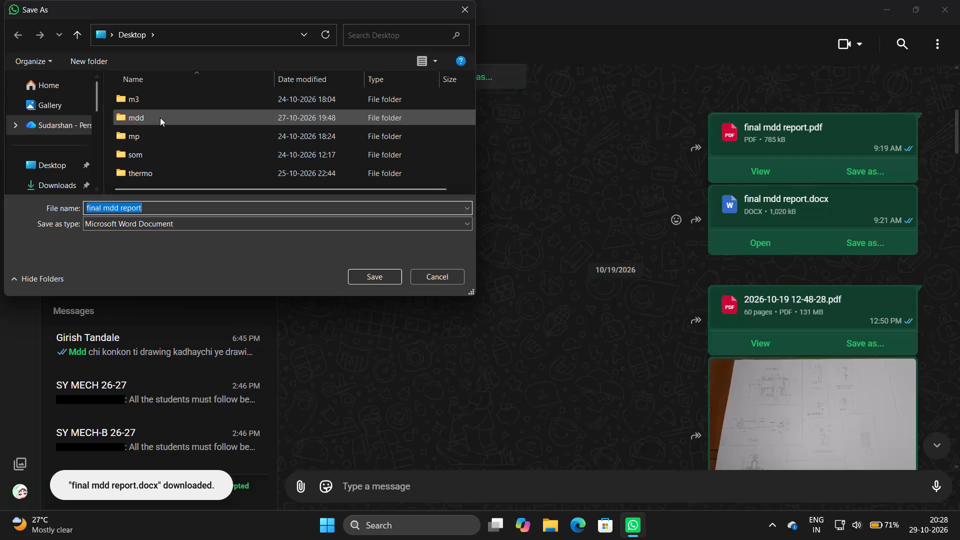
Choose the New Volume (D:) drive under This PC as the save location for the final mdd report Word document.
{"action": "left_click", "coordinate": [33, 162]}
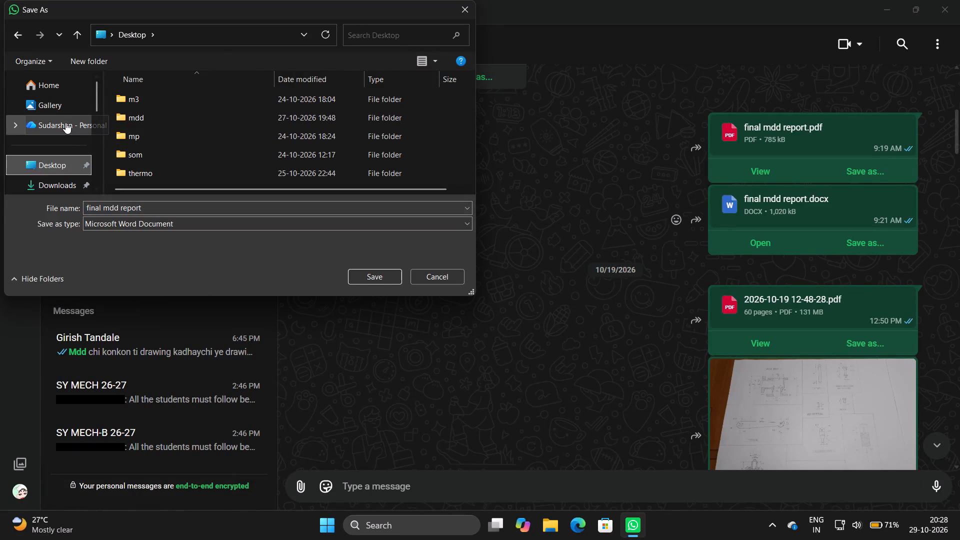
{"action": "left_click", "coordinate": [65, 123]}
{"action": "scroll", "coordinate": [187, 148], "scroll_direction": "down", "scroll_amount": 3}
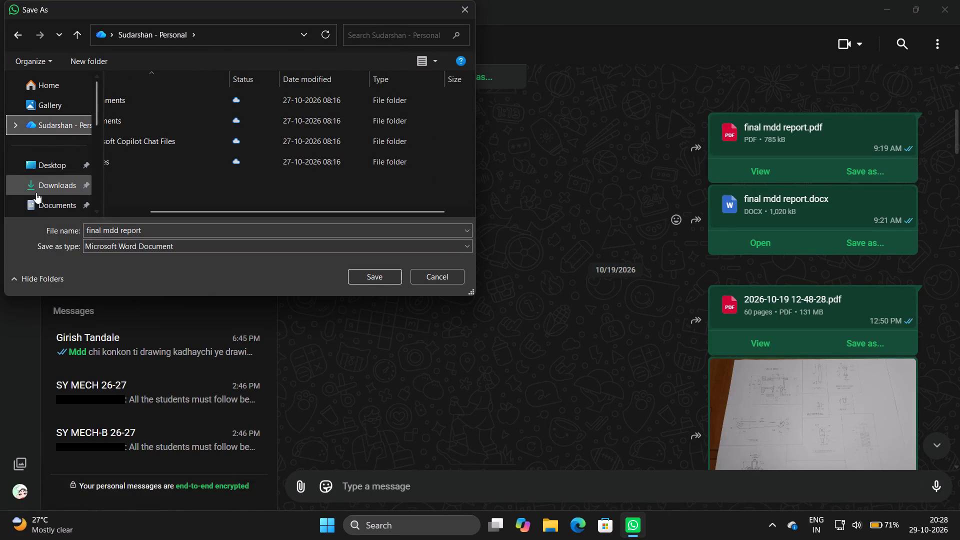
{"action": "scroll", "coordinate": [41, 186], "scroll_direction": "down", "scroll_amount": 5}
{"action": "left_click", "coordinate": [58, 163]}
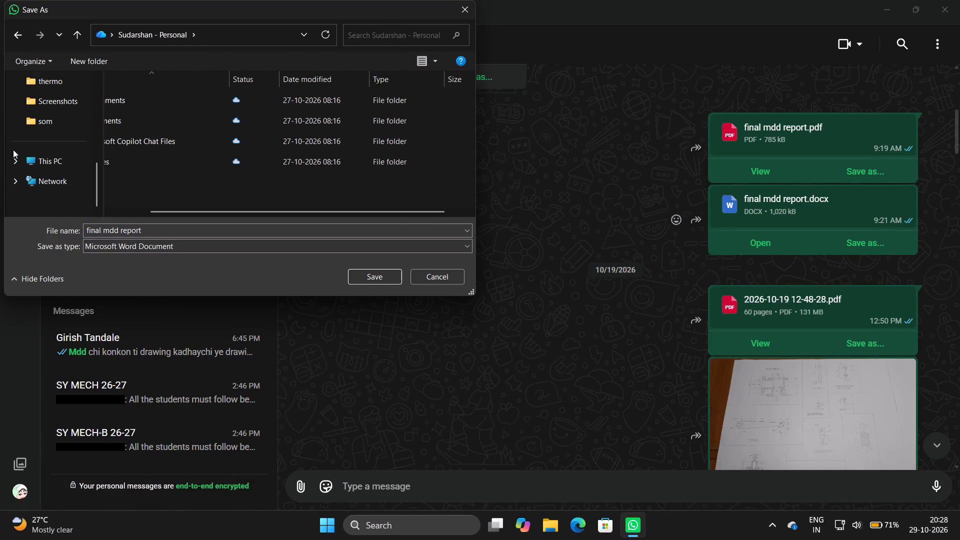
{"action": "left_click", "coordinate": [45, 155]}
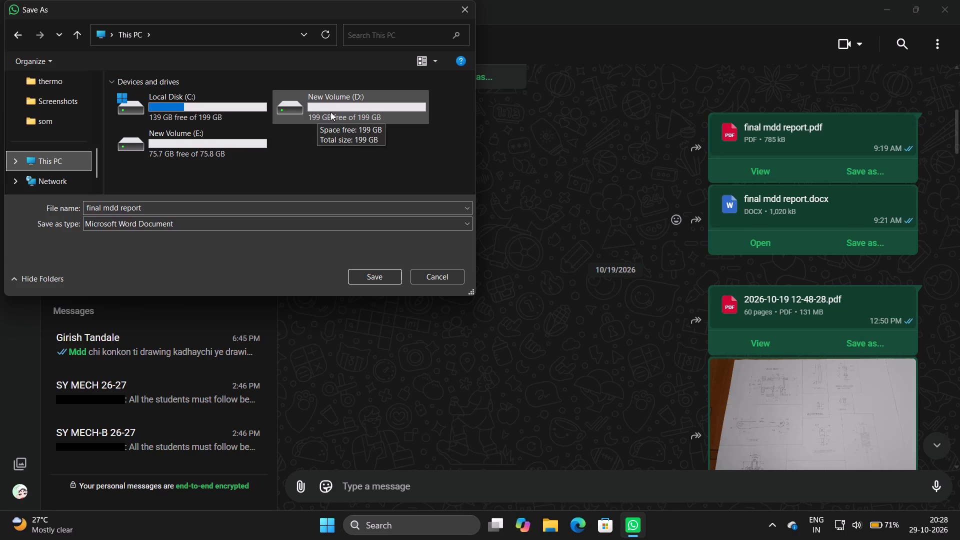
{"action": "left_click", "coordinate": [331, 112]}
{"action": "left_click", "coordinate": [335, 111]}
{"action": "double_click", "coordinate": [331, 111]}
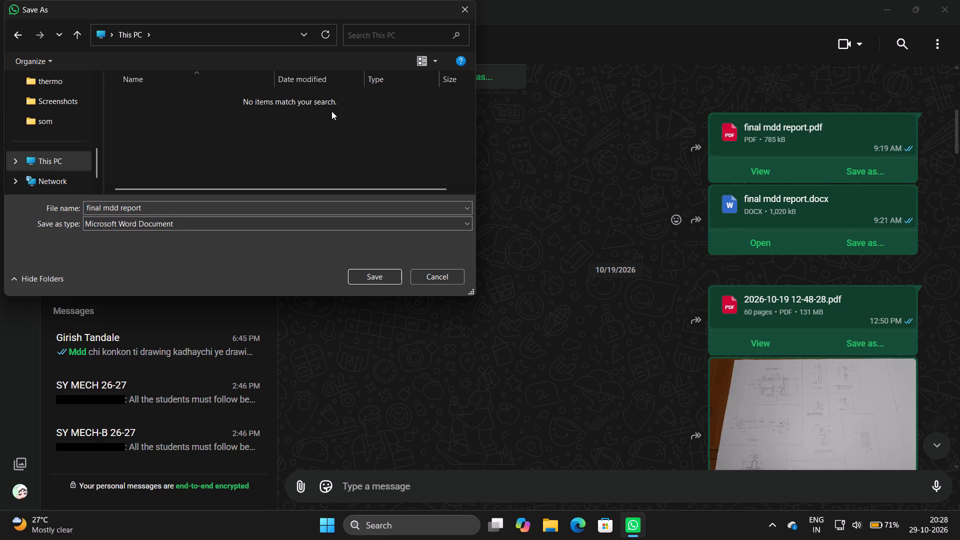
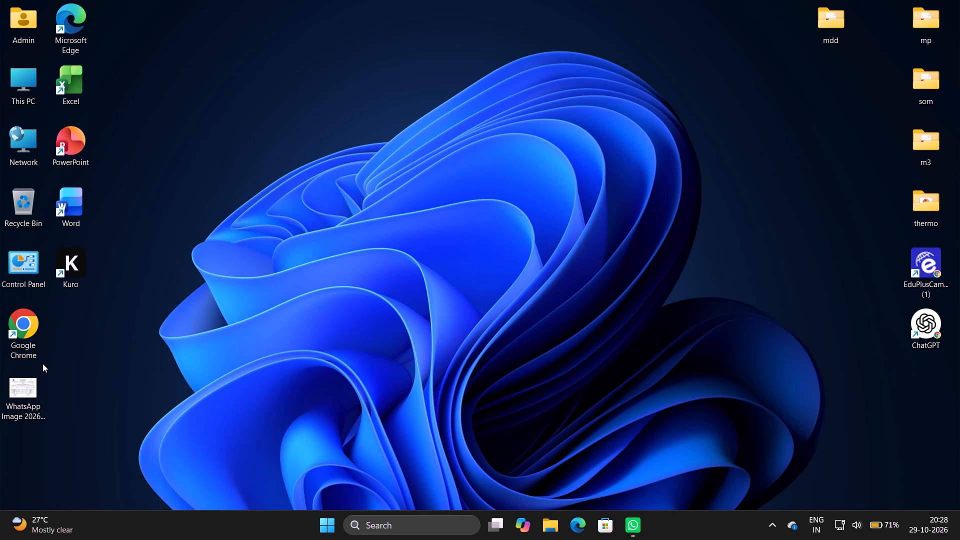
Open the final mdd report Word document from the New Volume (D:) drive under This PC.
{"action": "left_click", "coordinate": [547, 534]}
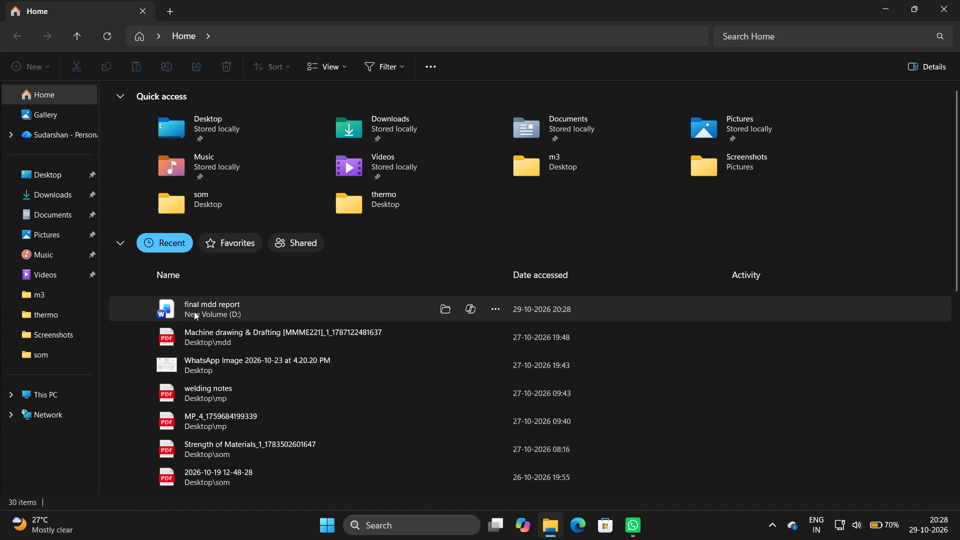
{"action": "left_click", "coordinate": [39, 391]}
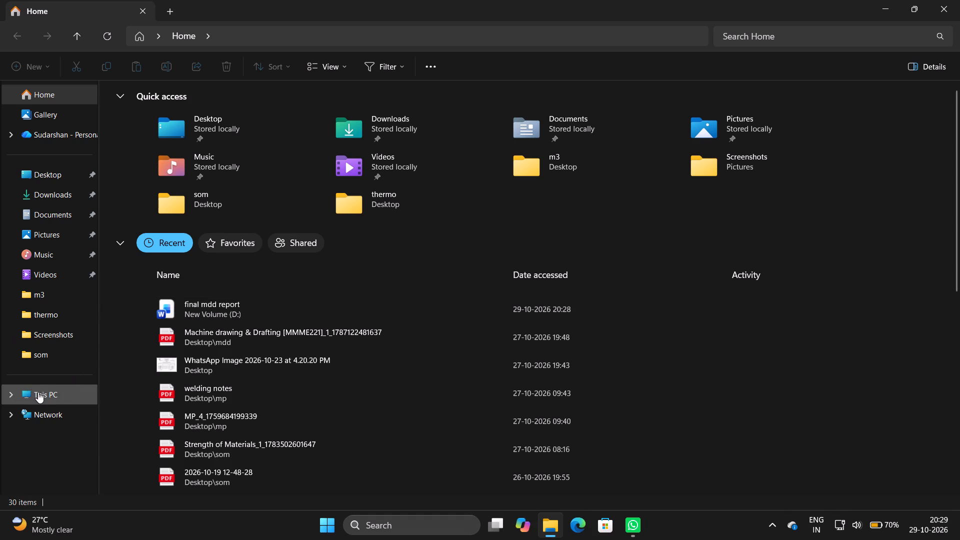
{"action": "left_click", "coordinate": [73, 396]}
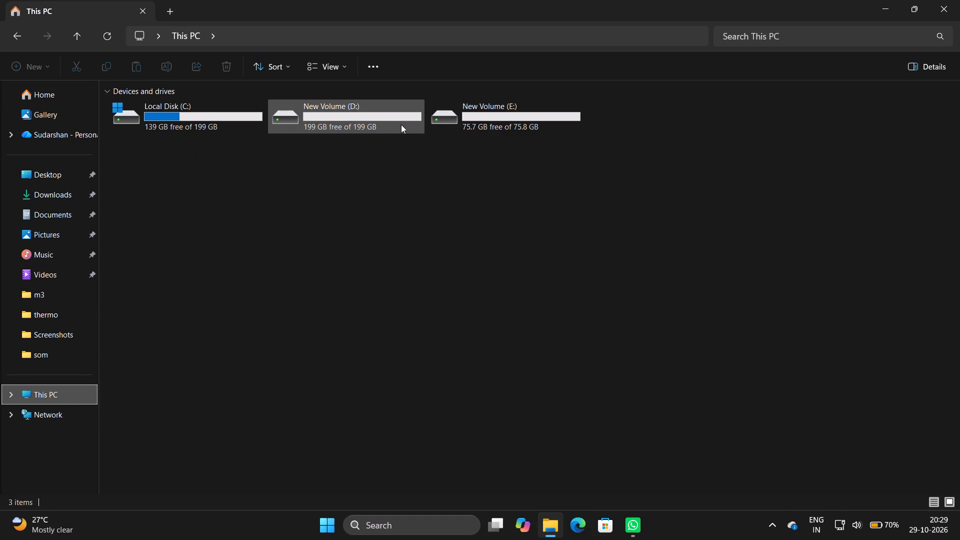
{"action": "double_click", "coordinate": [381, 126]}
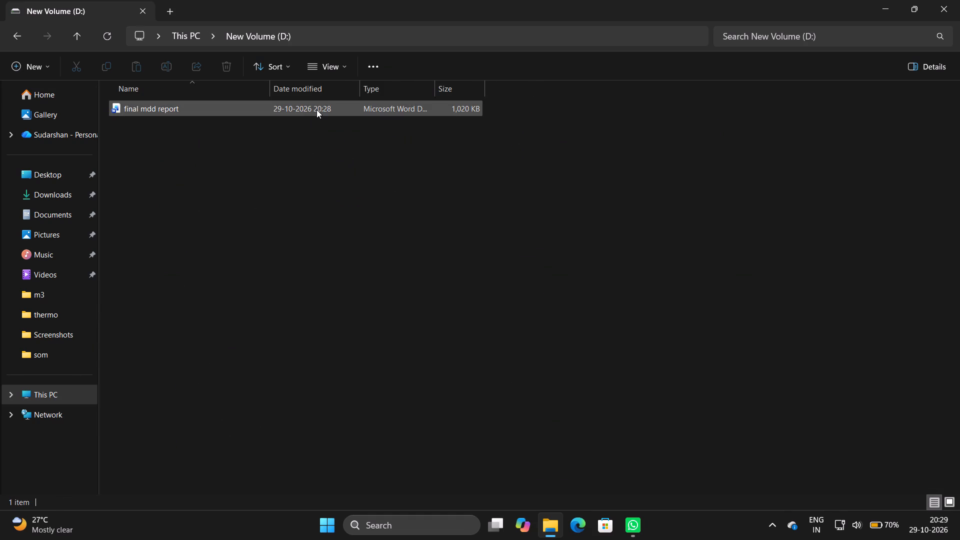
{"action": "double_click", "coordinate": [316, 109]}
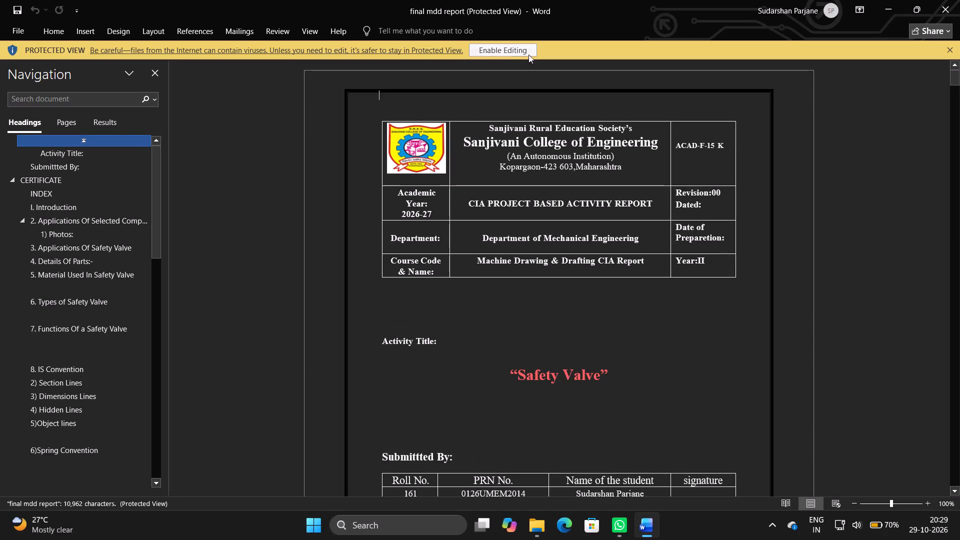
Enable editing of the final mdd report and dismiss the Microsoft 365 subscription offer.
{"action": "left_click", "coordinate": [486, 50]}
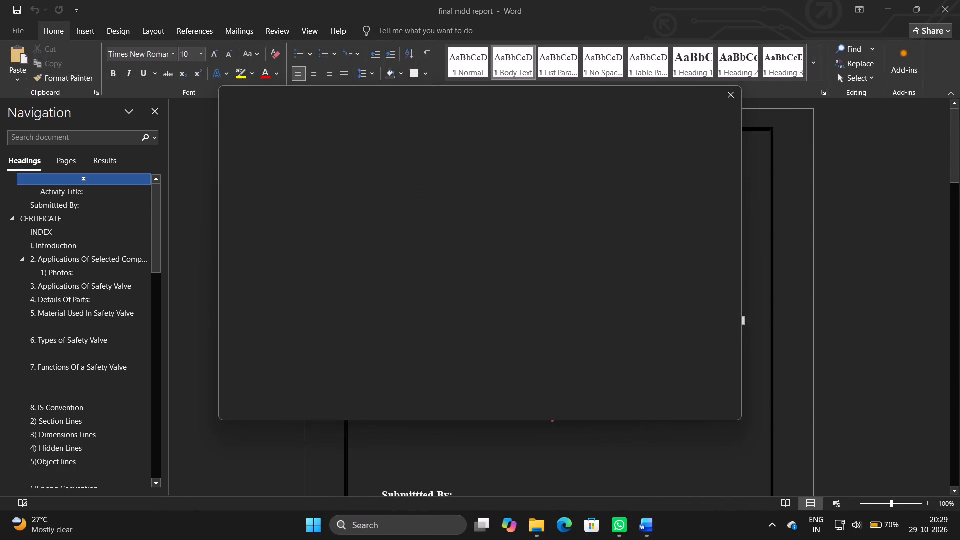
{"action": "left_click", "coordinate": [728, 92]}
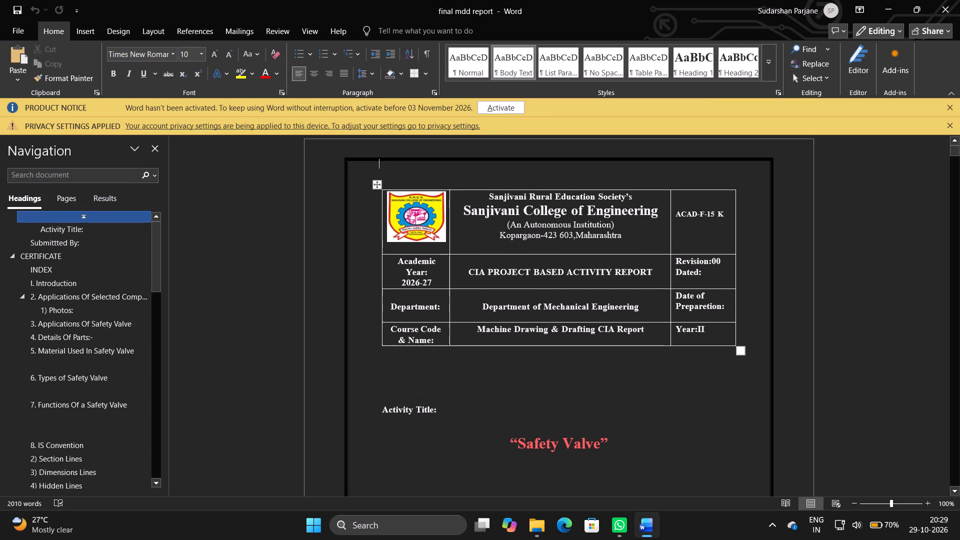
Look through the report's cover page, certificate, marks table and INDEX table down to its Conclusion row.
{"action": "scroll", "coordinate": [577, 324], "scroll_direction": "down", "scroll_amount": 6}
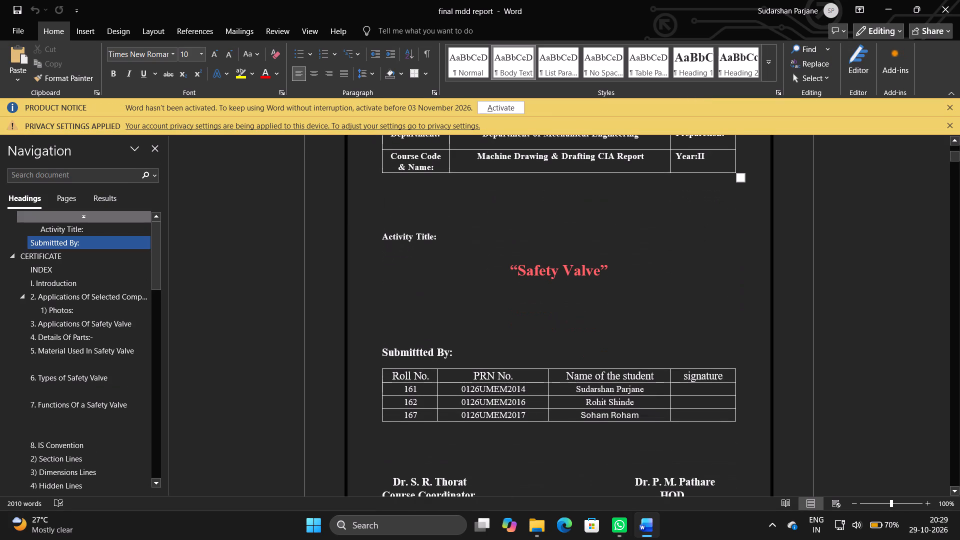
{"action": "scroll", "coordinate": [587, 322], "scroll_direction": "down", "scroll_amount": 11}
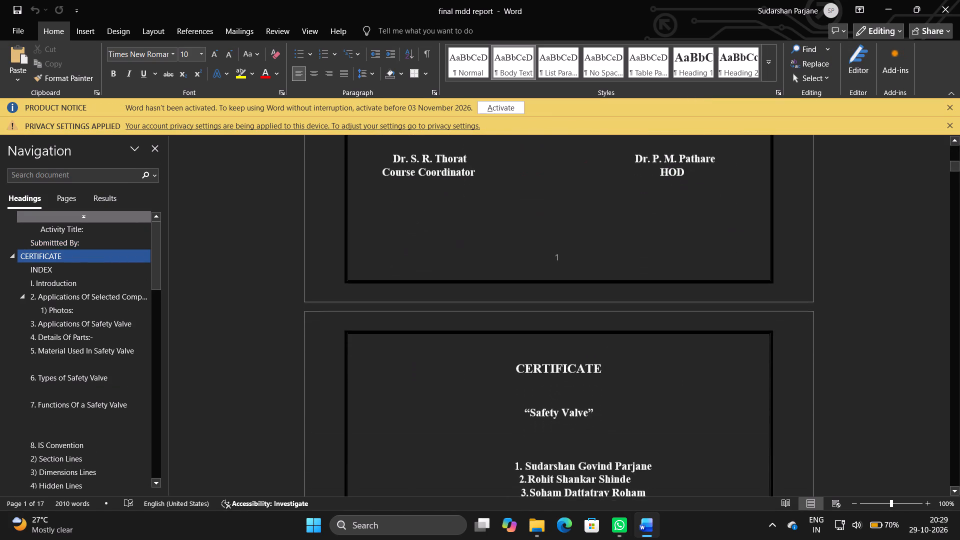
{"action": "scroll", "coordinate": [587, 320], "scroll_direction": "down", "scroll_amount": 7}
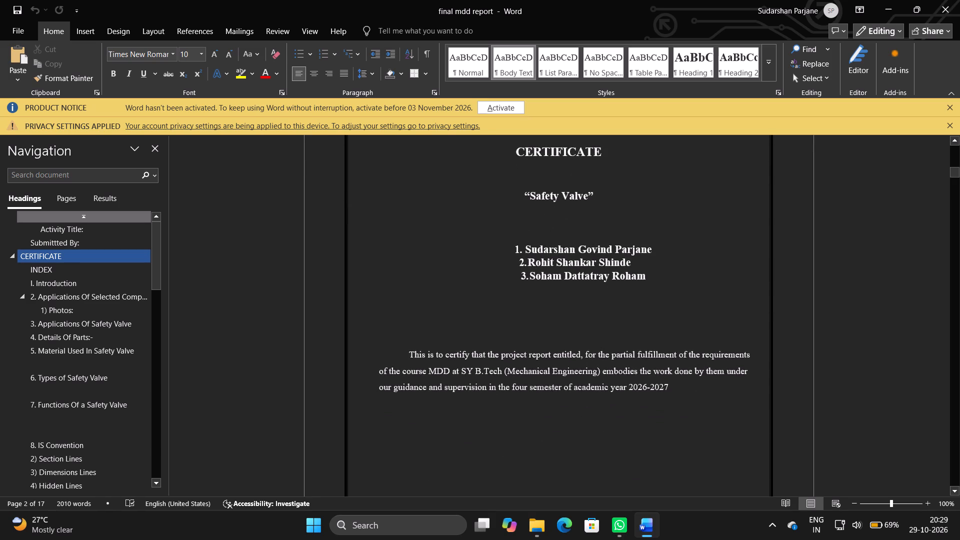
{"action": "scroll", "coordinate": [437, 314], "scroll_direction": "down", "scroll_amount": 18}
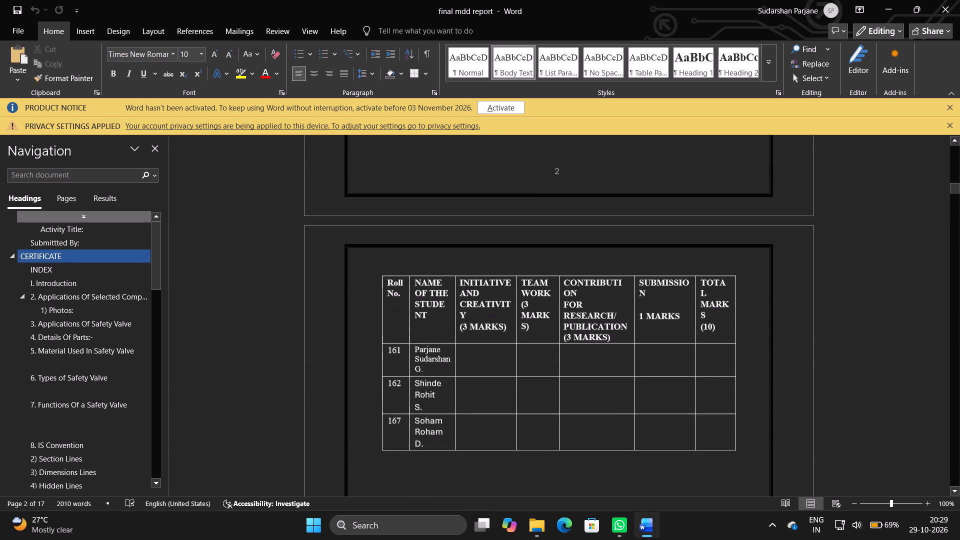
{"action": "scroll", "coordinate": [439, 316], "scroll_direction": "down", "scroll_amount": 4}
{"action": "scroll", "coordinate": [439, 316], "scroll_direction": "down", "scroll_amount": 19}
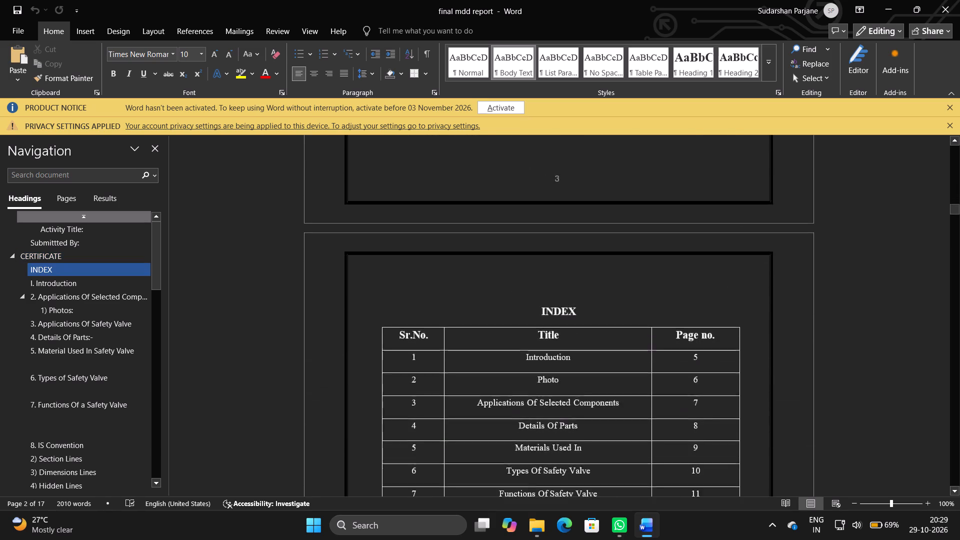
{"action": "scroll", "coordinate": [439, 316], "scroll_direction": "down", "scroll_amount": 7}
{"action": "left_click_drag", "start_coordinate": [512, 409], "coordinate": [505, 409]}
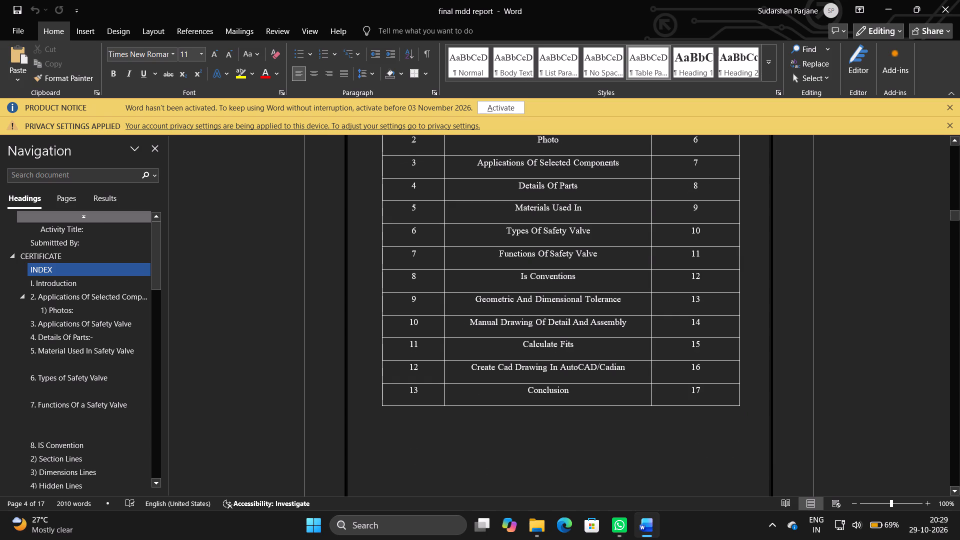
{"action": "left_click", "coordinate": [526, 406]}
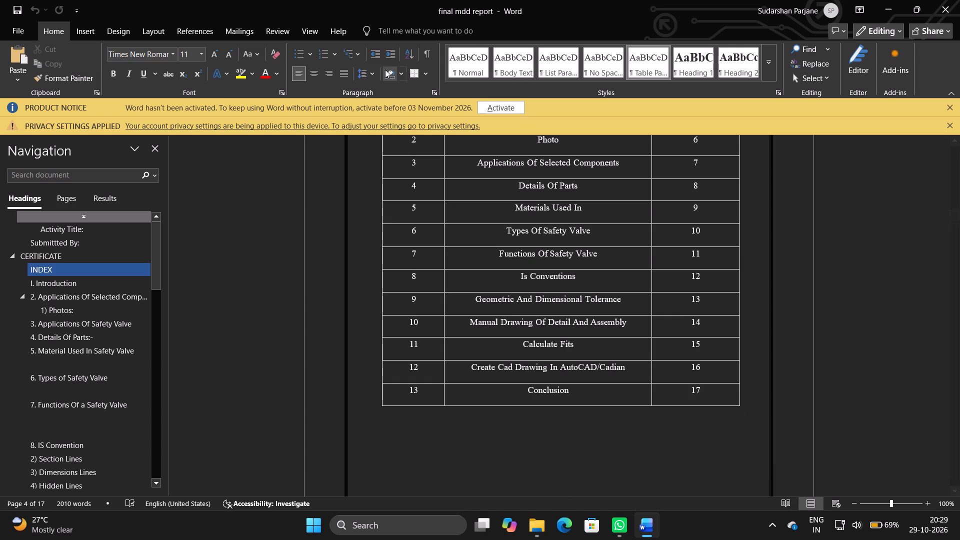
Dismiss the product and privacy notices above the document and return to the INDEX page.
{"action": "left_click", "coordinate": [951, 107]}
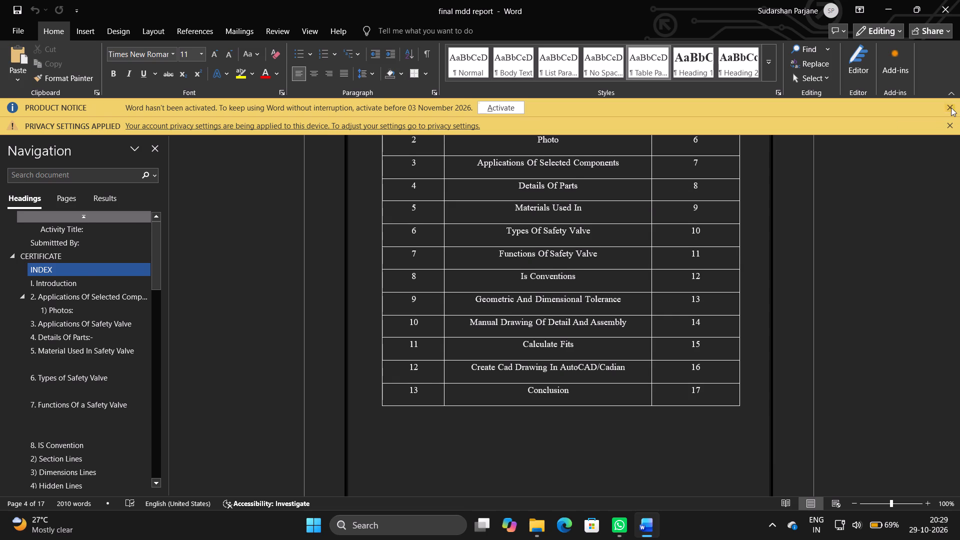
{"action": "left_click", "coordinate": [950, 107]}
{"action": "left_click", "coordinate": [499, 369]}
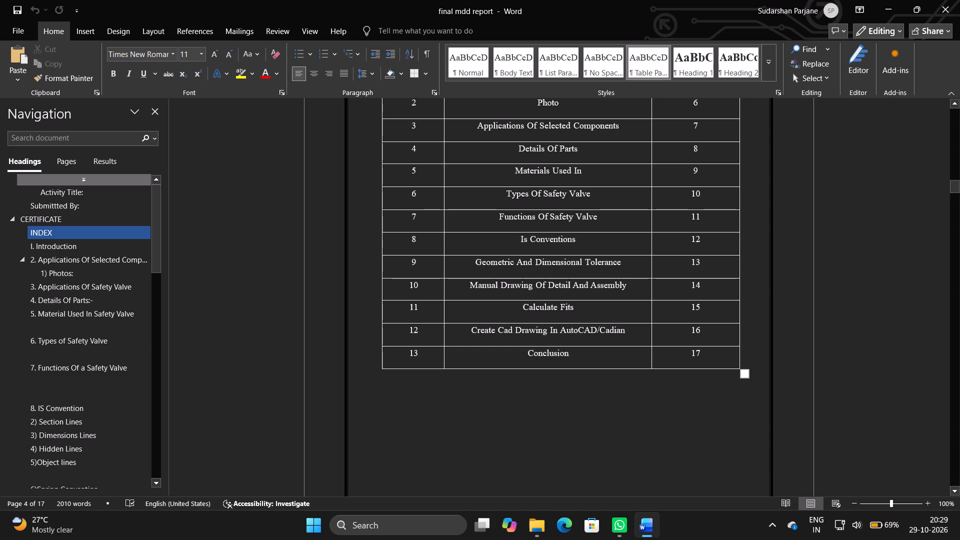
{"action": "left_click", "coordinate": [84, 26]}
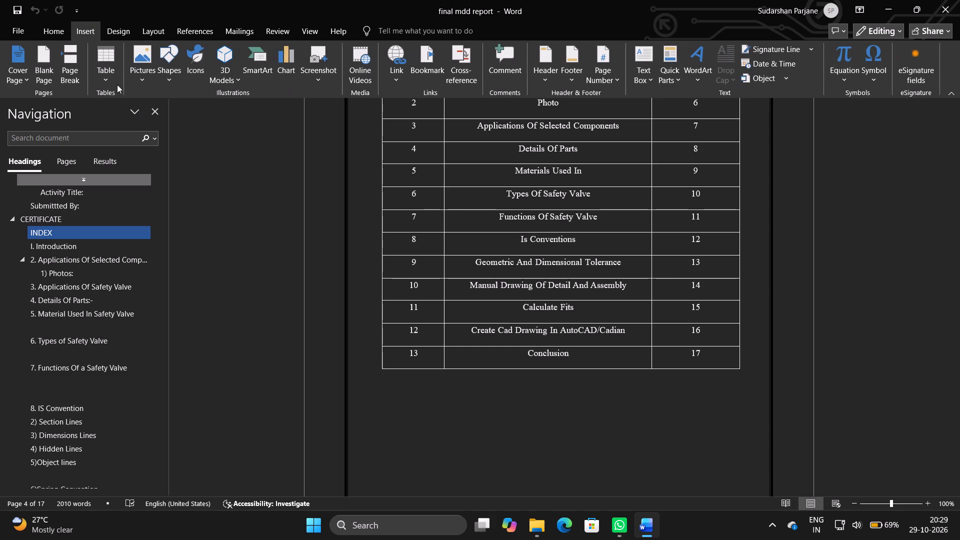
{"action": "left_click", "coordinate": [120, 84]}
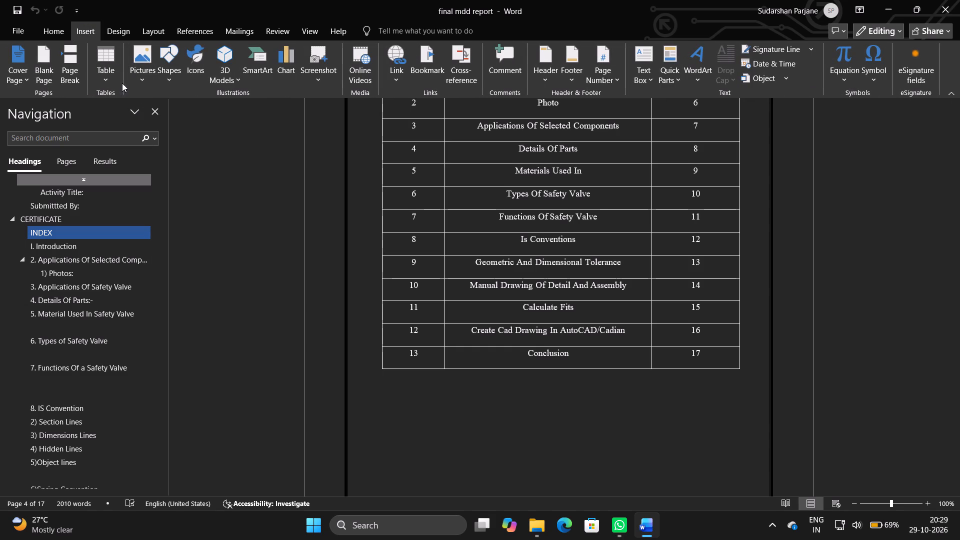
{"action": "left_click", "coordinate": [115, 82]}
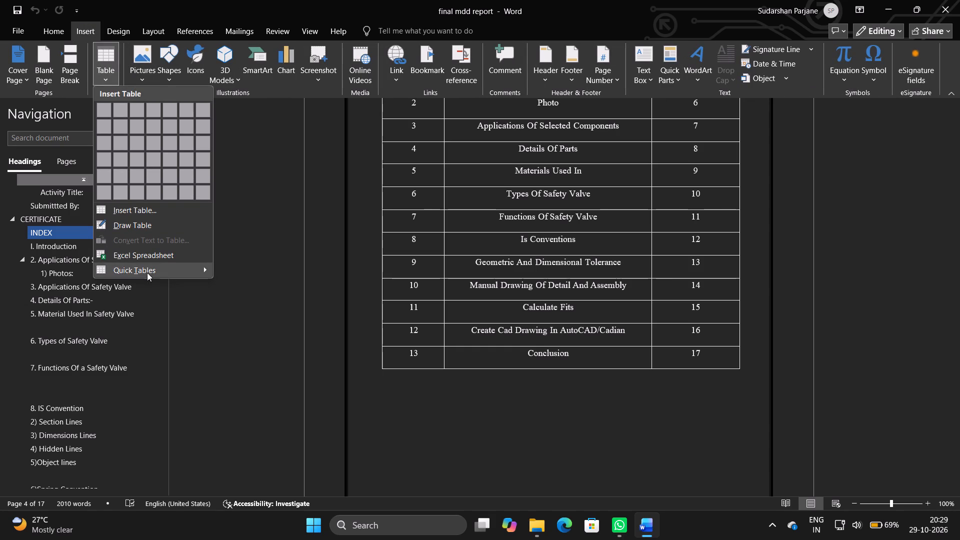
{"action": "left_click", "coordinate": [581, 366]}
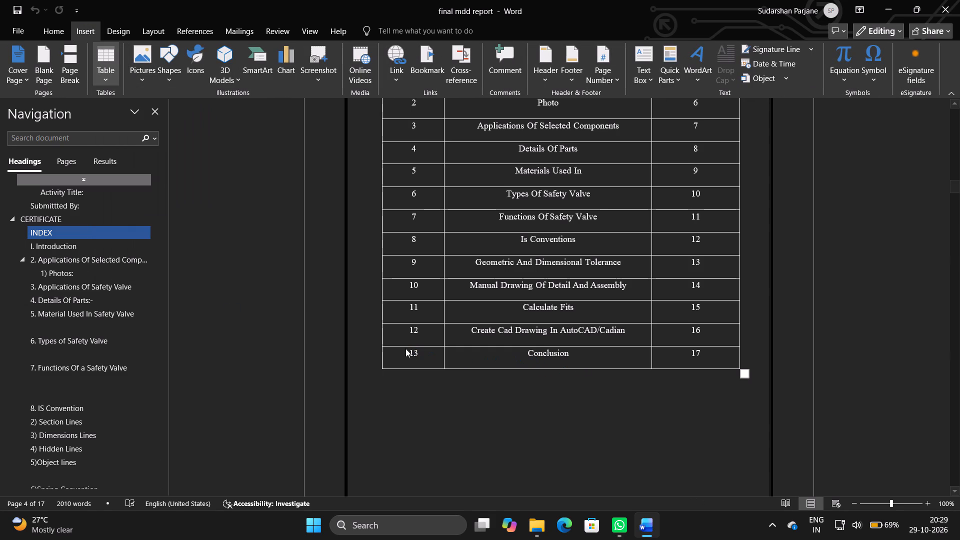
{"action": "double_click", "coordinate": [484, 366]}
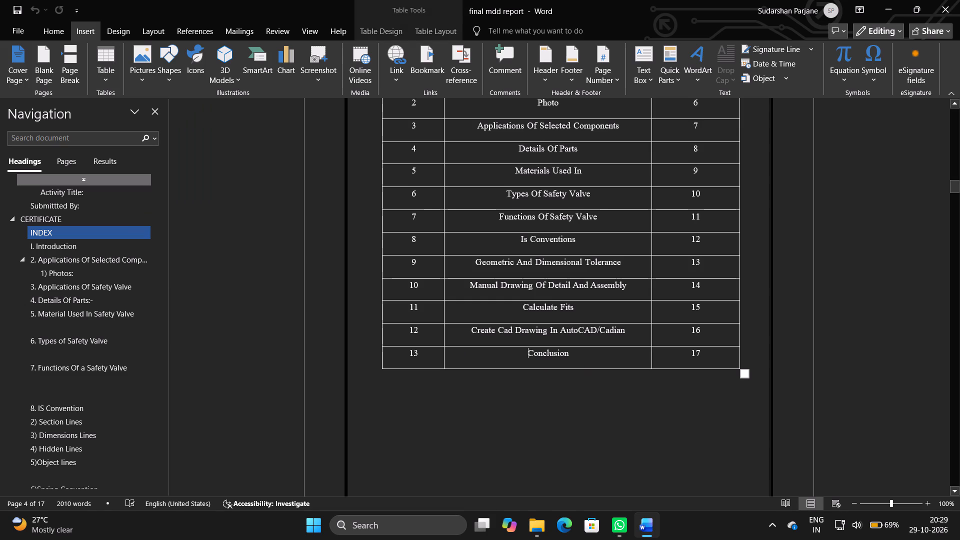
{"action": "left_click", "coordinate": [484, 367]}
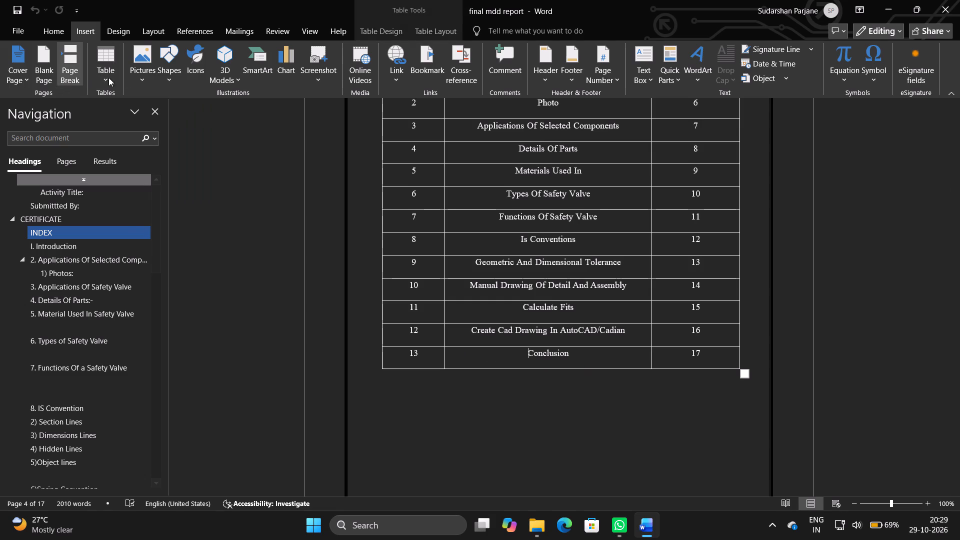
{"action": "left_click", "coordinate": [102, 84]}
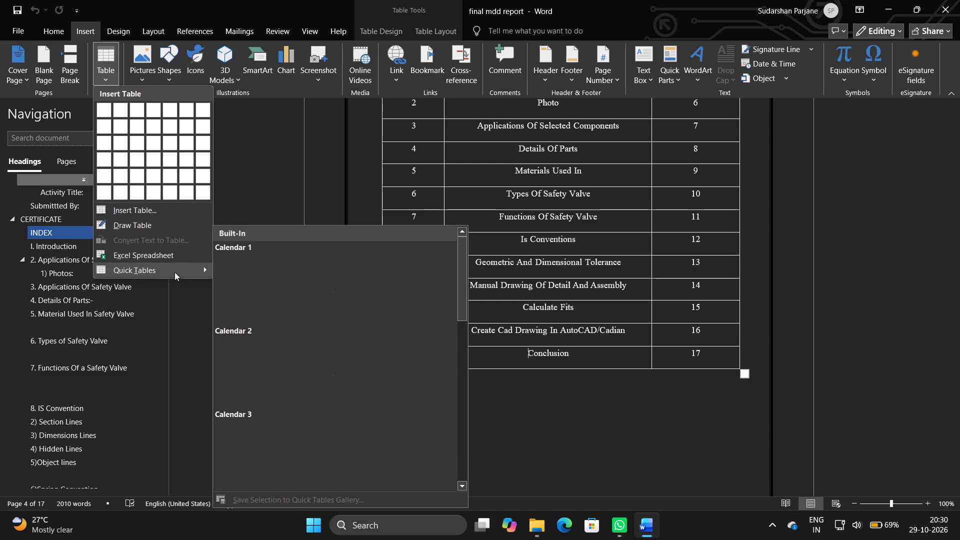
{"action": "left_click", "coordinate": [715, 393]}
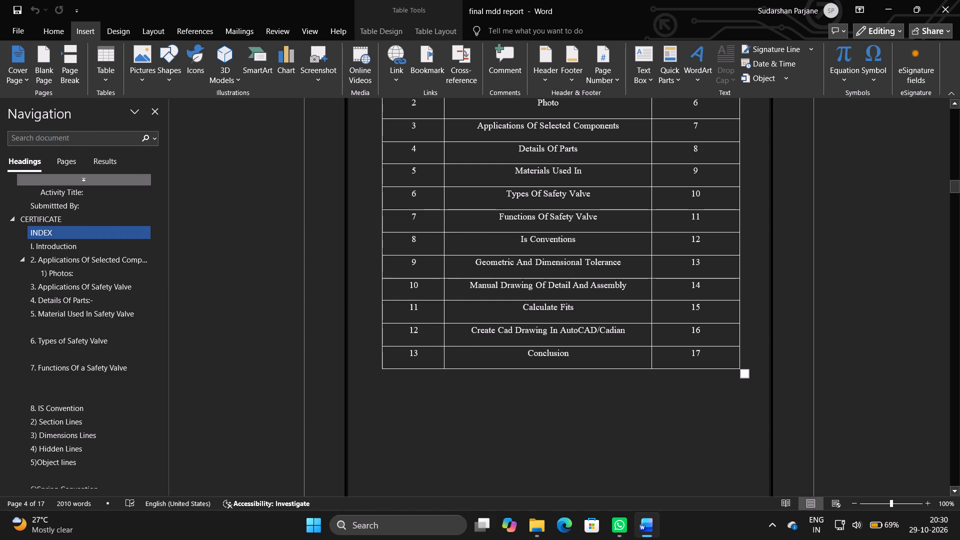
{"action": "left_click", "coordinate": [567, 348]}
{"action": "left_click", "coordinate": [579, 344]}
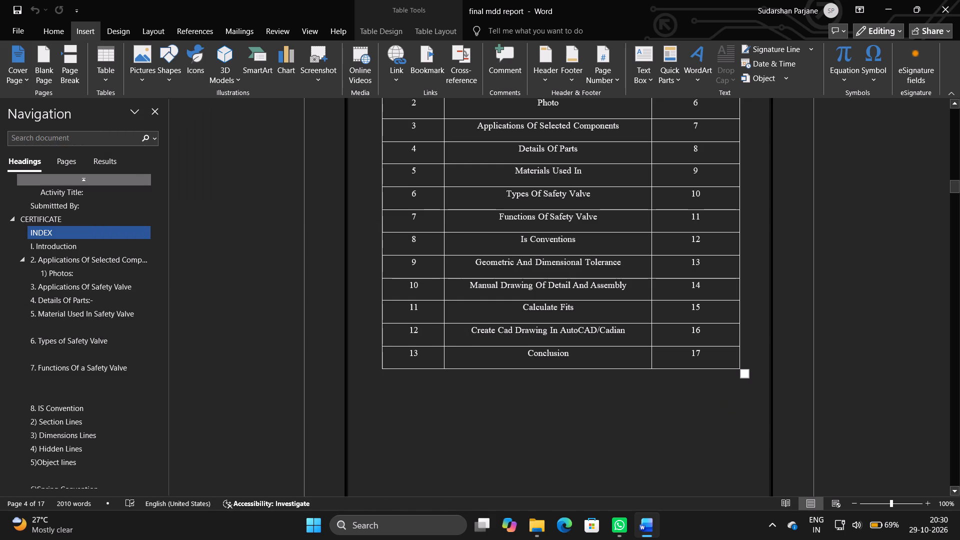
Reduce the height of the INDEX table's Conclusion row slightly by moving its bottom border up.
{"action": "double_click", "coordinate": [621, 371]}
{"action": "left_click", "coordinate": [622, 368]}
{"action": "left_click_drag", "start_coordinate": [622, 368], "coordinate": [626, 376]}
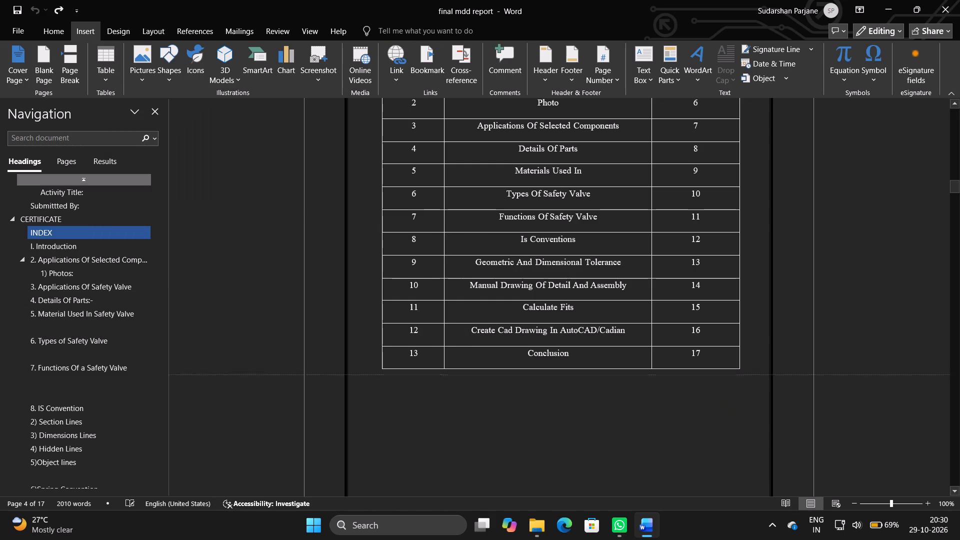
{"action": "left_click_drag", "start_coordinate": [626, 376], "coordinate": [628, 366]}
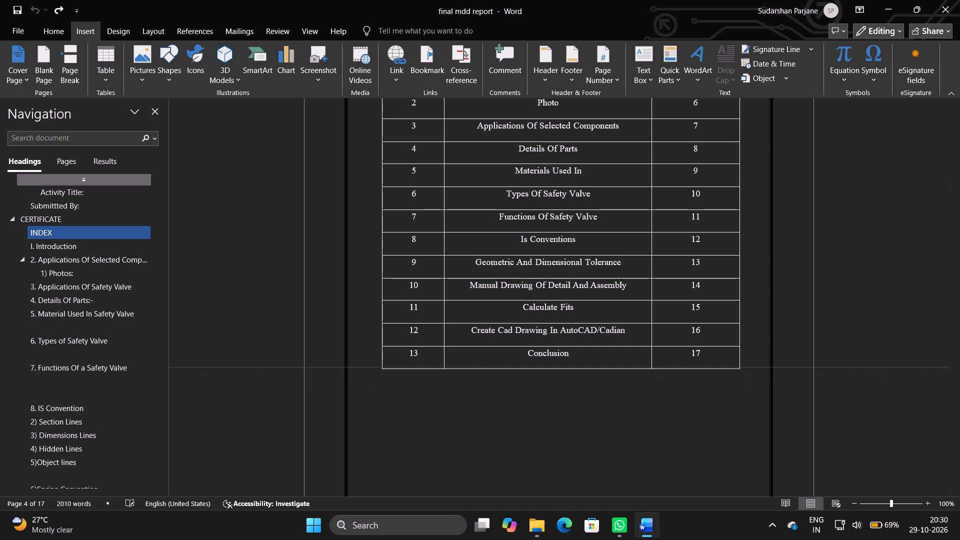
{"action": "left_click_drag", "start_coordinate": [628, 366], "coordinate": [629, 361]}
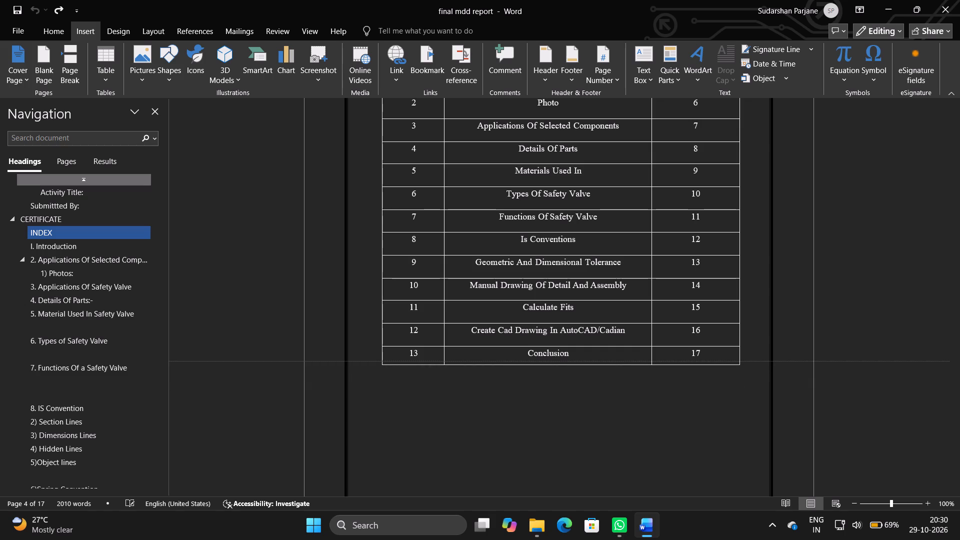
{"action": "left_click_drag", "start_coordinate": [629, 361], "coordinate": [629, 363]}
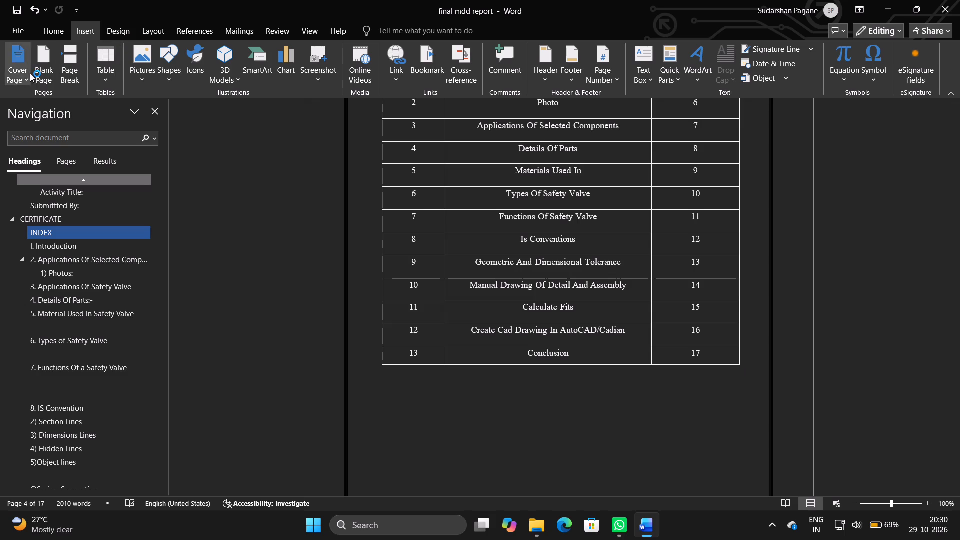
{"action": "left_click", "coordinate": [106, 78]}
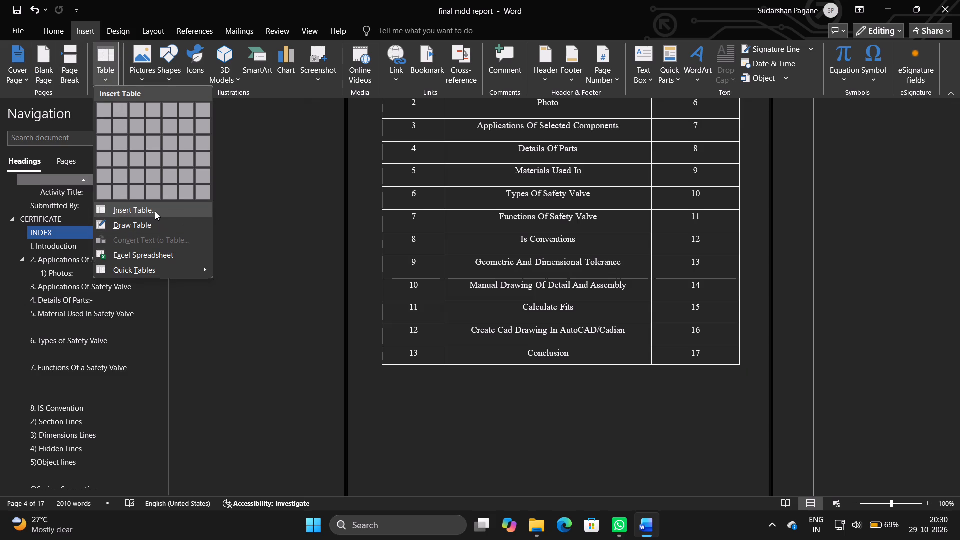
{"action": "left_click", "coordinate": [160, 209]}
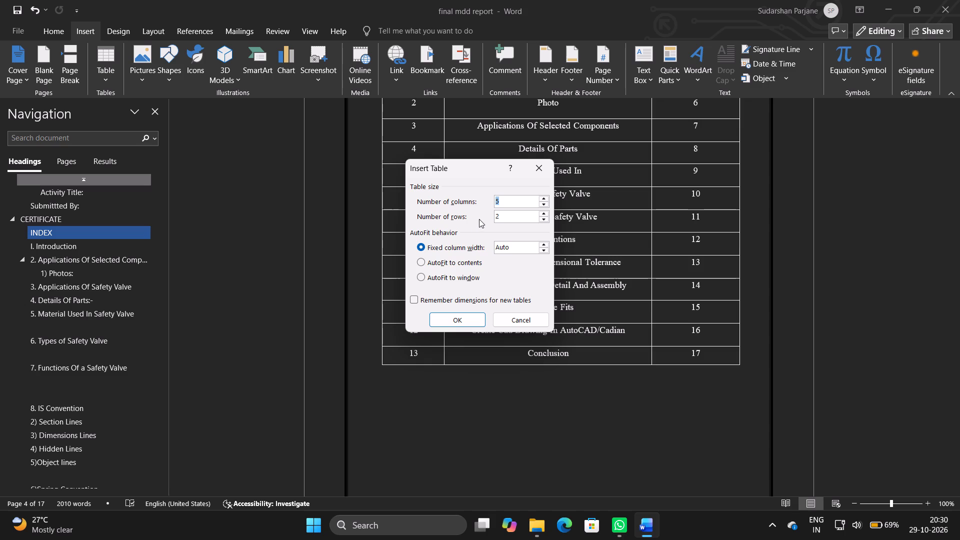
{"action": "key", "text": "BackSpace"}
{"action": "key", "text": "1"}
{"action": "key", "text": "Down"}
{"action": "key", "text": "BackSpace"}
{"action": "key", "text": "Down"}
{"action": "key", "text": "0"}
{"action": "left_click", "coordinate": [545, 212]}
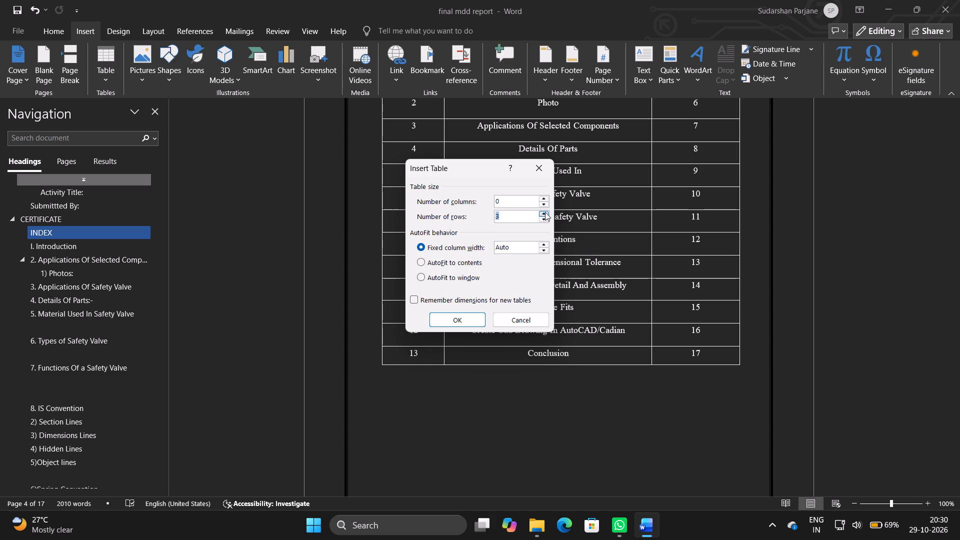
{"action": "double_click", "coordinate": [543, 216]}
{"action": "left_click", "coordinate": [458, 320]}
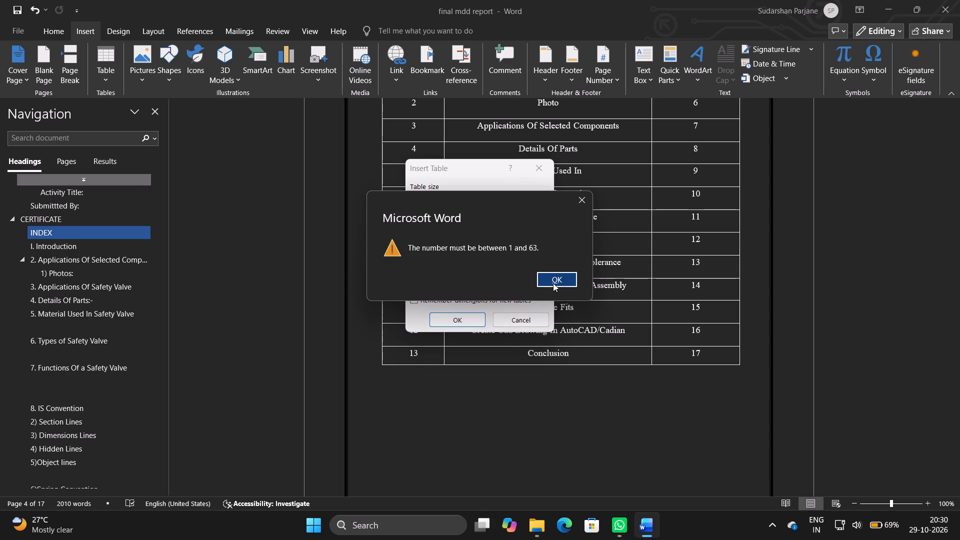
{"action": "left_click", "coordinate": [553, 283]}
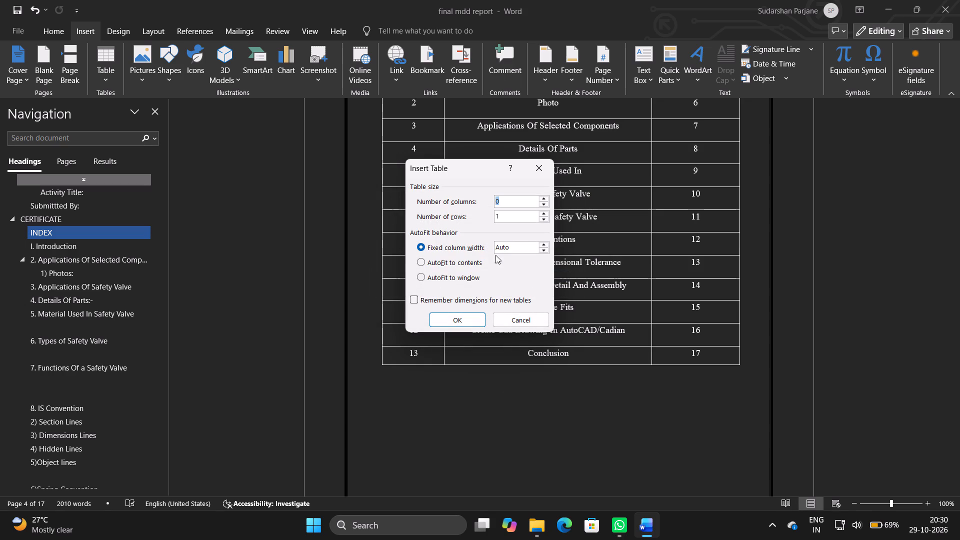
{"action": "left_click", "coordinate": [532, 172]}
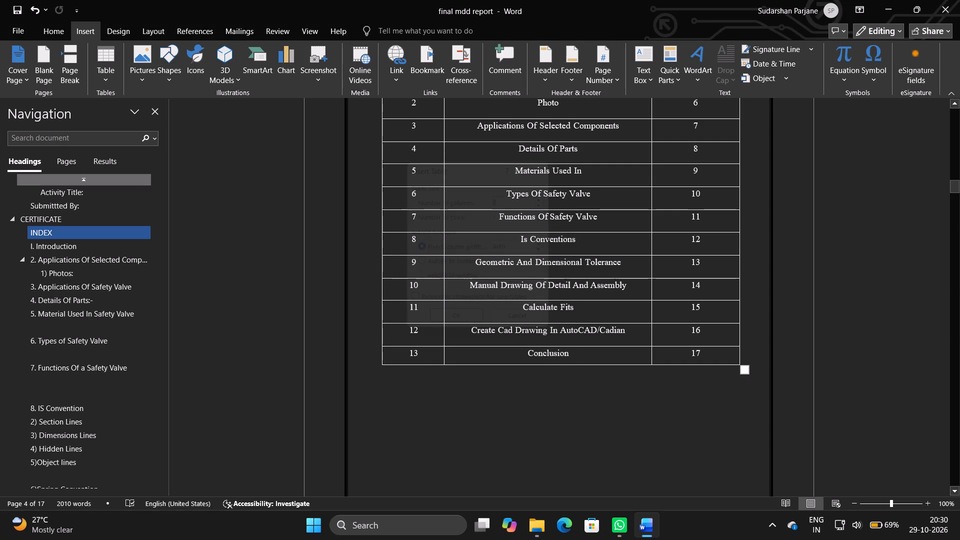
Insert a new row below the Conclusion row of the INDEX table.
{"action": "left_click", "coordinate": [460, 367]}
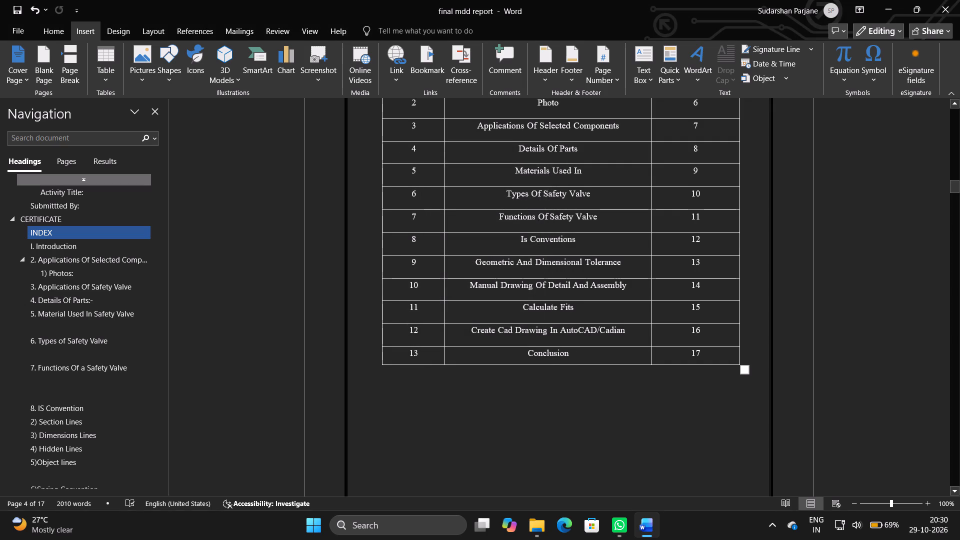
{"action": "left_click", "coordinate": [469, 365]}
{"action": "left_click", "coordinate": [468, 365]}
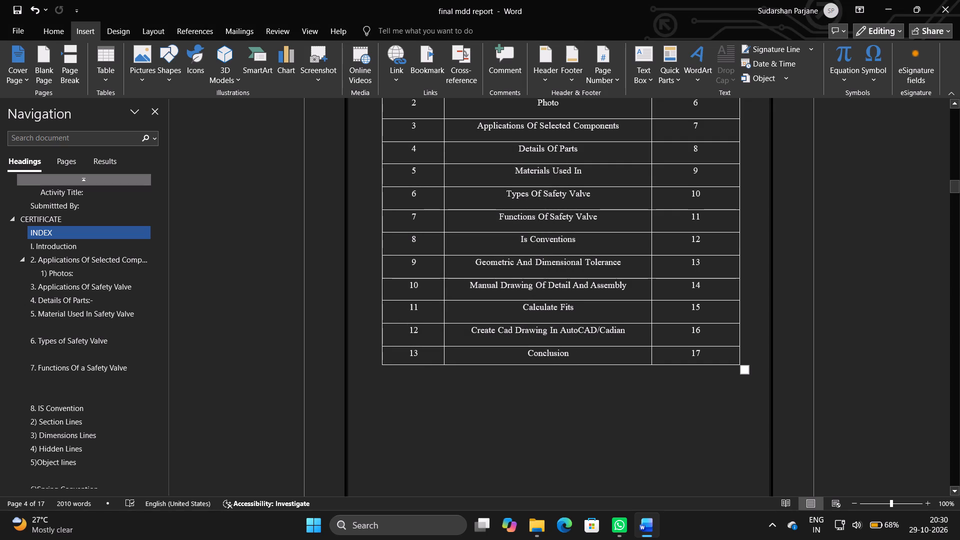
{"action": "right_click", "coordinate": [468, 363]}
{"action": "right_click", "coordinate": [465, 364]}
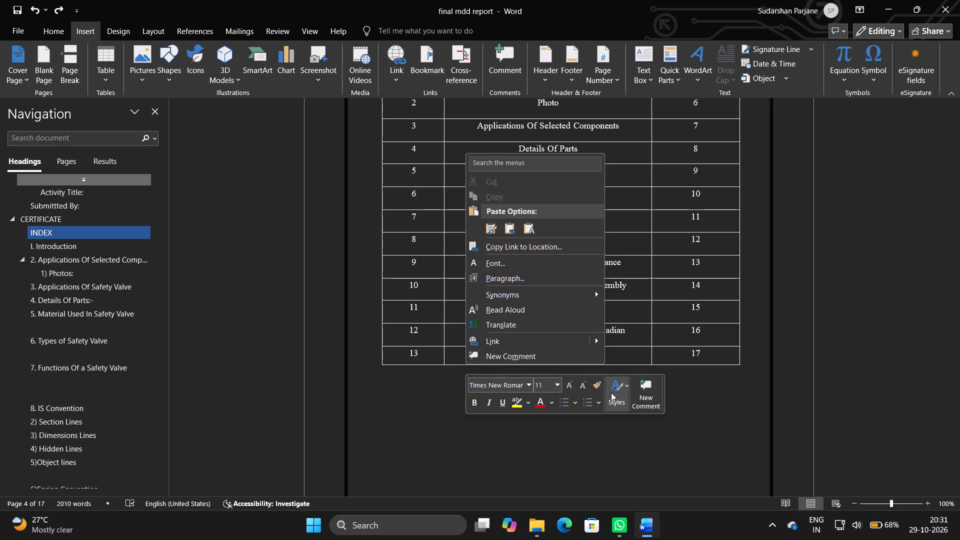
{"action": "left_click", "coordinate": [420, 359]}
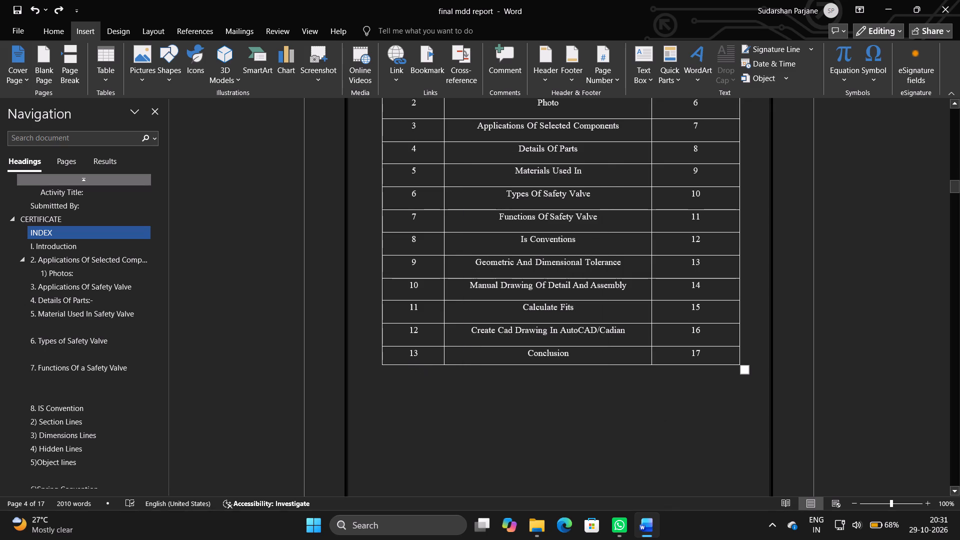
{"action": "right_click", "coordinate": [421, 361]}
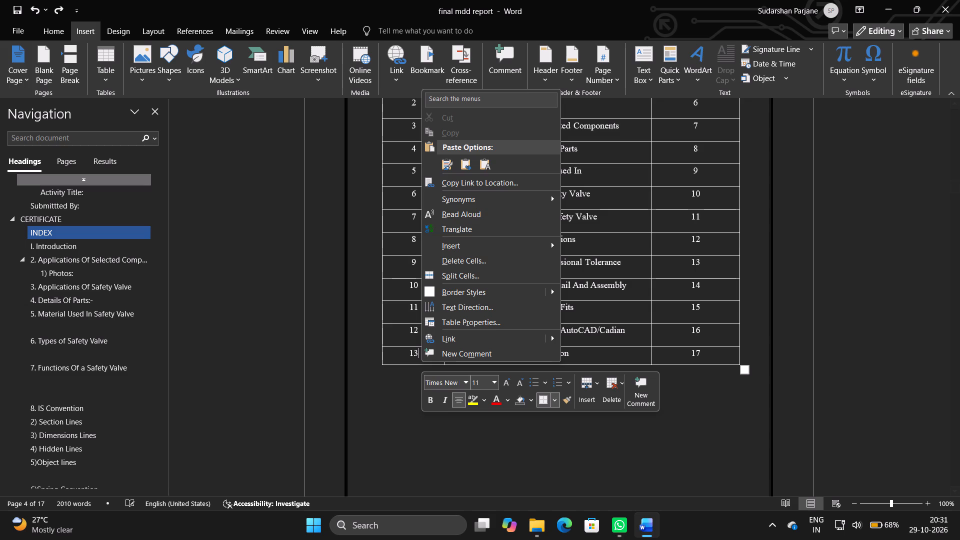
{"action": "left_click", "coordinate": [593, 388]}
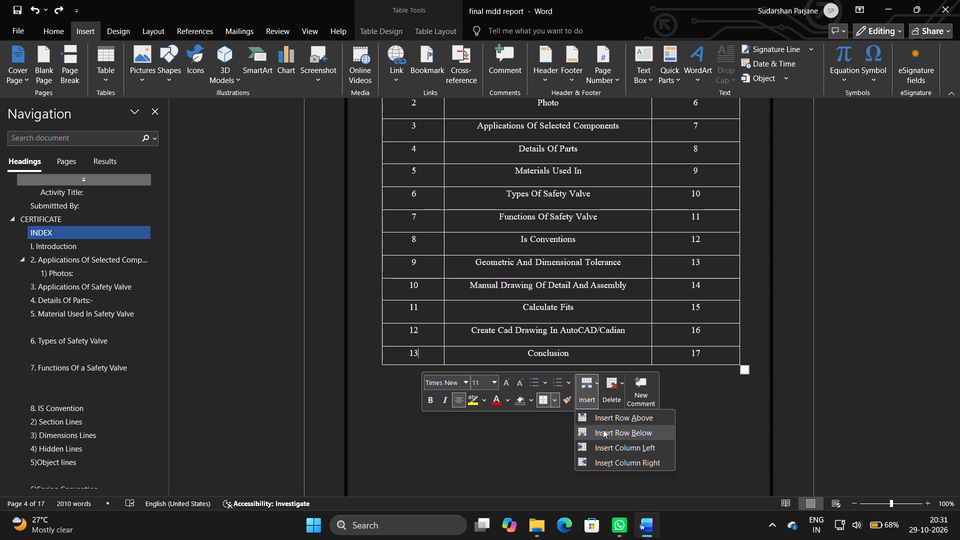
{"action": "left_click", "coordinate": [614, 432]}
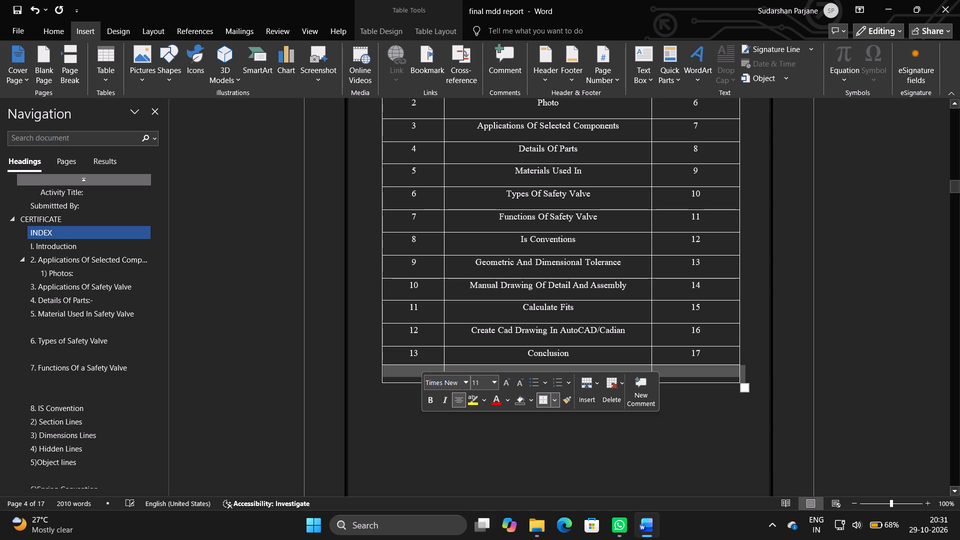
Fill in the new INDEX row with number 14 and the title "Referance".
{"action": "left_click", "coordinate": [400, 424]}
{"action": "left_click", "coordinate": [416, 374]}
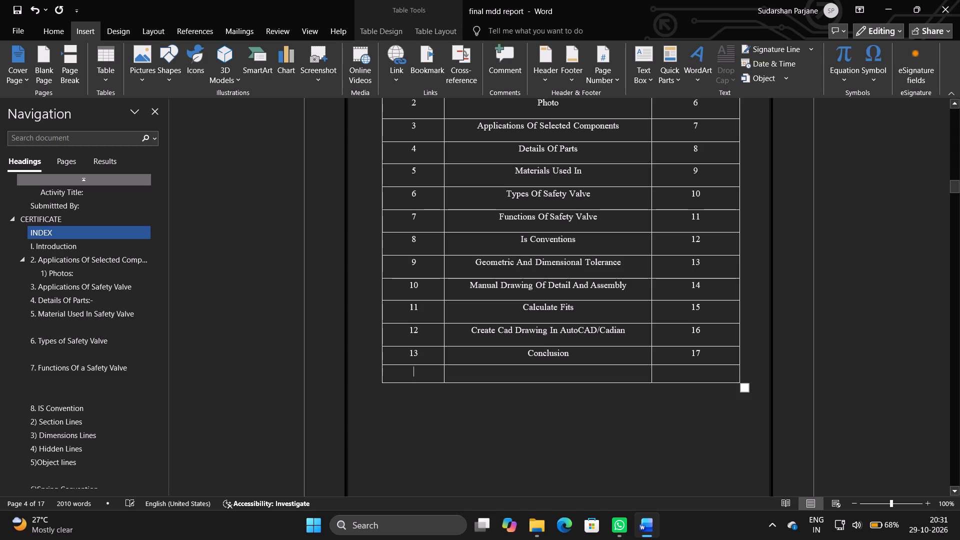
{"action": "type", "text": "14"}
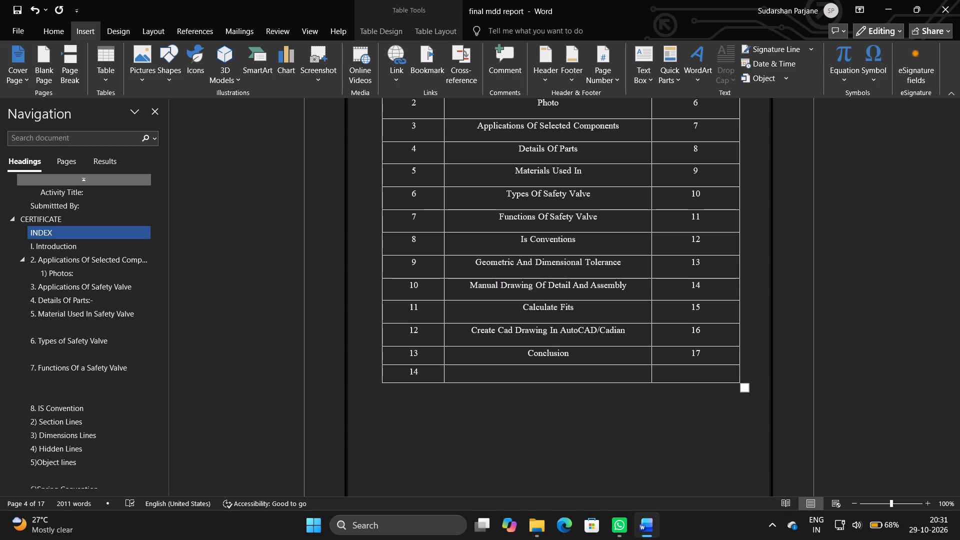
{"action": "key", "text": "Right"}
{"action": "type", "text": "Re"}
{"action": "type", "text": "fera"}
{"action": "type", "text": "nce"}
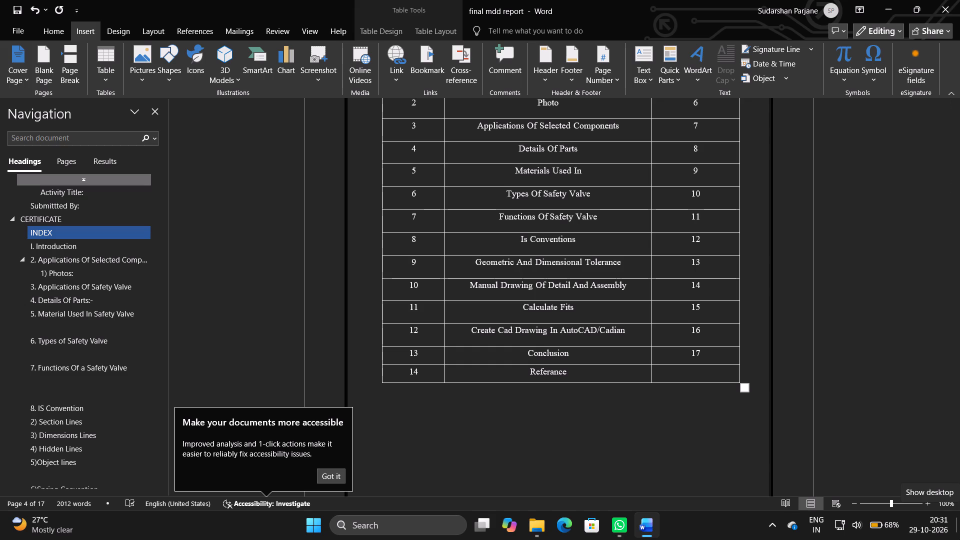
Switch to File Explorer, close its New Volume (D:) window and return to the final mdd report document in Word.
{"action": "right_click_drag", "start_coordinate": [959, 539], "coordinate": [902, 539]}
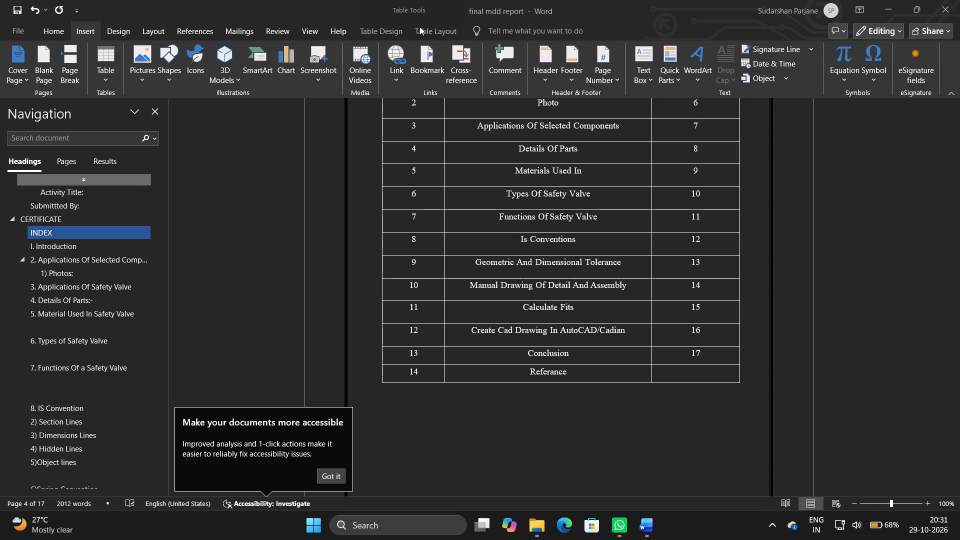
{"action": "key", "text": "alt+Tab"}
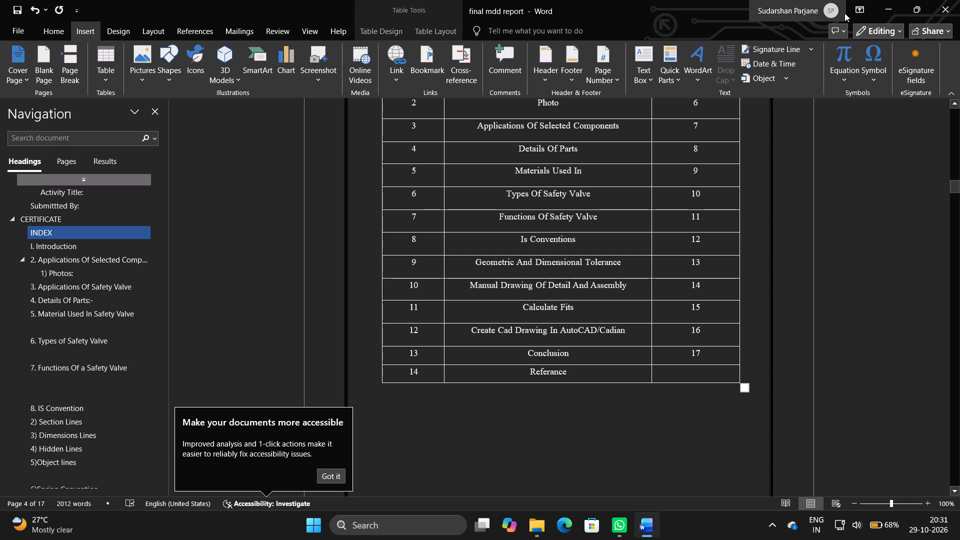
{"action": "key", "text": "alt+Tab"}
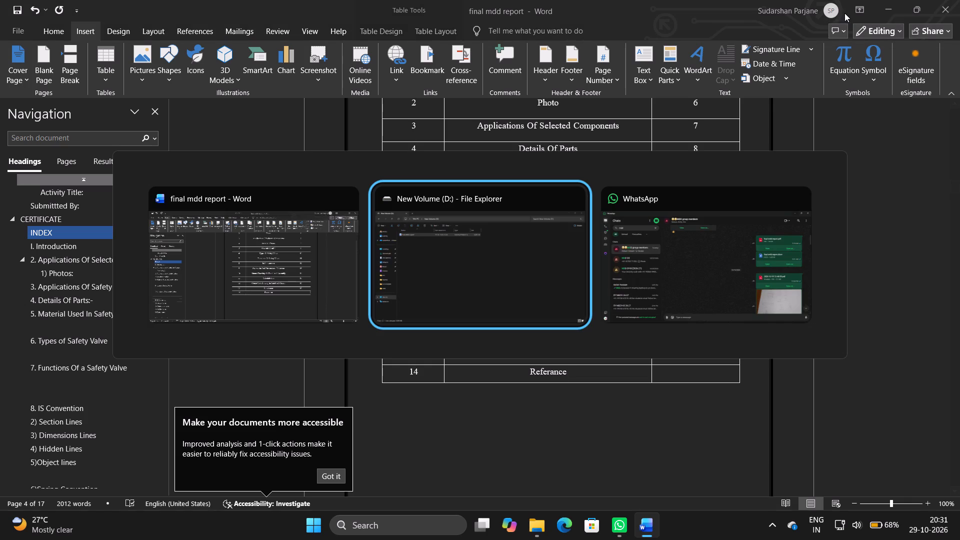
{"action": "key", "text": "alt+Tab"}
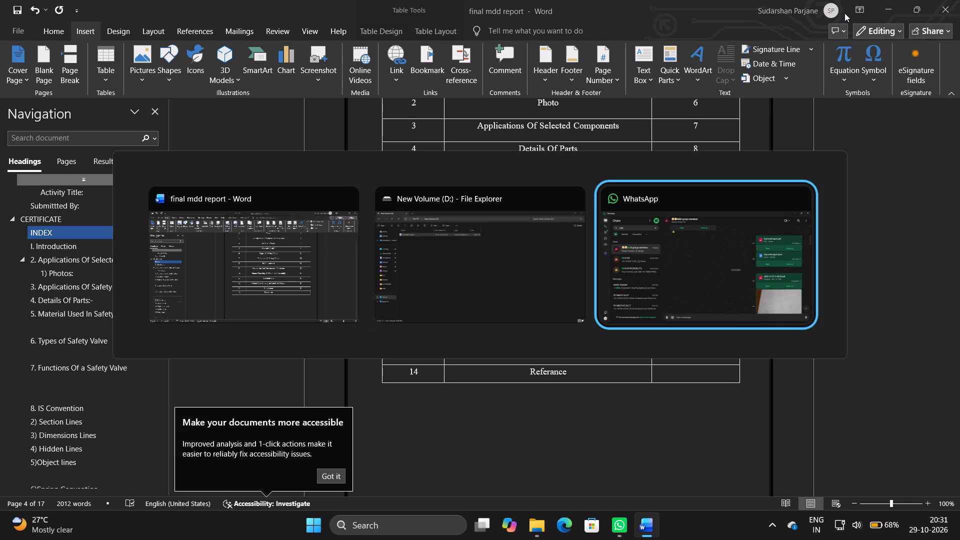
{"action": "key", "text": "alt+Tab"}
{"action": "key", "text": "alt+Tab"}
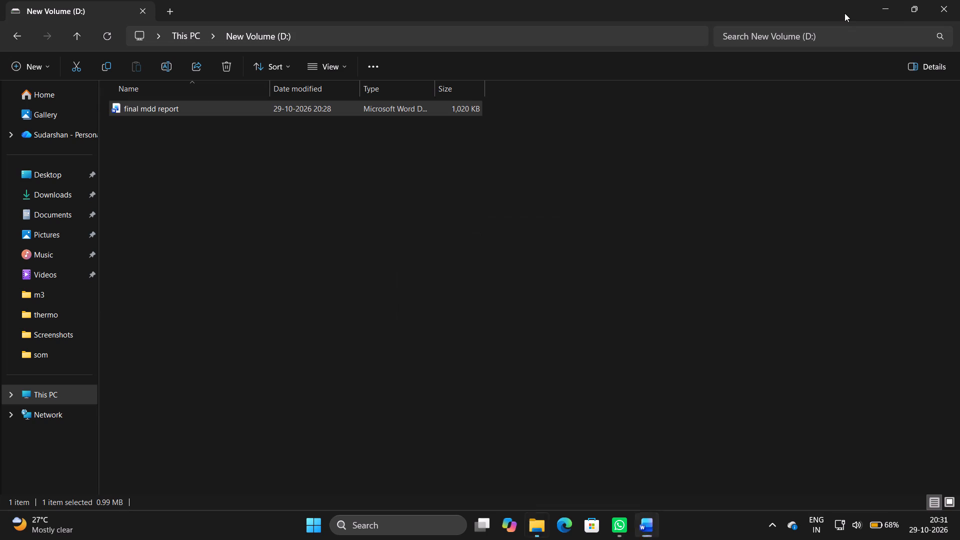
{"action": "left_click", "coordinate": [955, 2]}
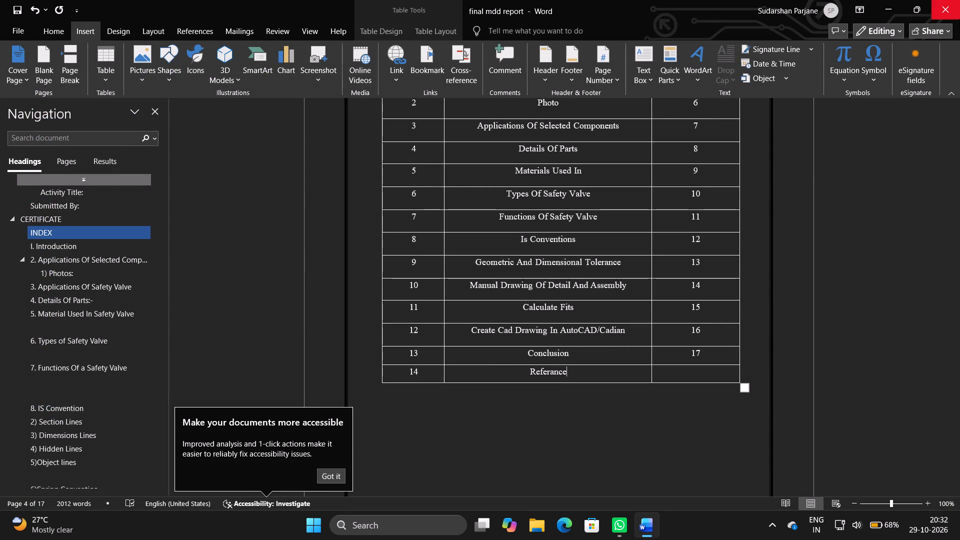
{"action": "right_click", "coordinate": [855, 134]}
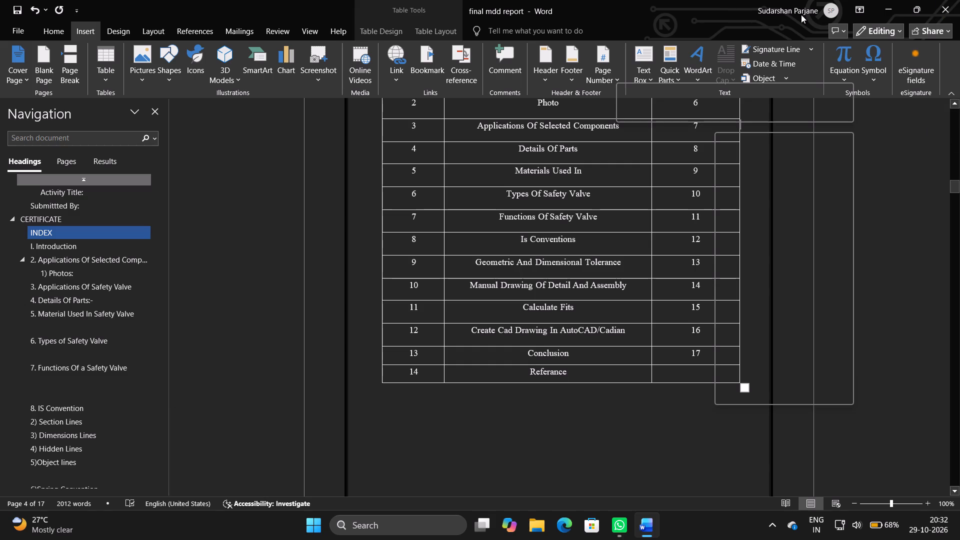
{"action": "left_click", "coordinate": [888, 9]}
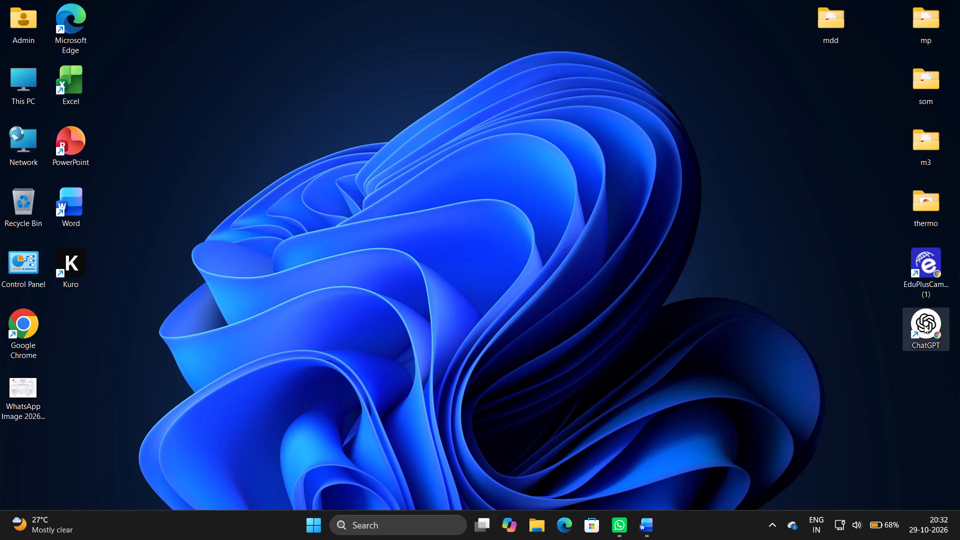
{"action": "double_click", "coordinate": [924, 325]}
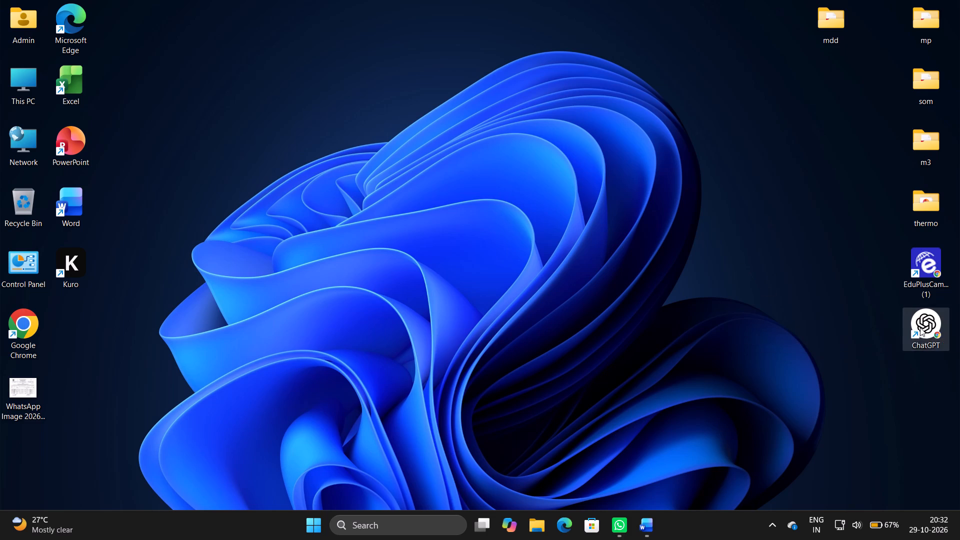
{"action": "double_click", "coordinate": [923, 320]}
{"action": "double_click", "coordinate": [916, 325]}
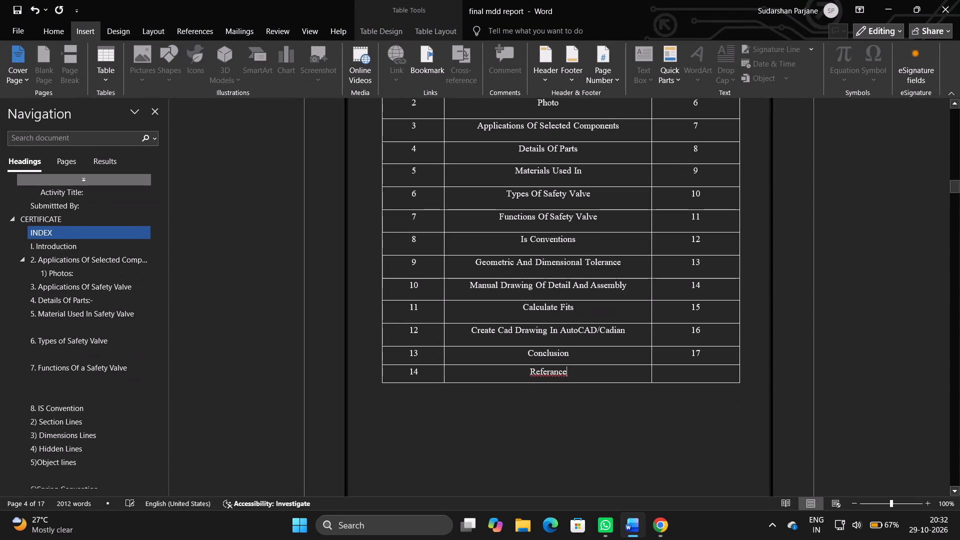
{"action": "key", "text": "BackSpace"}
{"action": "key", "text": "BackSpace"}
{"action": "key", "text": "BackSpace"}
{"action": "key", "text": "BackSpace"}
{"action": "key", "text": "BackSpace"}
{"action": "key", "text": "BackSpace"}
{"action": "key", "text": "BackSpace"}
{"action": "key", "text": "BackSpace"}
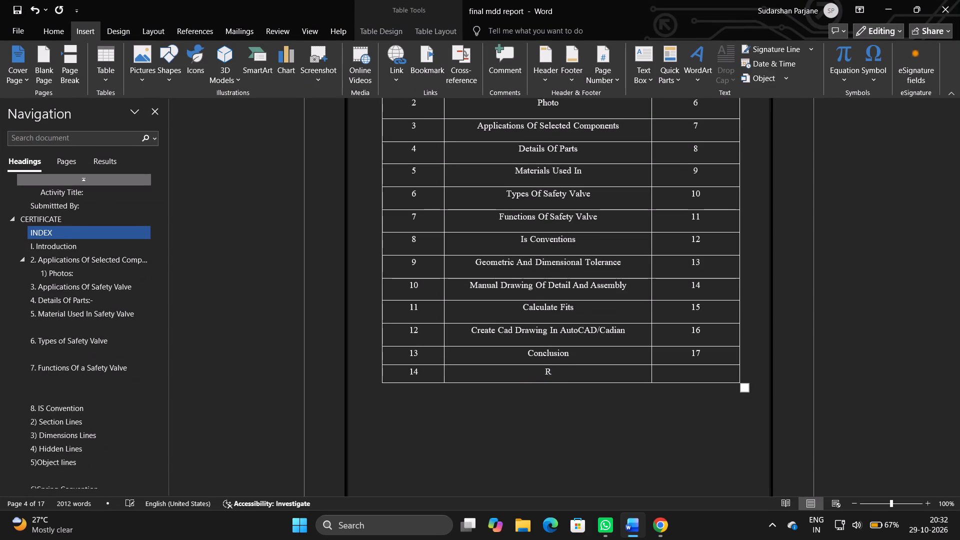
{"action": "key", "text": "BackSpace"}
{"action": "key", "text": "ctrl+c"}
{"action": "key", "text": "ctrl+v"}
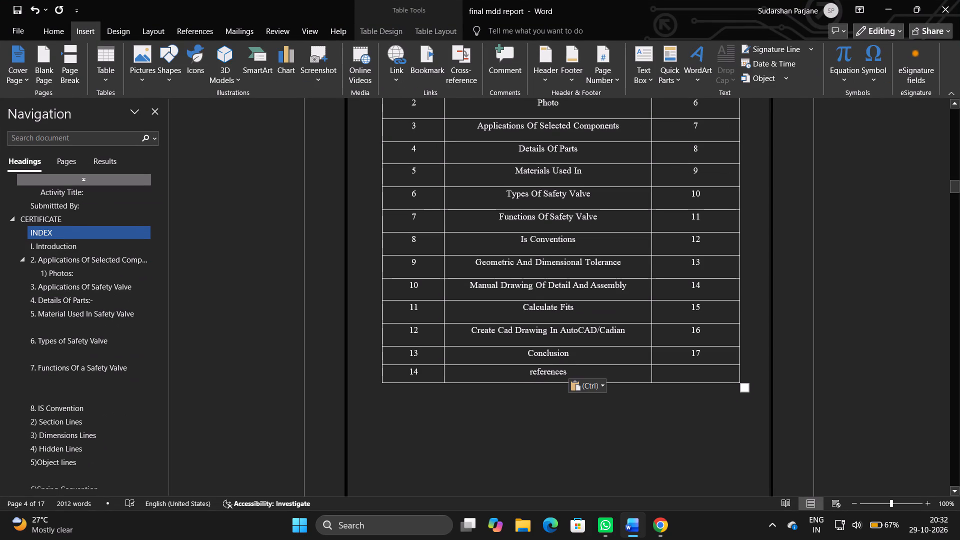
Capitalize the first letter of the row 14 title in the INDEX table so it reads "References".
{"action": "key", "text": "Left"}
{"action": "key", "text": "Left"}
{"action": "key", "text": "Left"}
{"action": "key", "text": "Left"}
{"action": "key", "text": "Left"}
{"action": "key", "text": "Left"}
{"action": "key", "text": "Left"}
{"action": "key", "text": "Left"}
{"action": "key", "text": "Left"}
{"action": "key", "text": "Left"}
{"action": "key", "text": "Left"}
{"action": "key", "text": "Right"}
{"action": "key", "text": "Right"}
{"action": "key", "text": "BackSpace"}
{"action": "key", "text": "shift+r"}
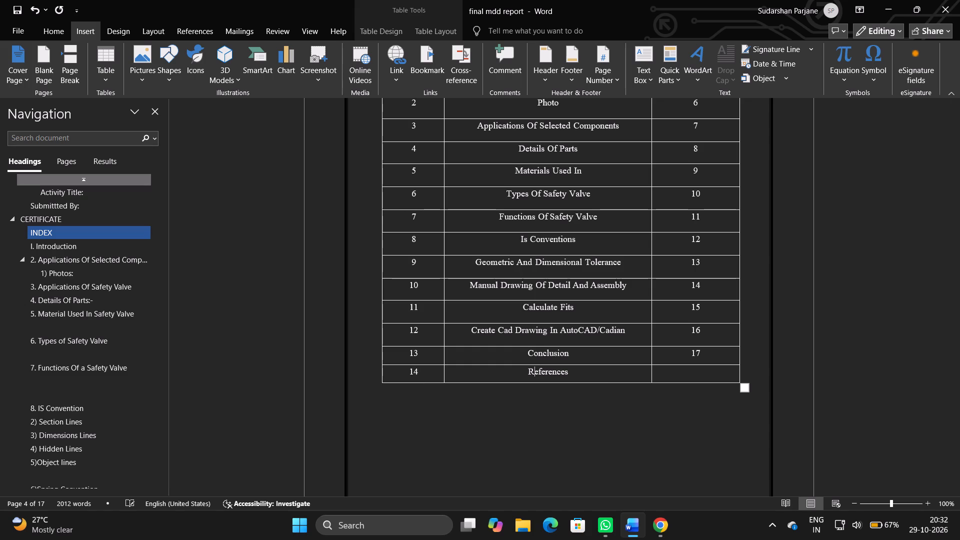
Enter page number 18 for the References row of the INDEX table.
{"action": "left_click", "coordinate": [687, 374]}
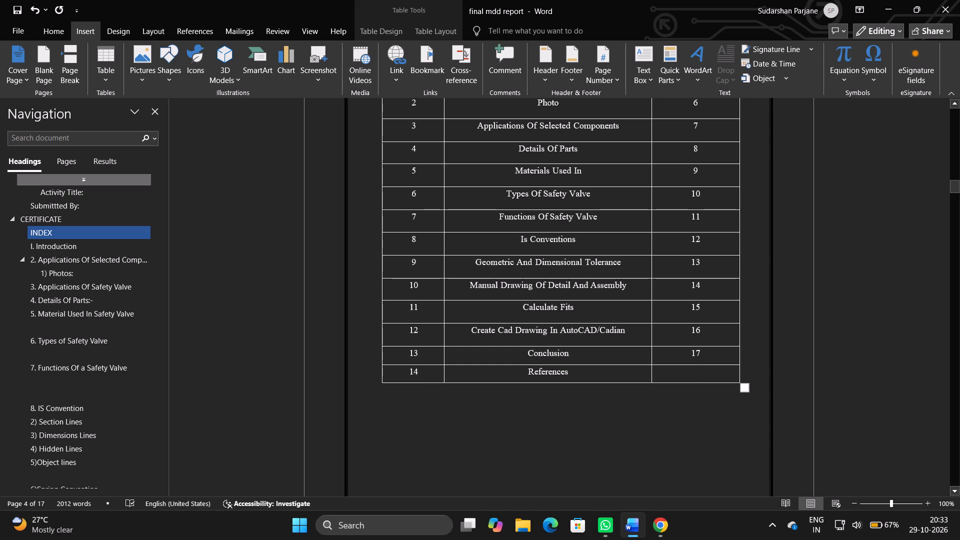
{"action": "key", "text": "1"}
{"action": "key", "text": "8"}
Justify the introductory paragraph and all ten numbered items of section 3, Applications Of Safety Valve.
{"action": "scroll", "coordinate": [507, 408], "scroll_direction": "up", "scroll_amount": 3}
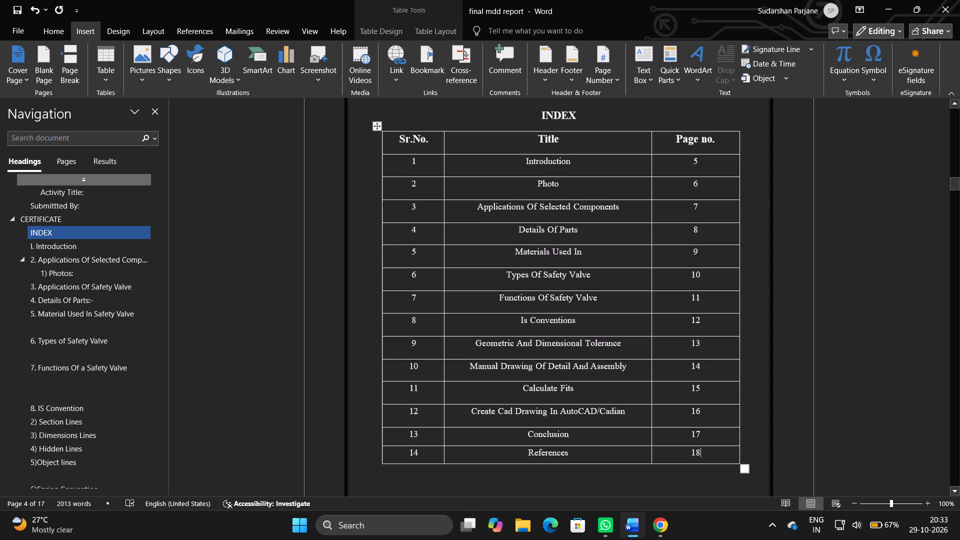
{"action": "scroll", "coordinate": [511, 402], "scroll_direction": "down", "scroll_amount": 5}
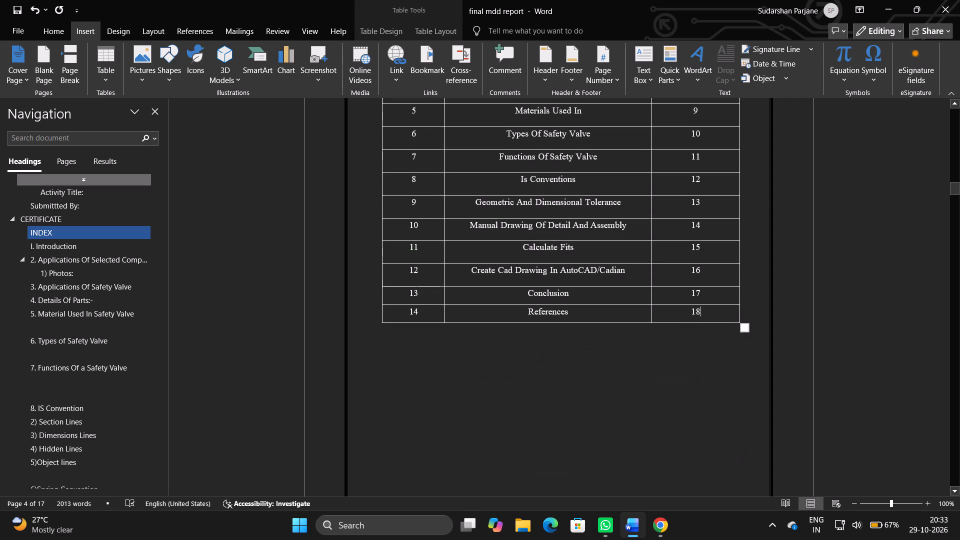
{"action": "scroll", "coordinate": [518, 402], "scroll_direction": "down", "scroll_amount": 2}
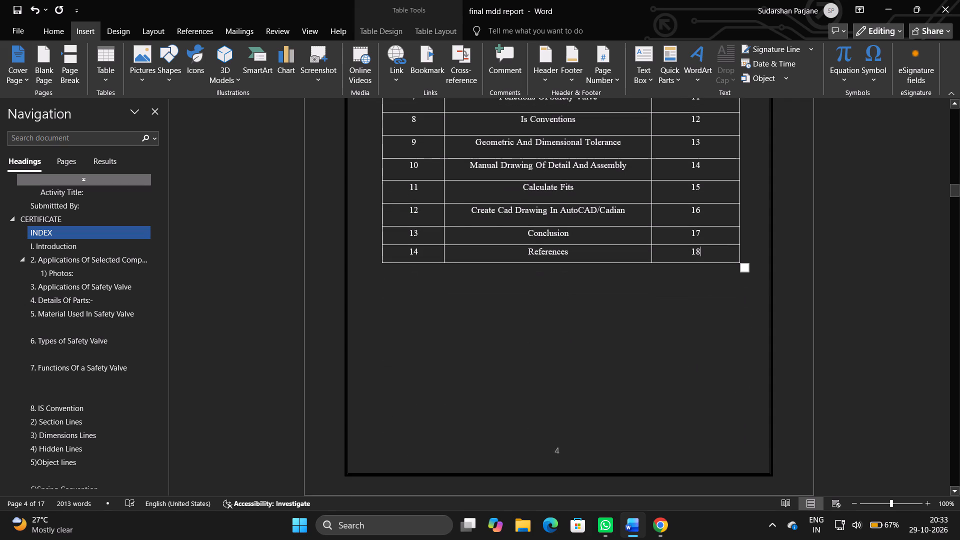
{"action": "scroll", "coordinate": [518, 402], "scroll_direction": "down", "scroll_amount": 14}
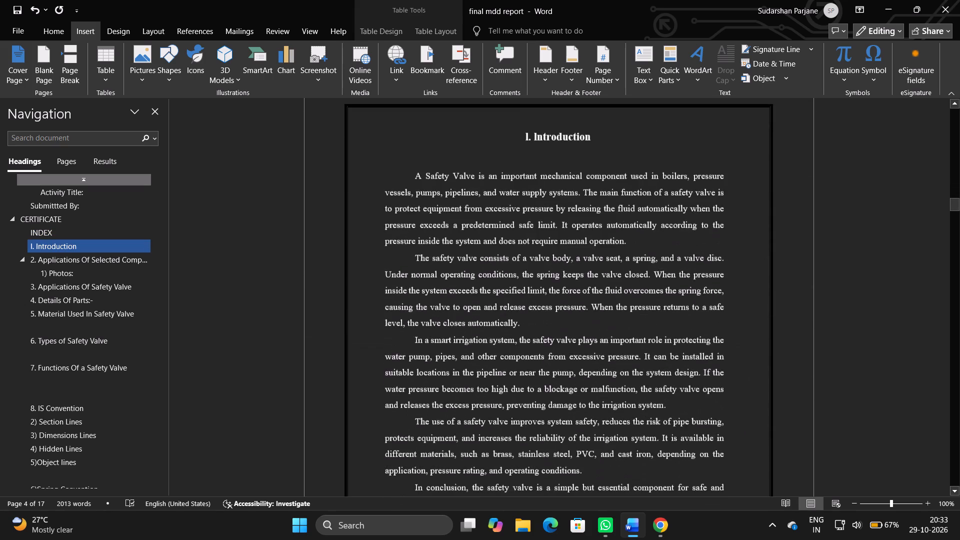
{"action": "scroll", "coordinate": [523, 397], "scroll_direction": "down", "scroll_amount": 17}
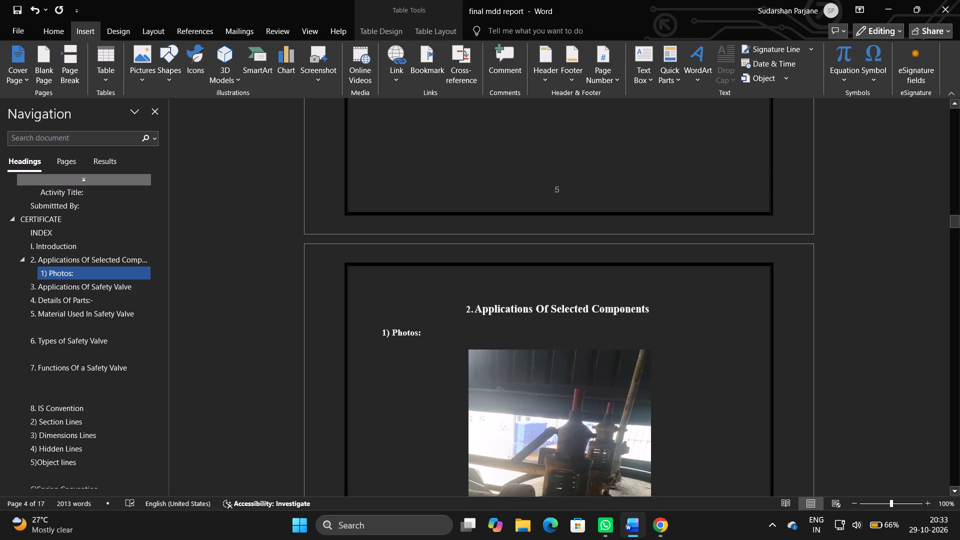
{"action": "scroll", "coordinate": [527, 393], "scroll_direction": "down", "scroll_amount": 12}
{"action": "scroll", "coordinate": [542, 387], "scroll_direction": "down", "scroll_amount": 18}
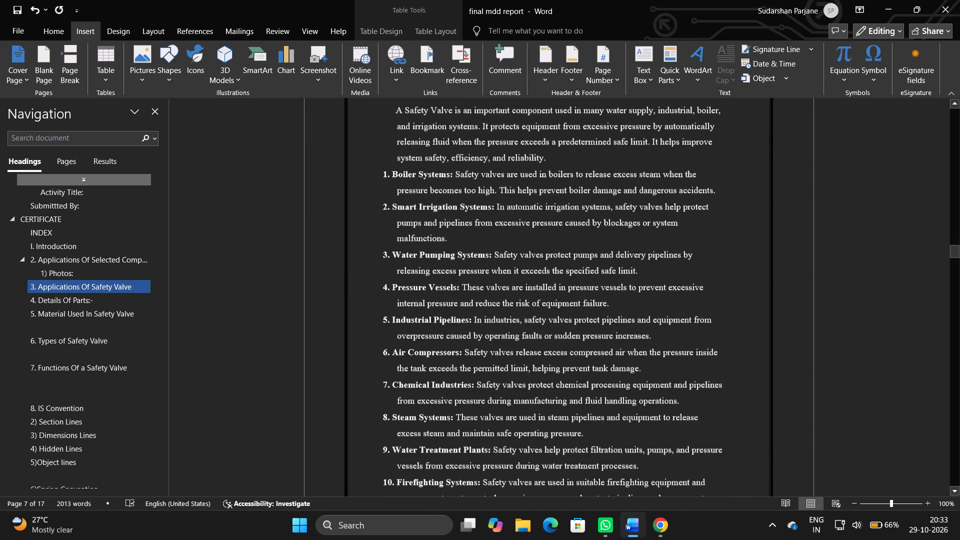
{"action": "left_click_drag", "start_coordinate": [392, 112], "coordinate": [469, 195]}
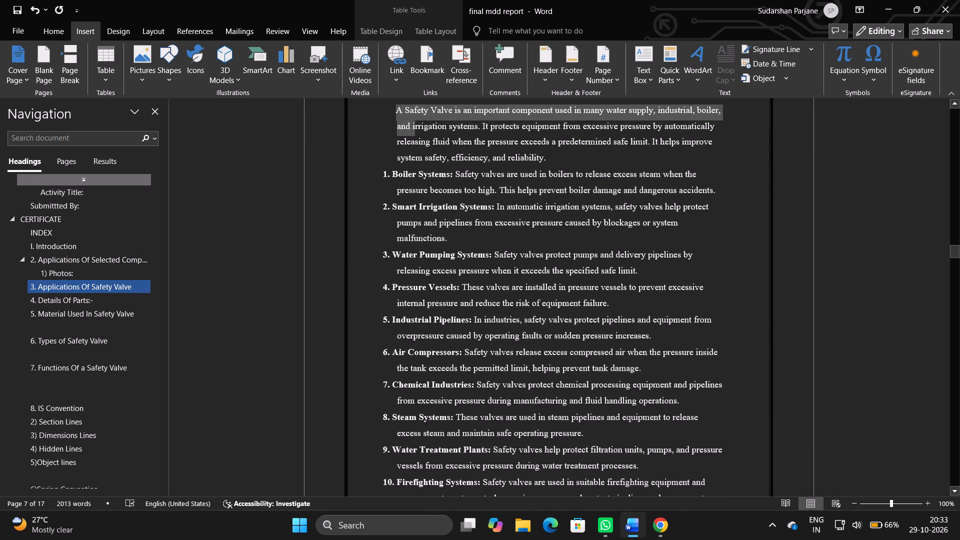
{"action": "left_click_drag", "start_coordinate": [469, 195], "coordinate": [728, 349]}
{"action": "scroll", "coordinate": [497, 272], "scroll_direction": "down", "scroll_amount": 5}
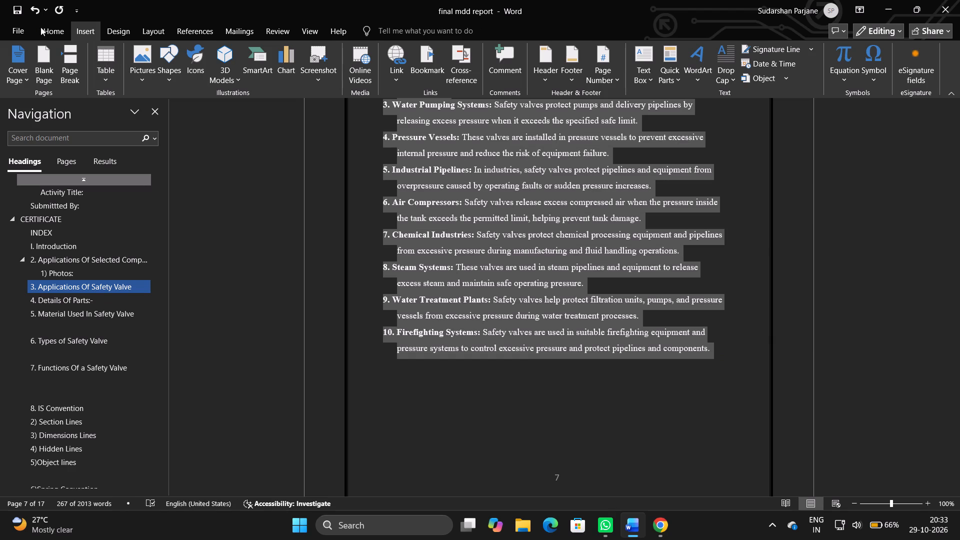
{"action": "left_click", "coordinate": [65, 27]}
{"action": "left_click", "coordinate": [341, 74]}
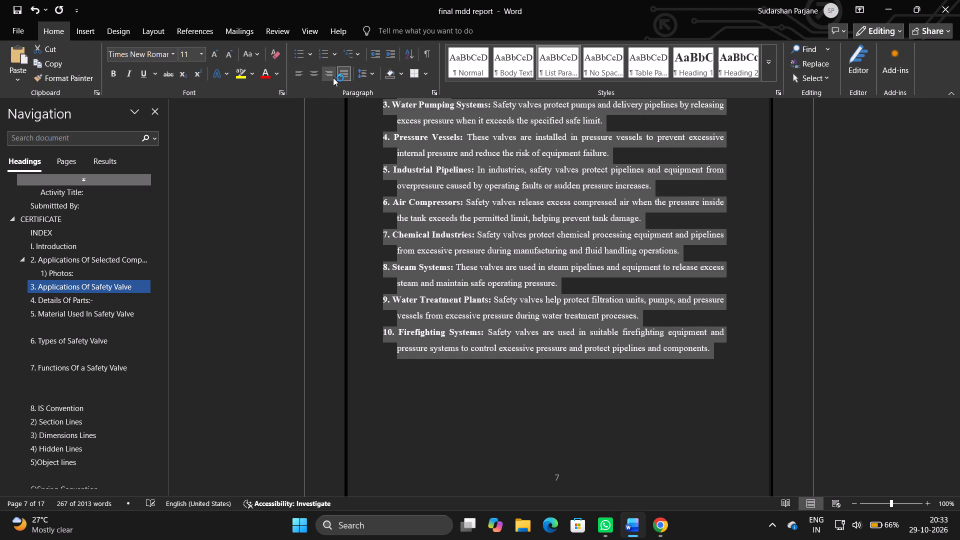
{"action": "left_click", "coordinate": [872, 247]}
Justify the seven numbered material descriptions in section 5, Material Used In Safety Valve.
{"action": "scroll", "coordinate": [788, 343], "scroll_direction": "up", "scroll_amount": 2}
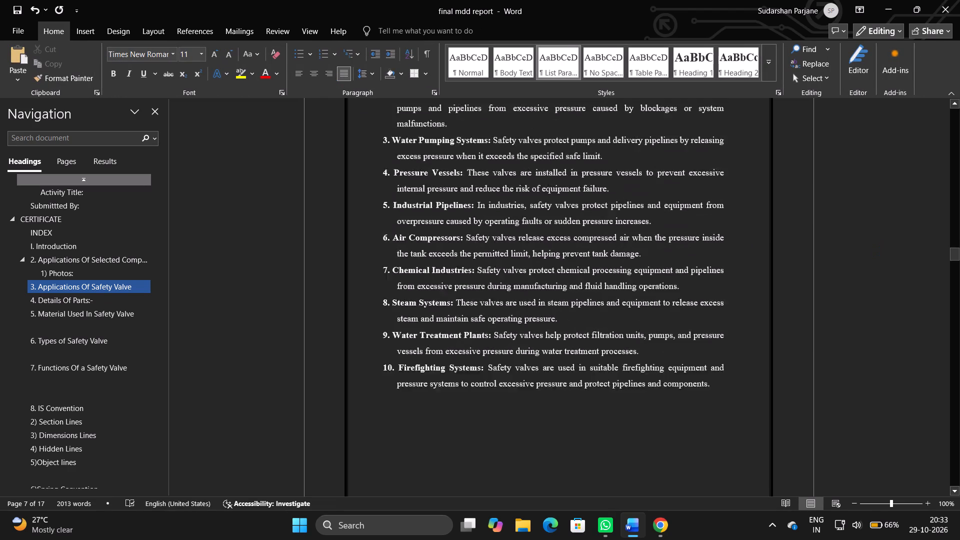
{"action": "scroll", "coordinate": [788, 343], "scroll_direction": "up", "scroll_amount": 5}
{"action": "scroll", "coordinate": [789, 341], "scroll_direction": "down", "scroll_amount": 5}
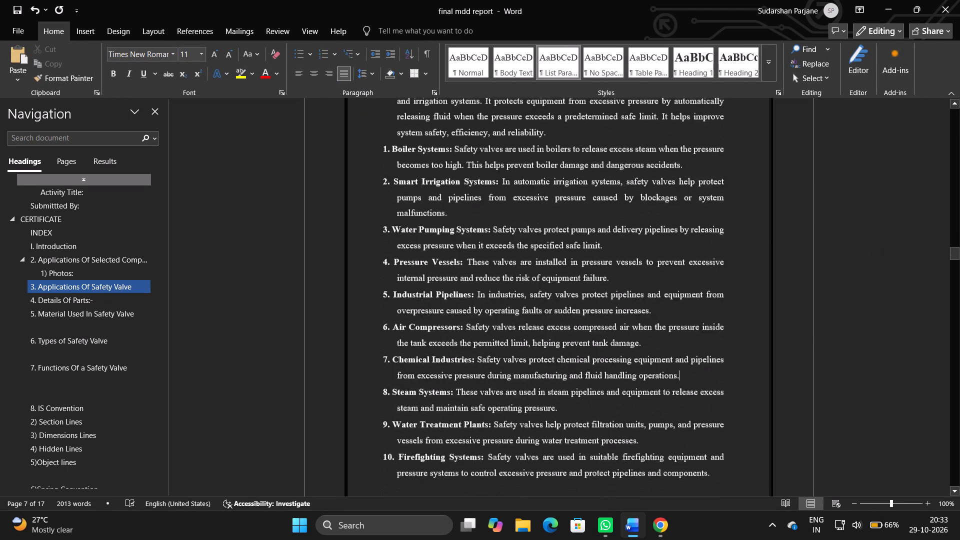
{"action": "scroll", "coordinate": [790, 343], "scroll_direction": "down", "scroll_amount": 17}
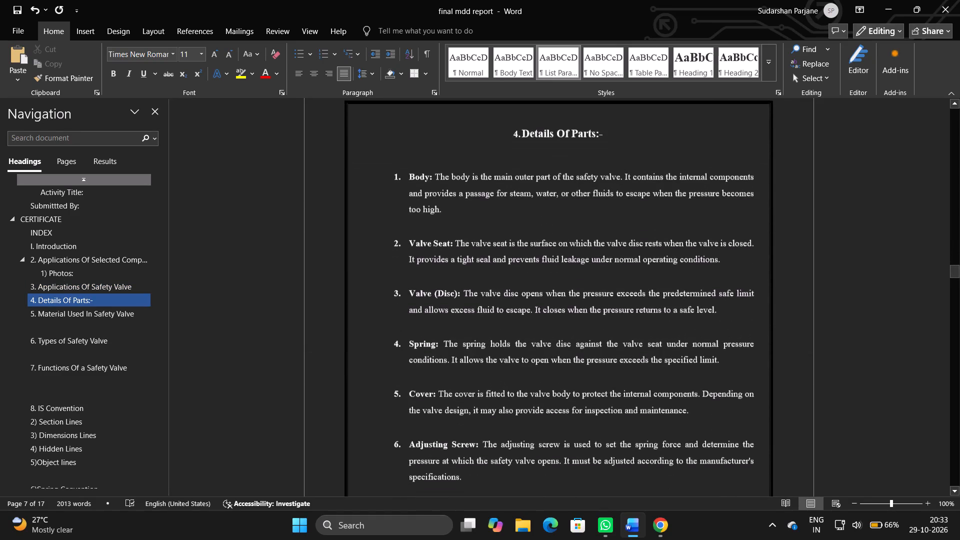
{"action": "scroll", "coordinate": [791, 333], "scroll_direction": "down", "scroll_amount": 4}
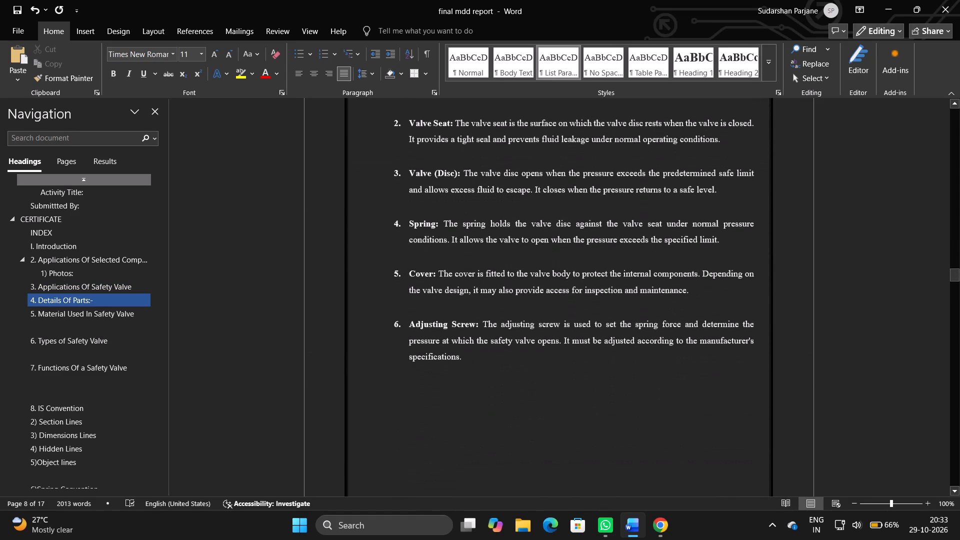
{"action": "left_click", "coordinate": [618, 296]}
{"action": "scroll", "coordinate": [611, 343], "scroll_direction": "down", "scroll_amount": 11}
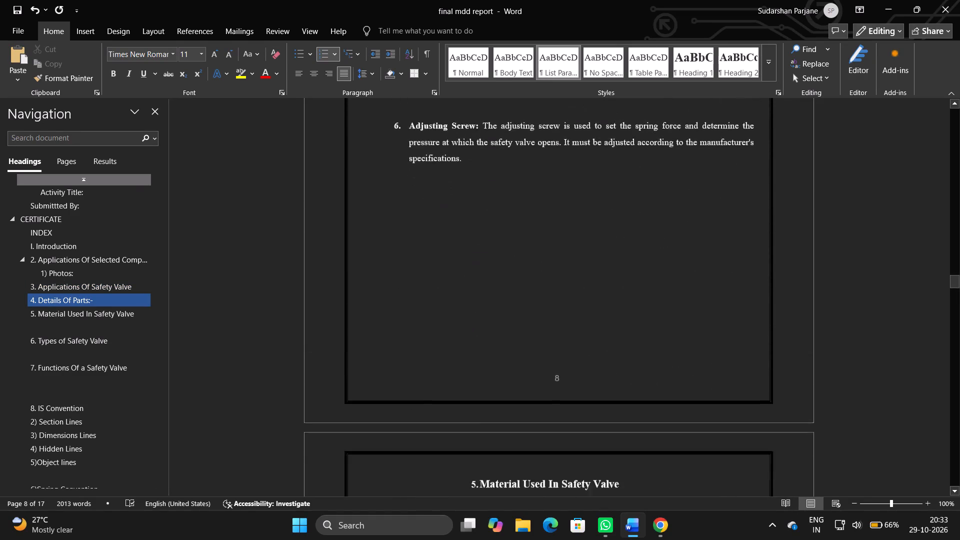
{"action": "scroll", "coordinate": [585, 398], "scroll_direction": "down", "scroll_amount": 2}
{"action": "scroll", "coordinate": [623, 302], "scroll_direction": "down", "scroll_amount": 5}
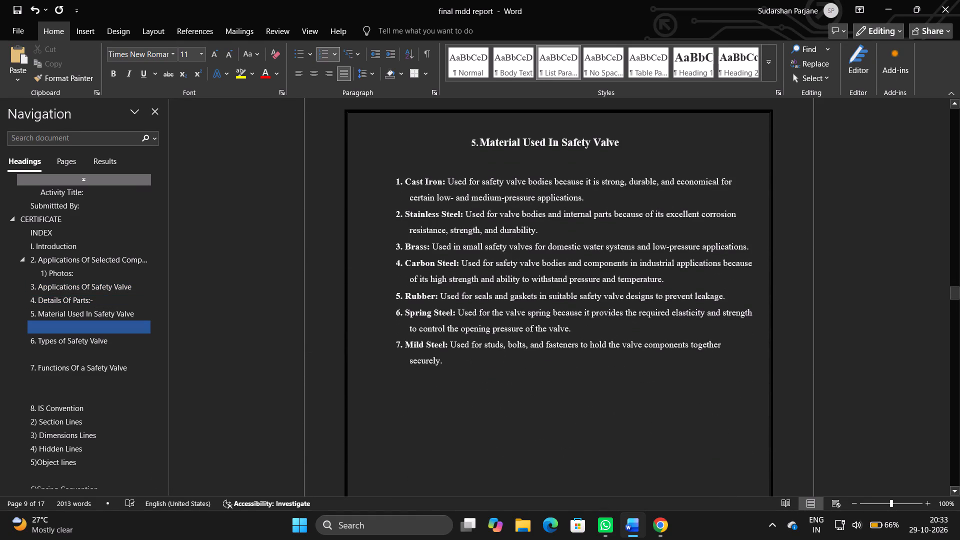
{"action": "left_click_drag", "start_coordinate": [395, 177], "coordinate": [452, 366]}
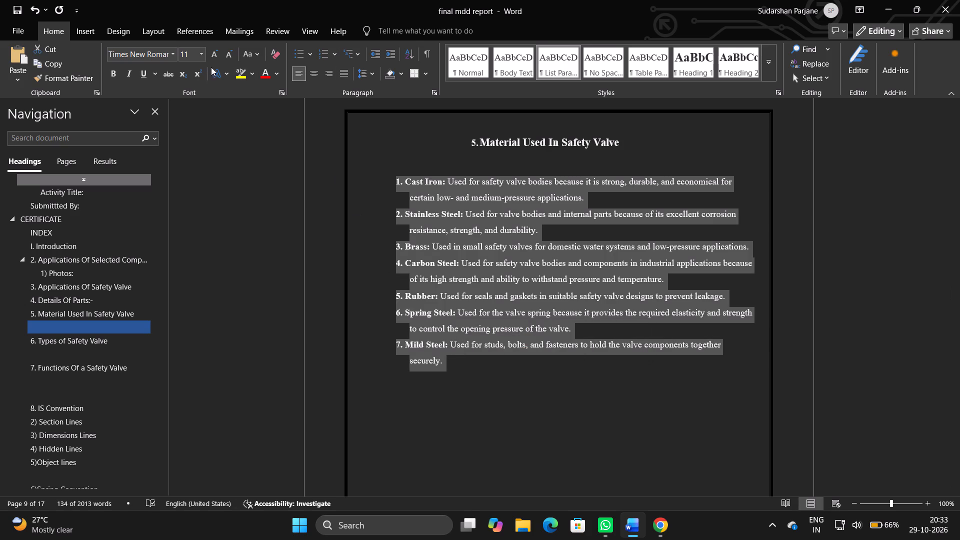
{"action": "left_click", "coordinate": [345, 76]}
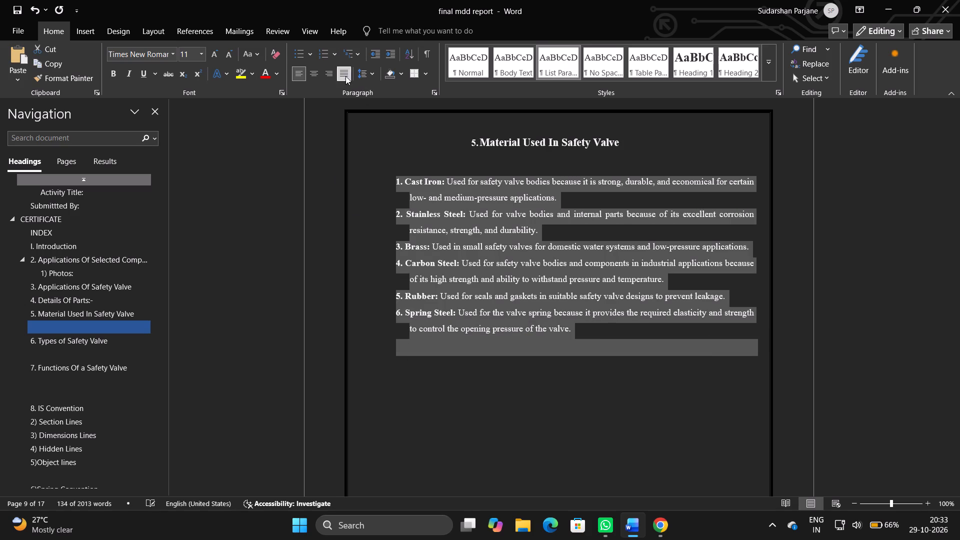
{"action": "left_click", "coordinate": [867, 319]}
Delete the stray dot below the heading "6. Types of Safety Valve".
{"action": "scroll", "coordinate": [618, 429], "scroll_direction": "down", "scroll_amount": 4}
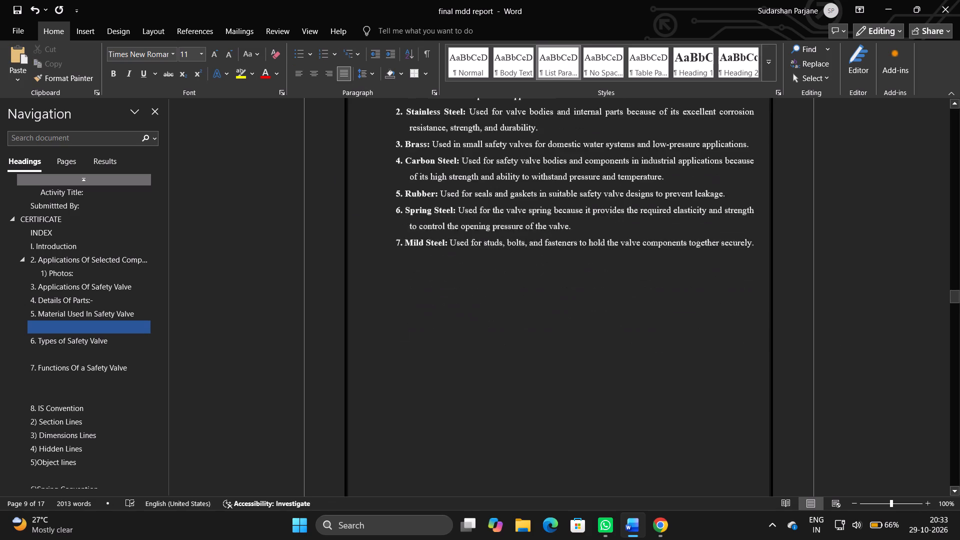
{"action": "scroll", "coordinate": [617, 429], "scroll_direction": "down", "scroll_amount": 16}
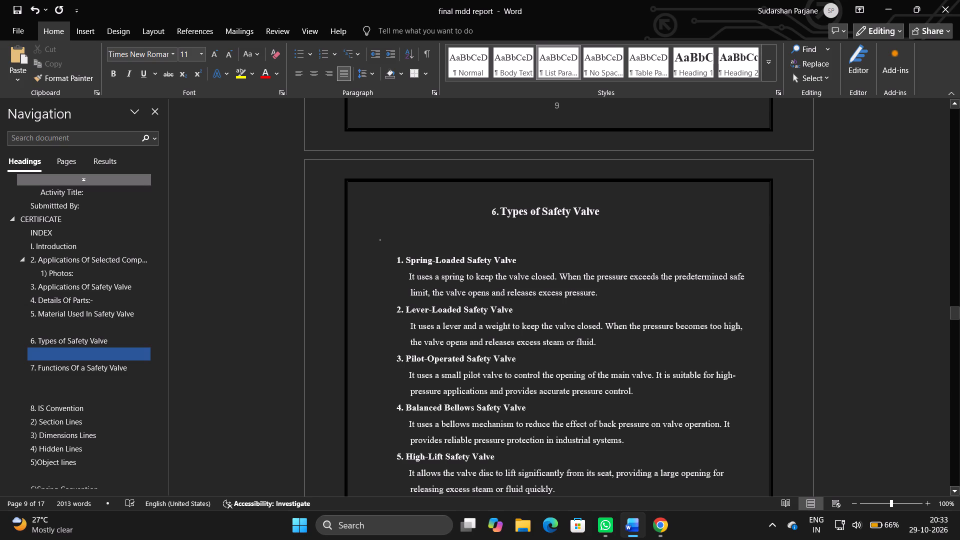
{"action": "left_click", "coordinate": [394, 239]}
{"action": "key", "text": "BackSpace"}
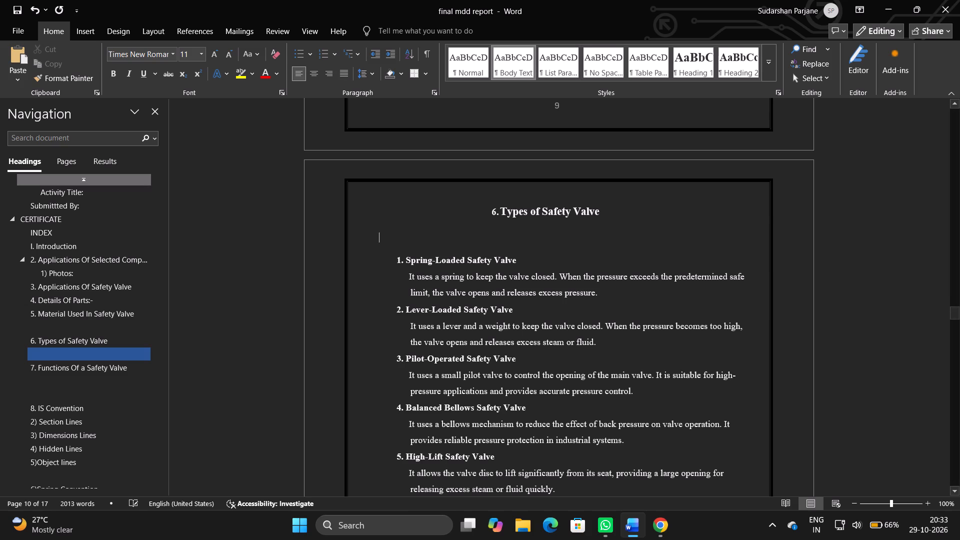
Justify all seven numbered valve types and their descriptions in section 6, Types of Safety Valve.
{"action": "scroll", "coordinate": [388, 247], "scroll_direction": "down", "scroll_amount": 1}
{"action": "left_click_drag", "start_coordinate": [397, 230], "coordinate": [484, 342]}
{"action": "scroll", "coordinate": [466, 309], "scroll_direction": "down", "scroll_amount": 5}
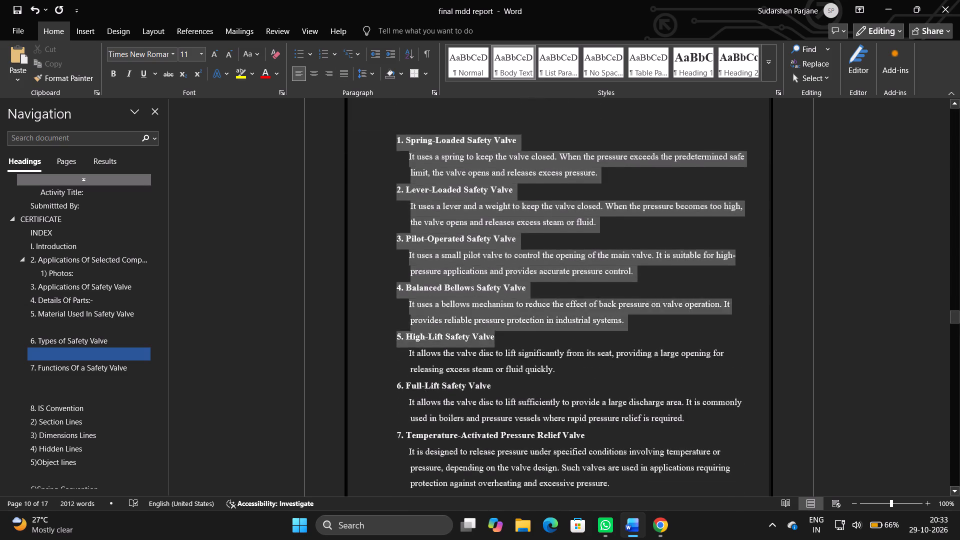
{"action": "scroll", "coordinate": [484, 342], "scroll_direction": "down", "scroll_amount": 1}
{"action": "left_click_drag", "start_coordinate": [484, 342], "coordinate": [611, 400]}
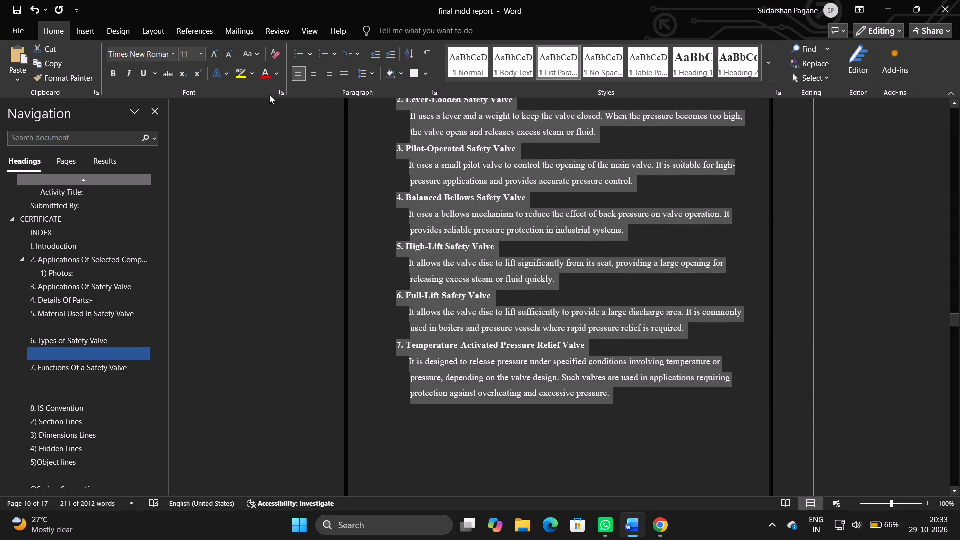
{"action": "left_click", "coordinate": [340, 71]}
{"action": "left_click", "coordinate": [846, 252]}
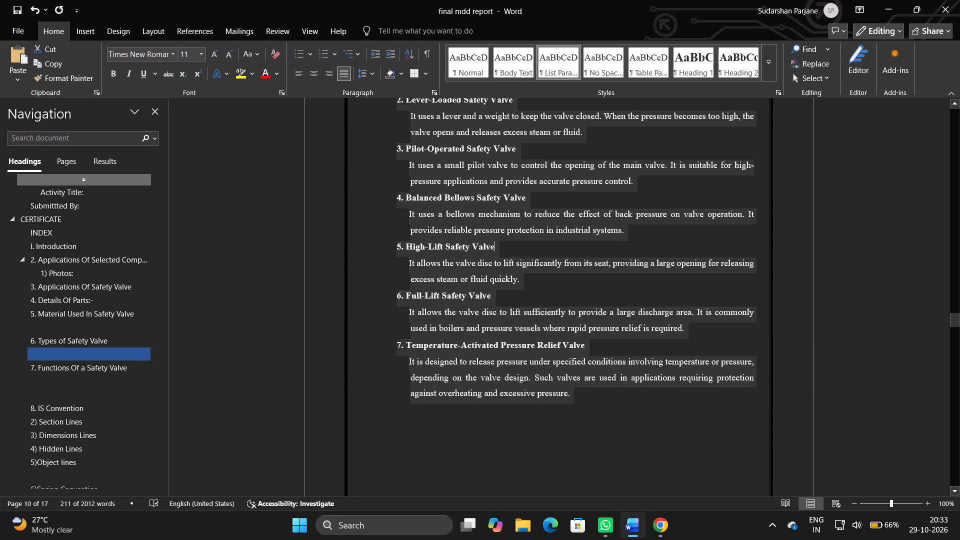
Justify all eleven numbered items in section 7, Functions Of a Safety Valve.
{"action": "scroll", "coordinate": [638, 322], "scroll_direction": "down", "scroll_amount": 17}
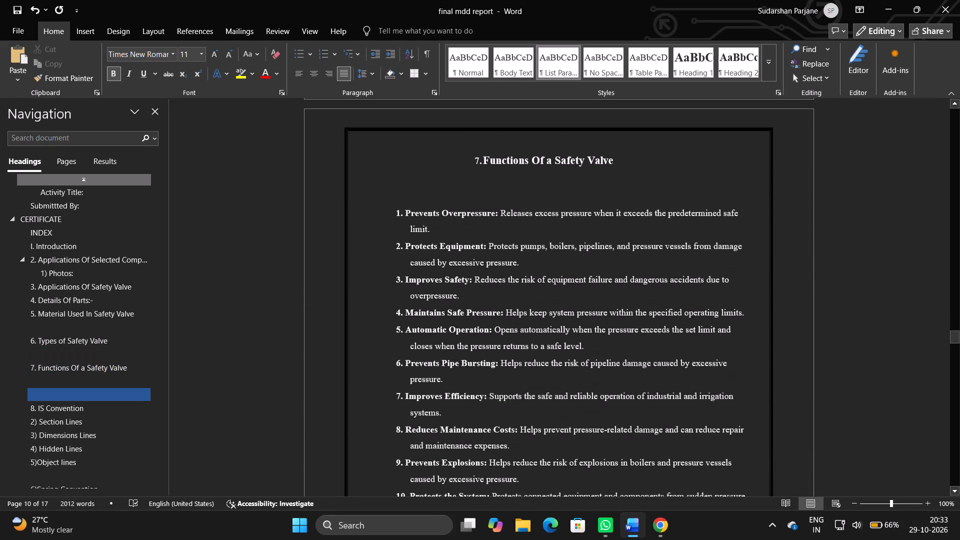
{"action": "left_click_drag", "start_coordinate": [393, 209], "coordinate": [533, 331]}
{"action": "scroll", "coordinate": [512, 305], "scroll_direction": "down", "scroll_amount": 7}
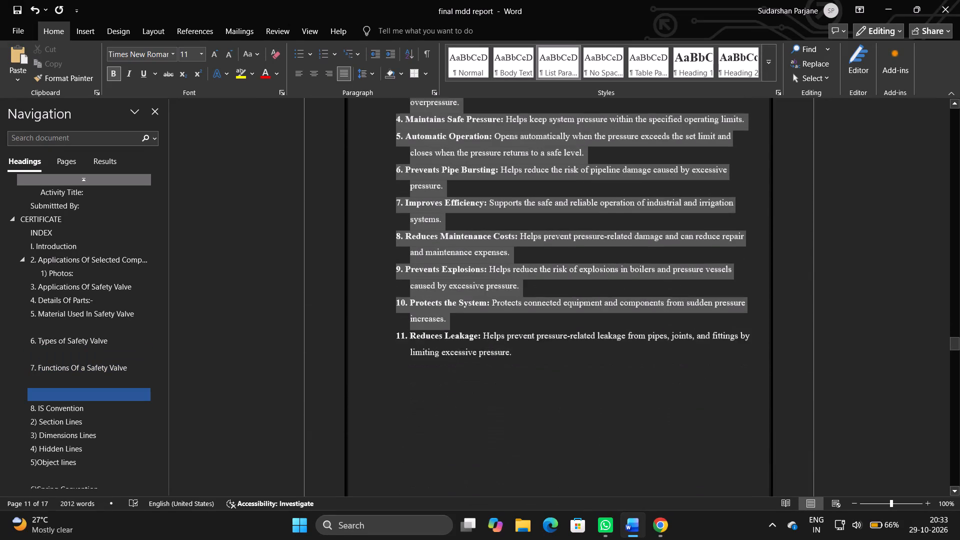
{"action": "left_click_drag", "start_coordinate": [533, 331], "coordinate": [525, 335]}
{"action": "left_click", "coordinate": [344, 75]}
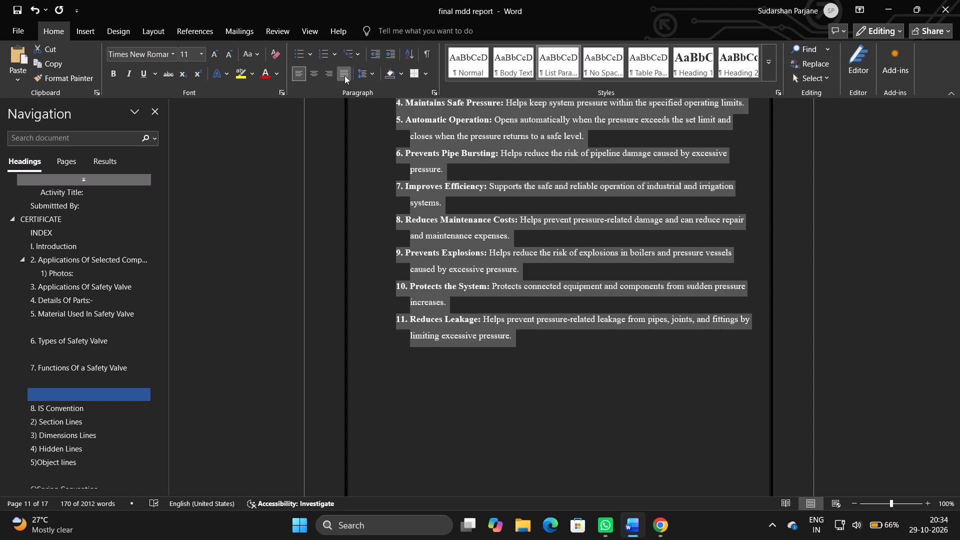
{"action": "scroll", "coordinate": [501, 194], "scroll_direction": "down", "scroll_amount": 4}
{"action": "left_click", "coordinate": [900, 257]}
Look through section 8, IS Convention, section 9, Geometric and Dimensional tolerances, and section 10, Manual Drawing Of Detail And Assembly.
{"action": "scroll", "coordinate": [634, 286], "scroll_direction": "down", "scroll_amount": 5}
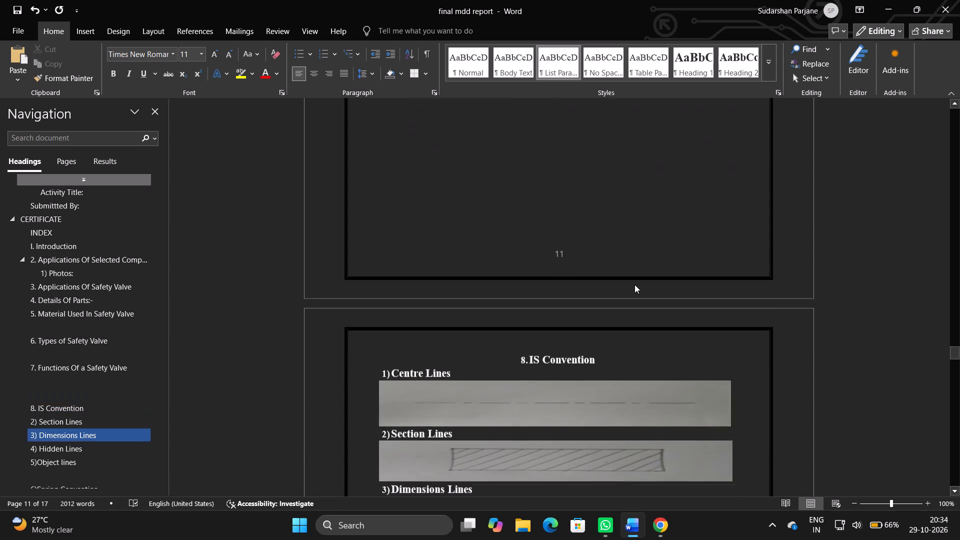
{"action": "scroll", "coordinate": [634, 284], "scroll_direction": "down", "scroll_amount": 6}
{"action": "scroll", "coordinate": [521, 234], "scroll_direction": "down", "scroll_amount": 7}
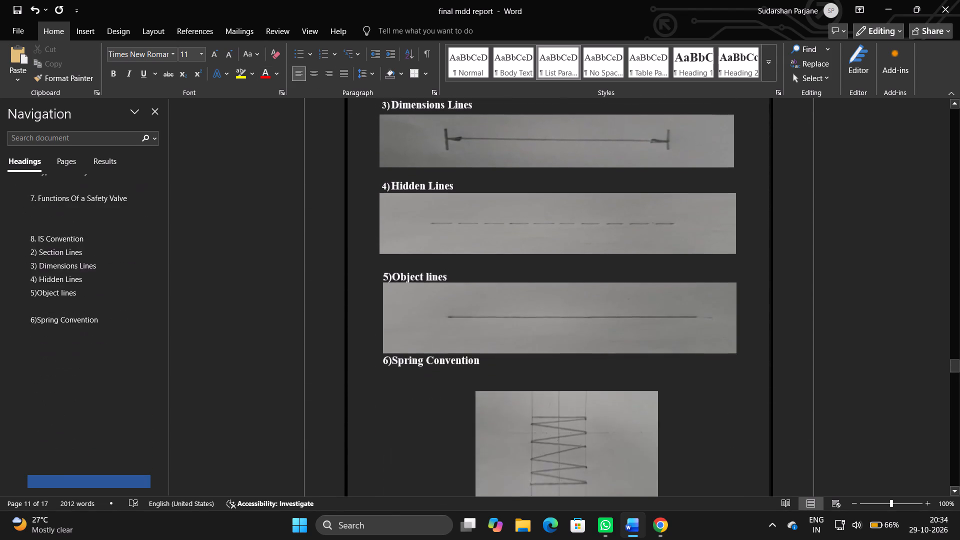
{"action": "scroll", "coordinate": [555, 232], "scroll_direction": "down", "scroll_amount": 12}
{"action": "scroll", "coordinate": [561, 226], "scroll_direction": "down", "scroll_amount": 15}
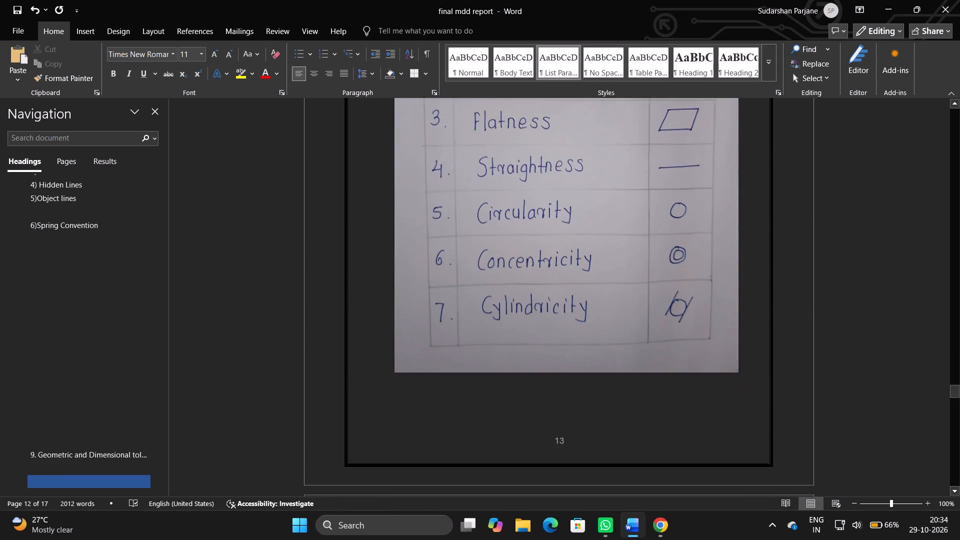
{"action": "scroll", "coordinate": [562, 226], "scroll_direction": "down", "scroll_amount": 15}
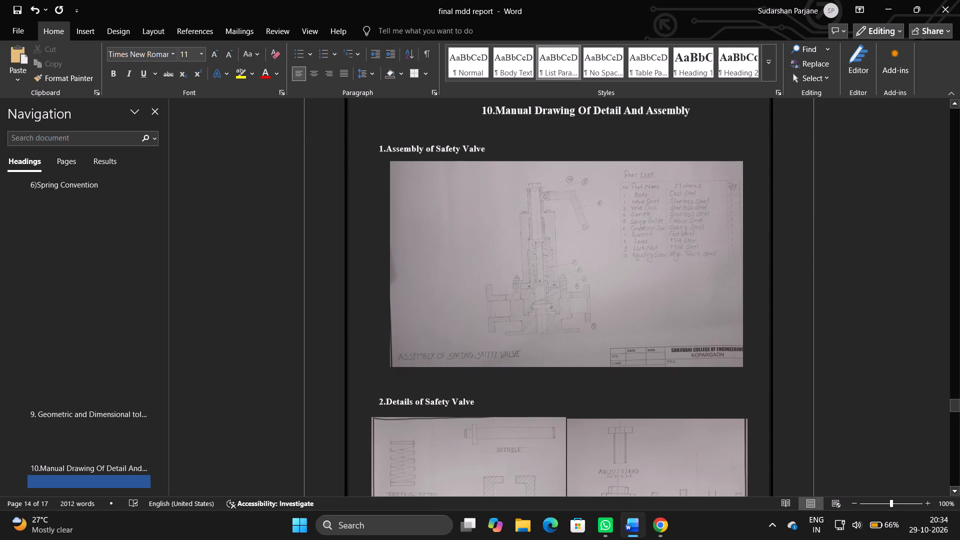
{"action": "scroll", "coordinate": [564, 225], "scroll_direction": "down", "scroll_amount": 11}
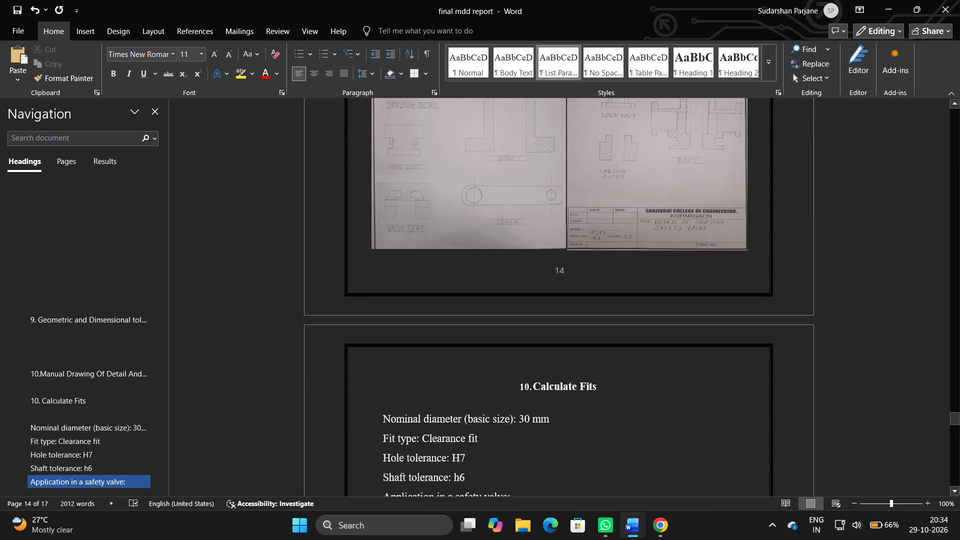
Copy the whole Calculate Fits section, from its heading through the line "Type of fit: Clearance fit".
{"action": "scroll", "coordinate": [566, 223], "scroll_direction": "down", "scroll_amount": 9}
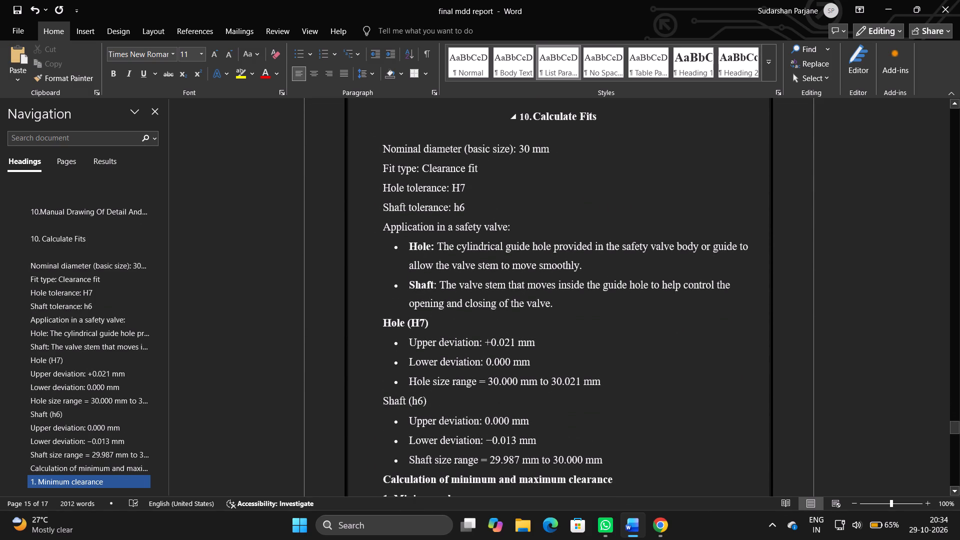
{"action": "left_click_drag", "start_coordinate": [519, 115], "coordinate": [572, 275]}
{"action": "scroll", "coordinate": [566, 272], "scroll_direction": "down", "scroll_amount": 6}
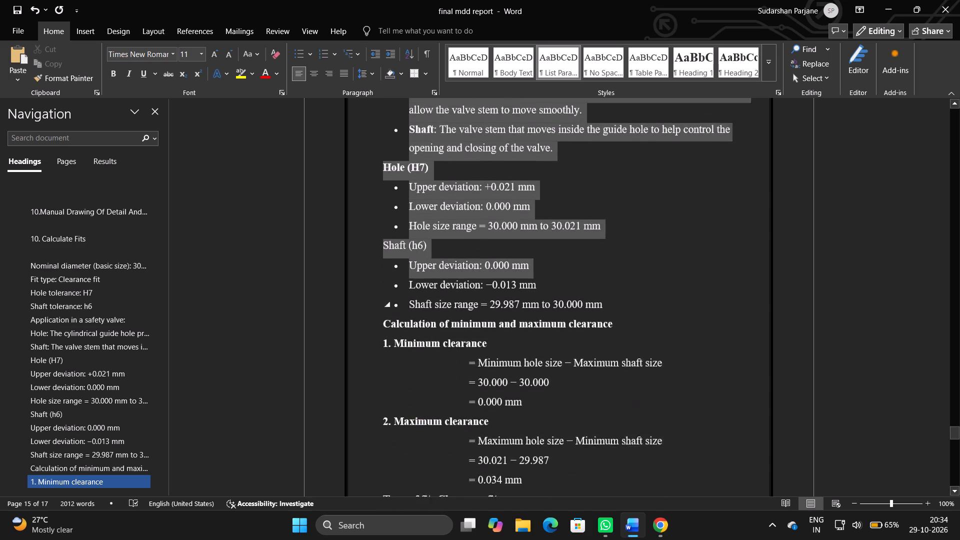
{"action": "left_click_drag", "start_coordinate": [572, 275], "coordinate": [475, 293]}
{"action": "scroll", "coordinate": [573, 270], "scroll_direction": "down", "scroll_amount": 6}
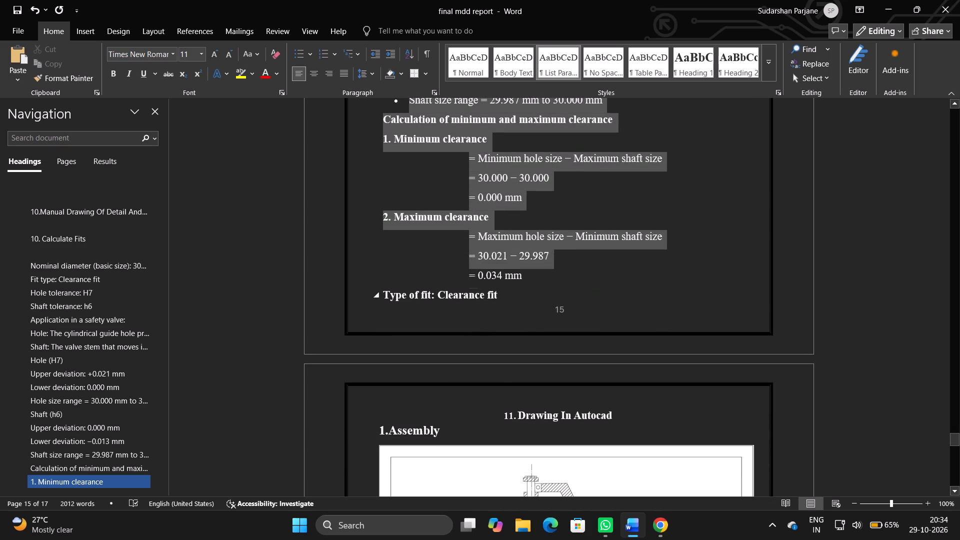
{"action": "left_click_drag", "start_coordinate": [475, 293], "coordinate": [513, 292]}
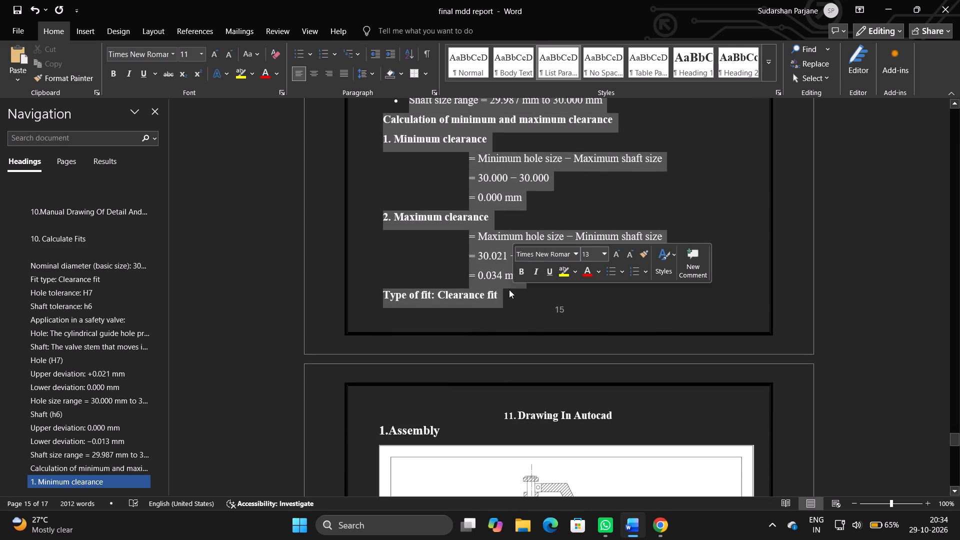
{"action": "key", "text": "ctrl+c"}
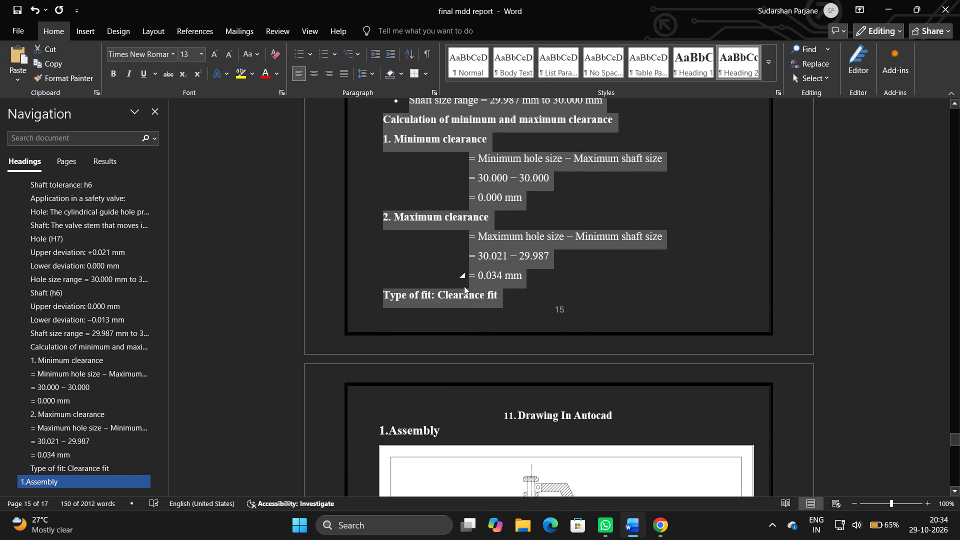
{"action": "scroll", "coordinate": [466, 302], "scroll_direction": "down", "scroll_amount": 11}
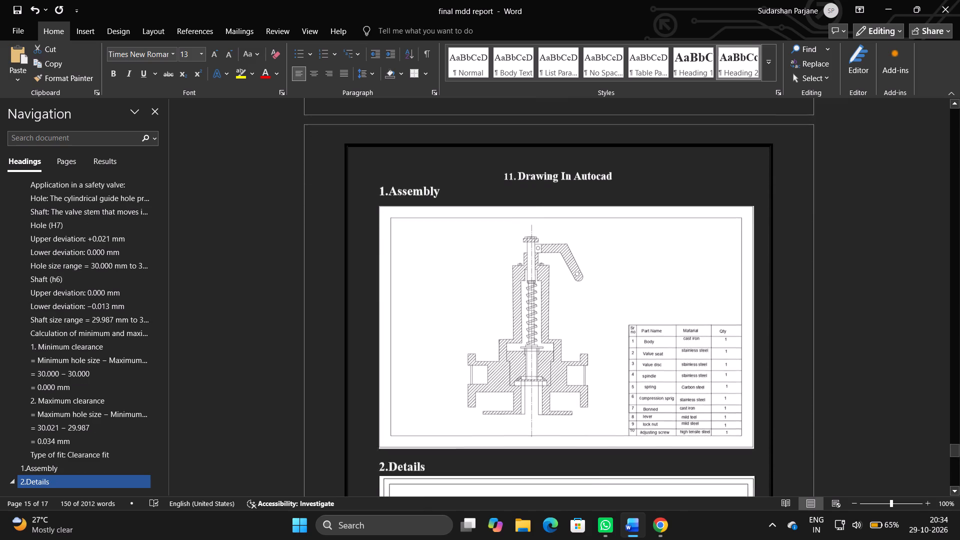
{"action": "scroll", "coordinate": [462, 299], "scroll_direction": "down", "scroll_amount": 7}
{"action": "scroll", "coordinate": [470, 295], "scroll_direction": "down", "scroll_amount": 16}
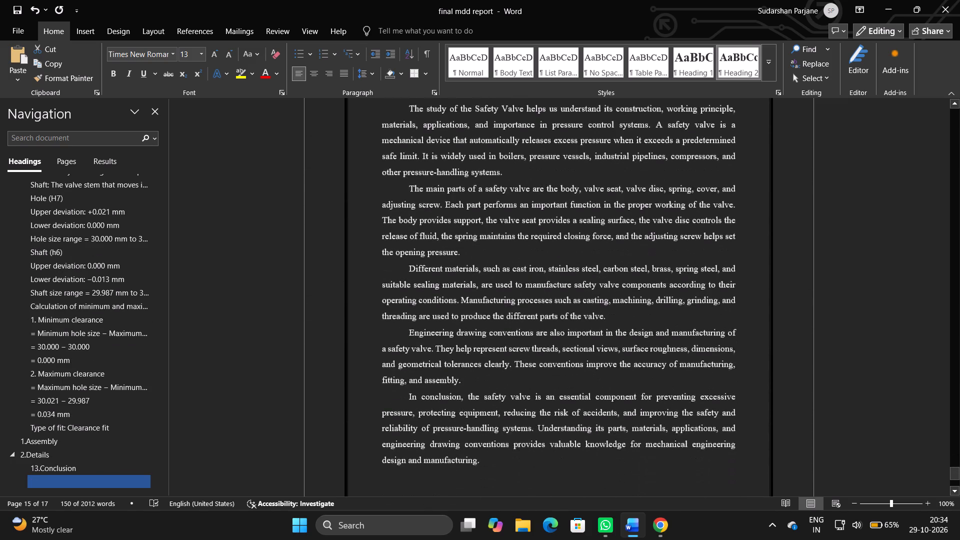
{"action": "scroll", "coordinate": [473, 295], "scroll_direction": "down", "scroll_amount": 5}
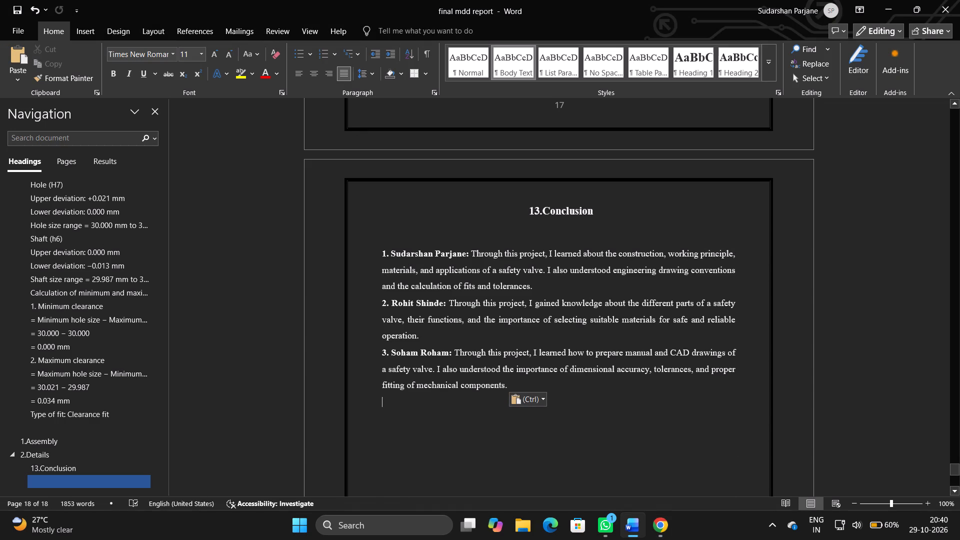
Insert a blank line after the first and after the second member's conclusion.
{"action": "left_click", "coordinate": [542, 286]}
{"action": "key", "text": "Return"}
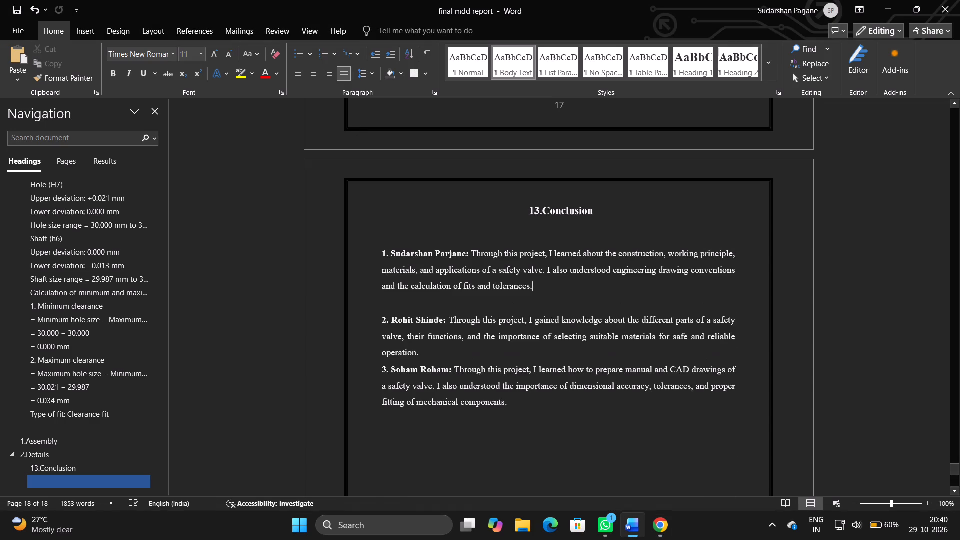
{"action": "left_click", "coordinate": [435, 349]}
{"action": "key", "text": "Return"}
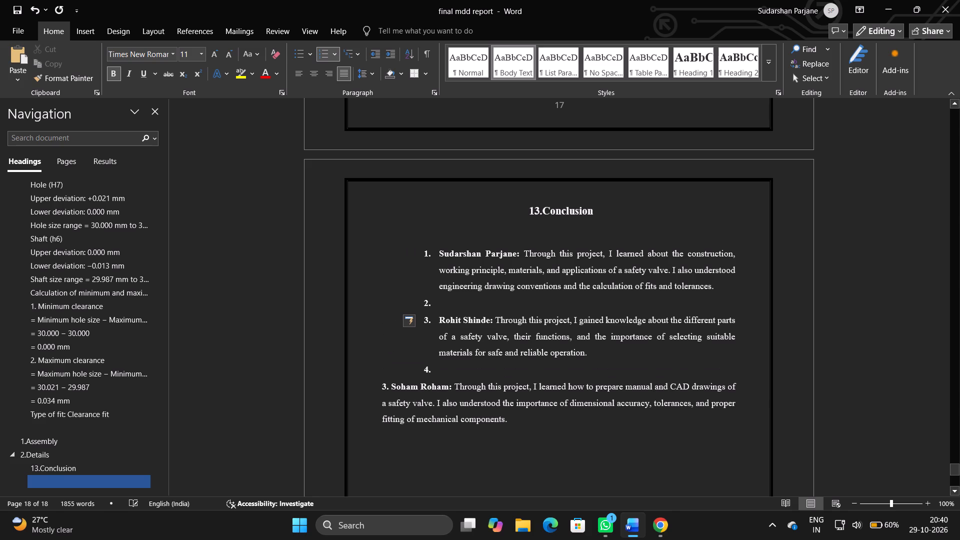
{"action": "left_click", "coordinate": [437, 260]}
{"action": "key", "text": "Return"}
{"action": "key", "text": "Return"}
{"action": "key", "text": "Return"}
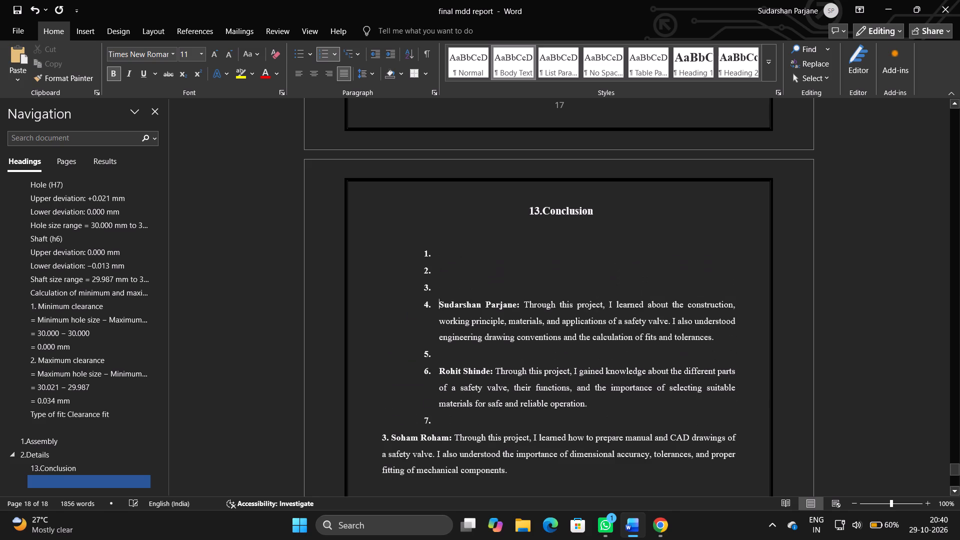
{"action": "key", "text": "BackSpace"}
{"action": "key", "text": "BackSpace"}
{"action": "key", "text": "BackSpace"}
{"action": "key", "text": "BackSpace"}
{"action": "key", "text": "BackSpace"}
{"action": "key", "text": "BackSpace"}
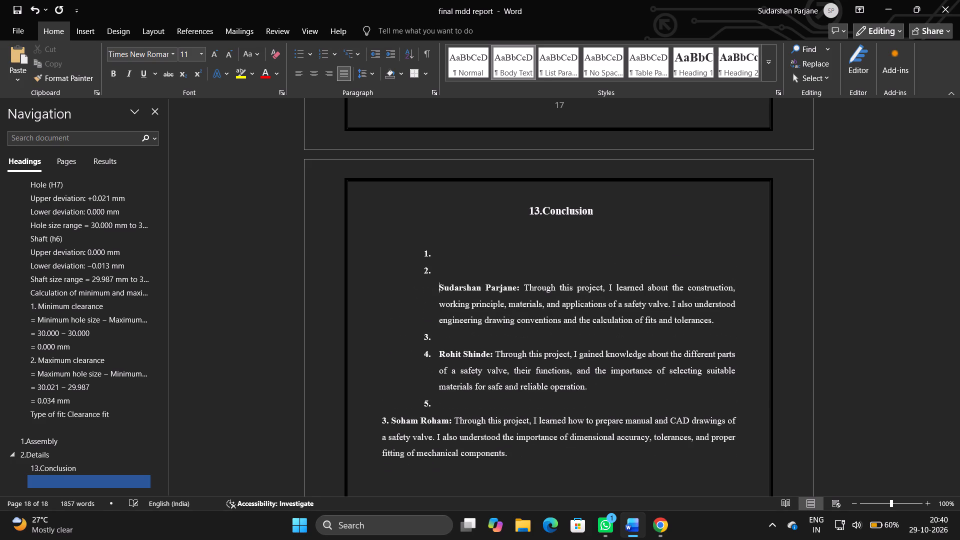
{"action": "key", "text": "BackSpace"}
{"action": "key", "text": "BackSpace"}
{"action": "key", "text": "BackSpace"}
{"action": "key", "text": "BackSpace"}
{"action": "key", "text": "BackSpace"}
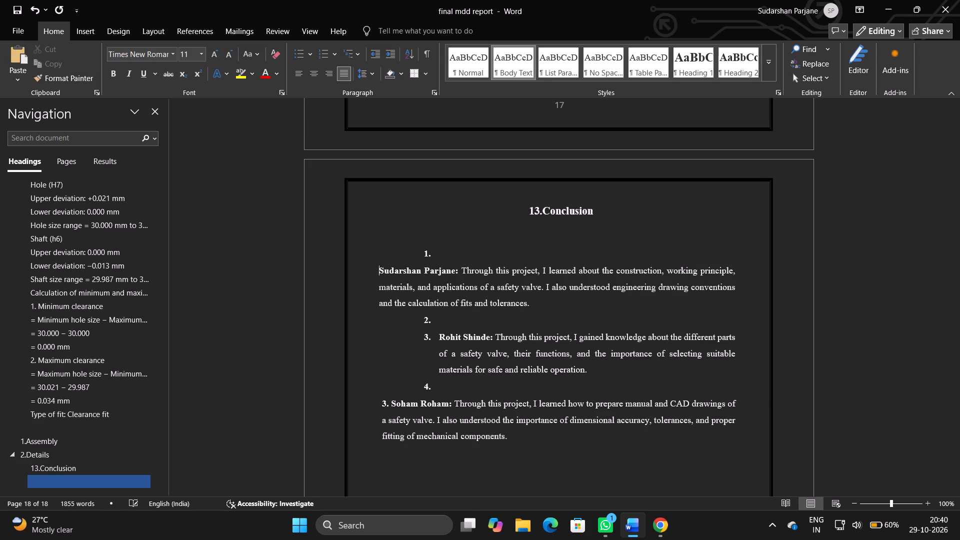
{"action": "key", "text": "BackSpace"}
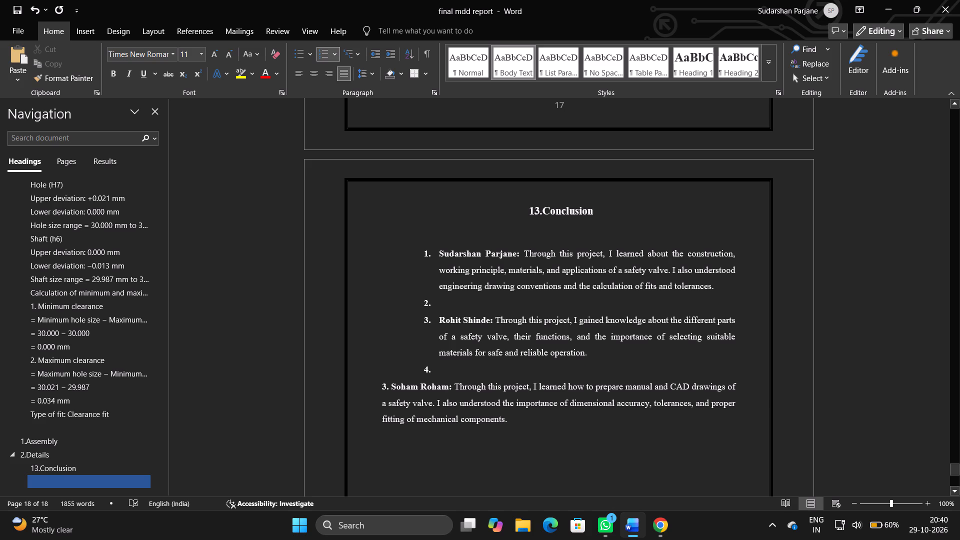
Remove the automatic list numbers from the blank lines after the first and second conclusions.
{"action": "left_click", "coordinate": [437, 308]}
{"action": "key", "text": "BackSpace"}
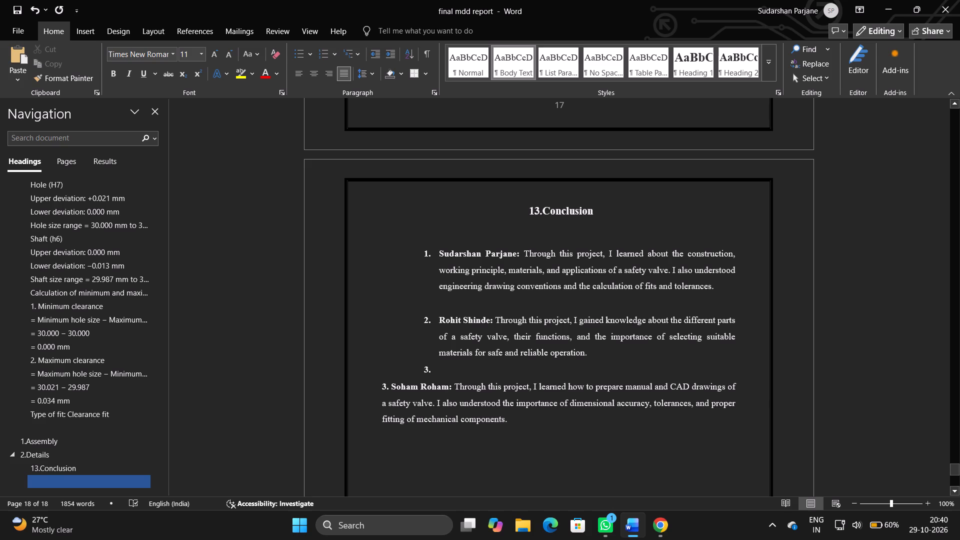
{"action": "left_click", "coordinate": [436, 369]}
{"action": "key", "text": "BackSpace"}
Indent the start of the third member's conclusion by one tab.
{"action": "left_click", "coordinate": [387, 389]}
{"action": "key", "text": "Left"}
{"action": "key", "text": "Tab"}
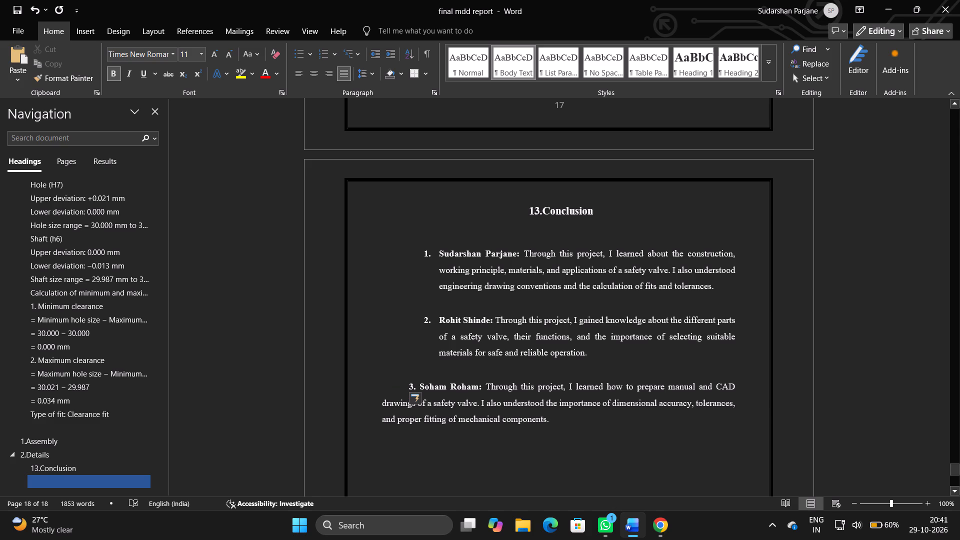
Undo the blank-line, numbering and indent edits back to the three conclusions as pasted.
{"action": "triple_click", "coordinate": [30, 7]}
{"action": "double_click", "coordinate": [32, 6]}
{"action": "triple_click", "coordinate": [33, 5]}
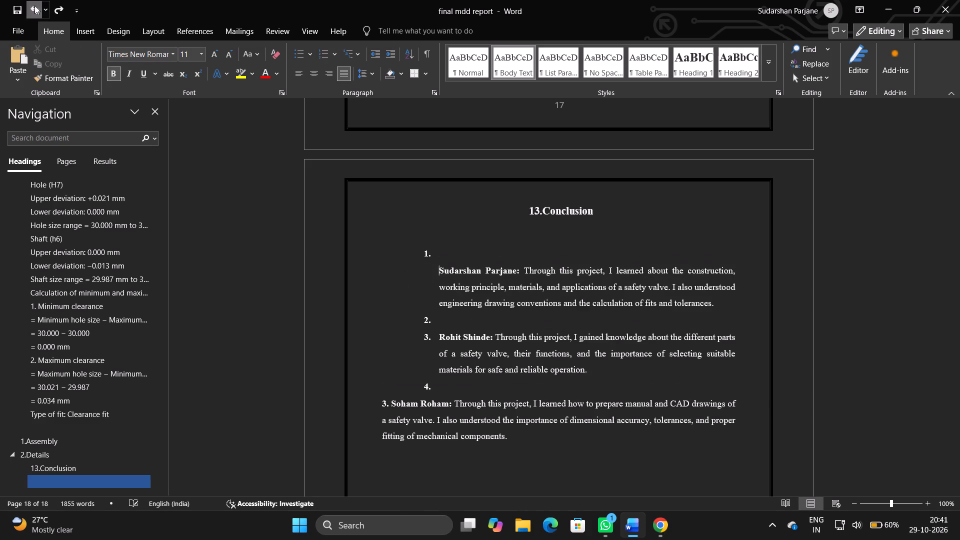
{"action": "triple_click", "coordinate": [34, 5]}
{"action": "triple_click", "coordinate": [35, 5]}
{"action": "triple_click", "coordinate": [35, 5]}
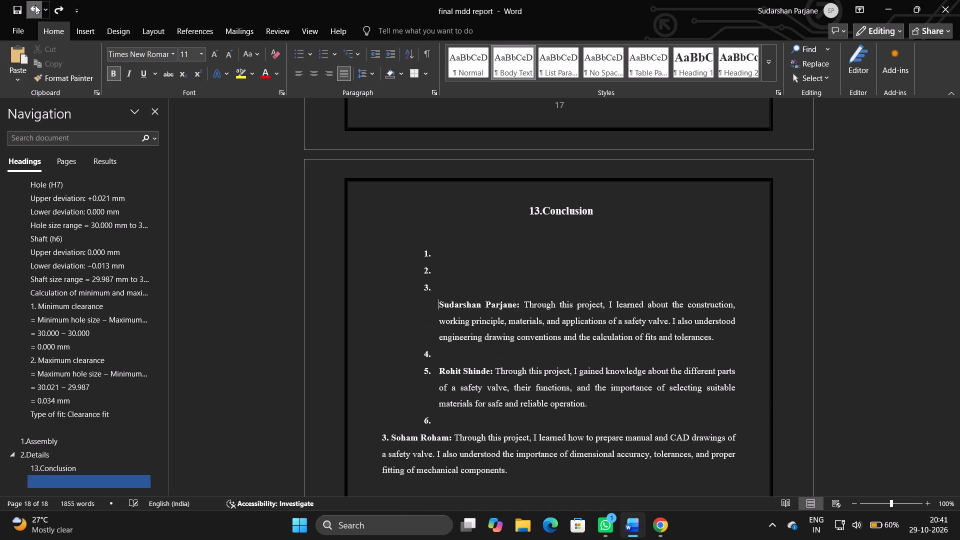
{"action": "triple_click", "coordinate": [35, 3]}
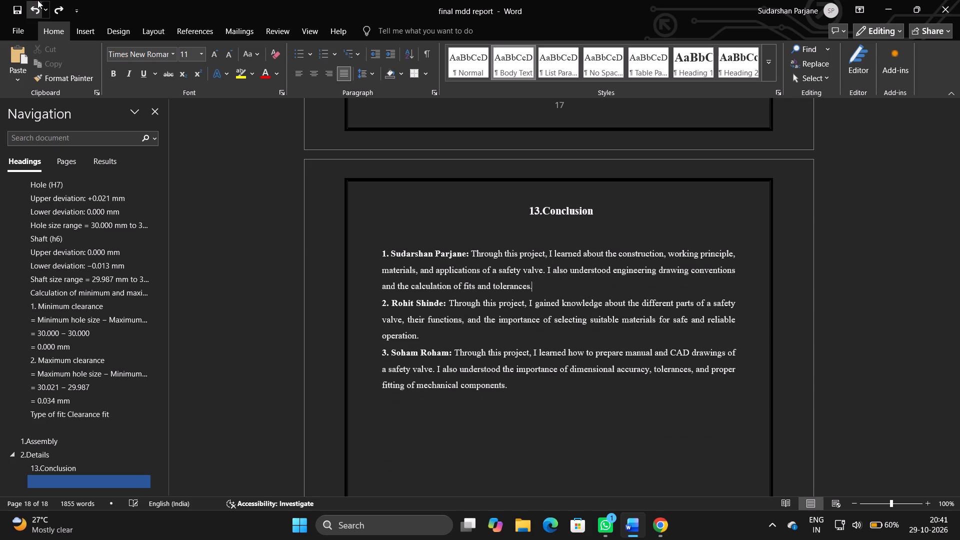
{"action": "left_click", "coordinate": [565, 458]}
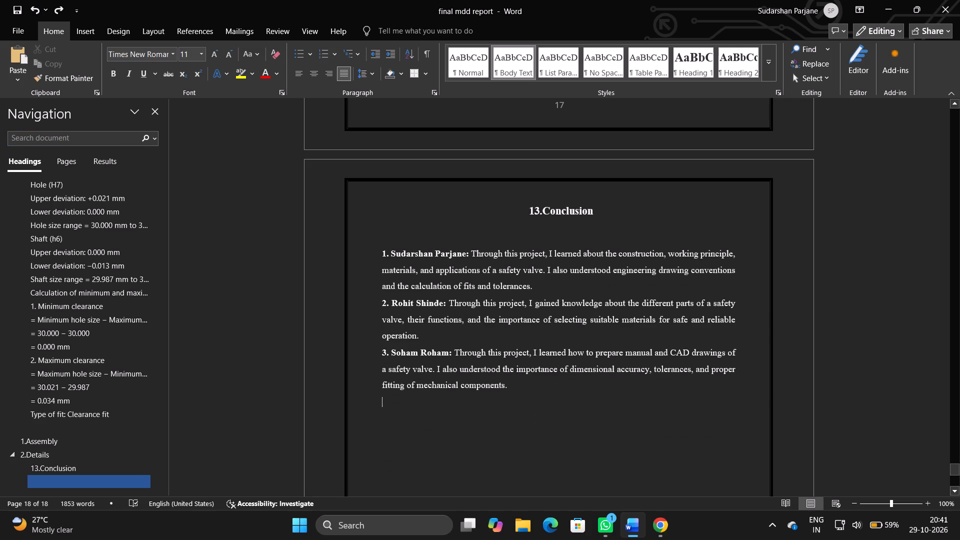
Insert an unnumbered blank line between the first and second members' conclusions.
{"action": "left_click", "coordinate": [547, 287]}
{"action": "key", "text": "Return"}
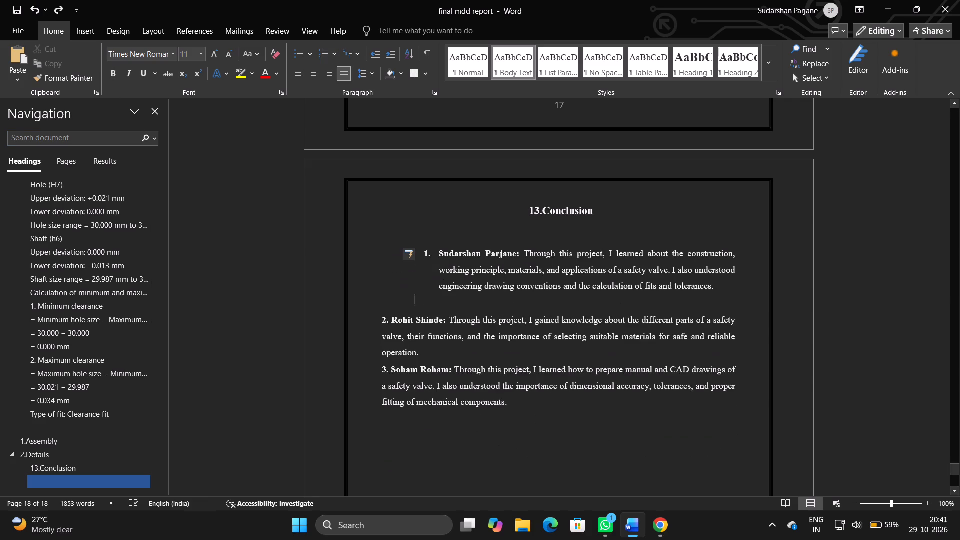
{"action": "key", "text": "BackSpace"}
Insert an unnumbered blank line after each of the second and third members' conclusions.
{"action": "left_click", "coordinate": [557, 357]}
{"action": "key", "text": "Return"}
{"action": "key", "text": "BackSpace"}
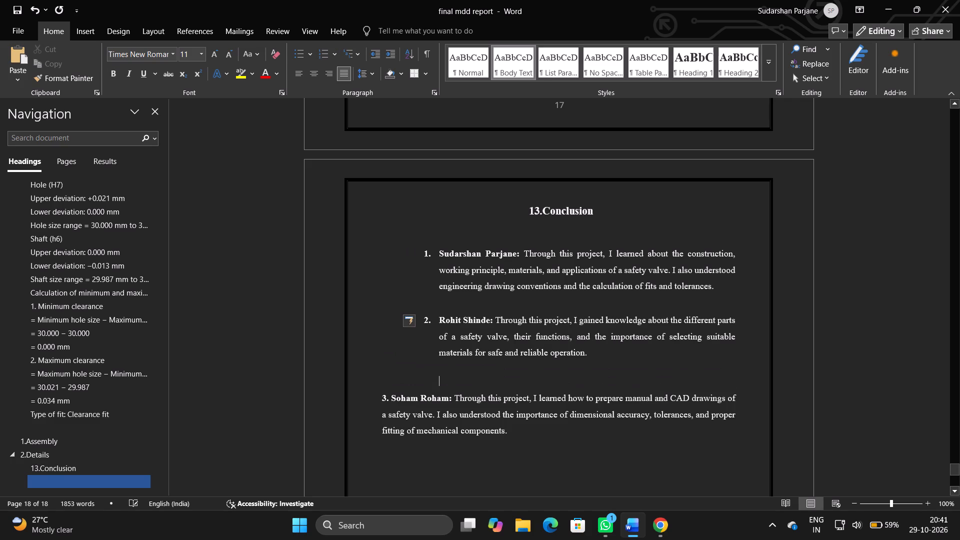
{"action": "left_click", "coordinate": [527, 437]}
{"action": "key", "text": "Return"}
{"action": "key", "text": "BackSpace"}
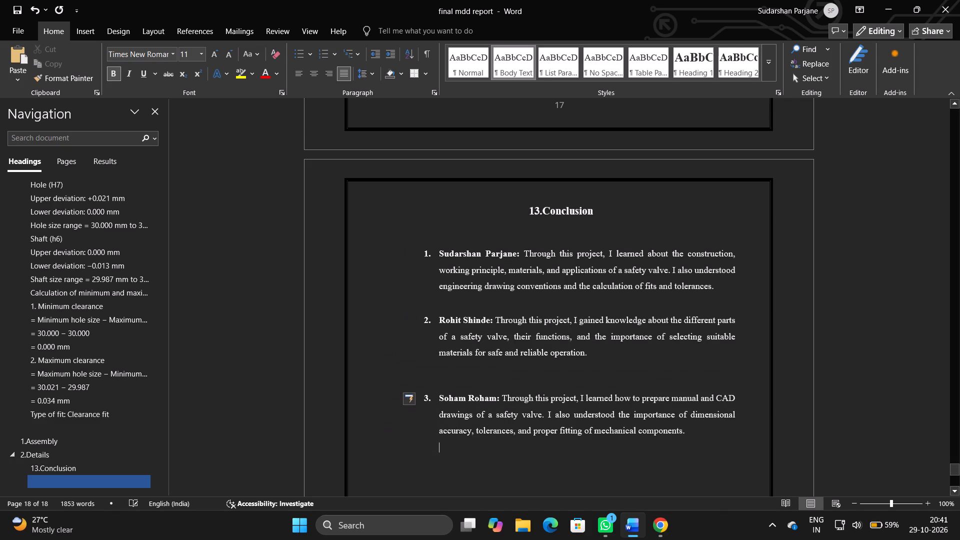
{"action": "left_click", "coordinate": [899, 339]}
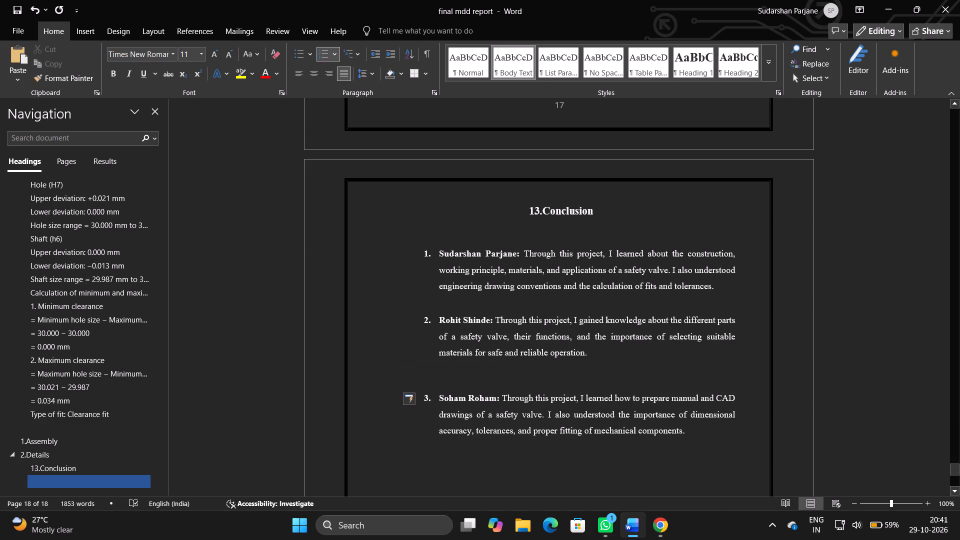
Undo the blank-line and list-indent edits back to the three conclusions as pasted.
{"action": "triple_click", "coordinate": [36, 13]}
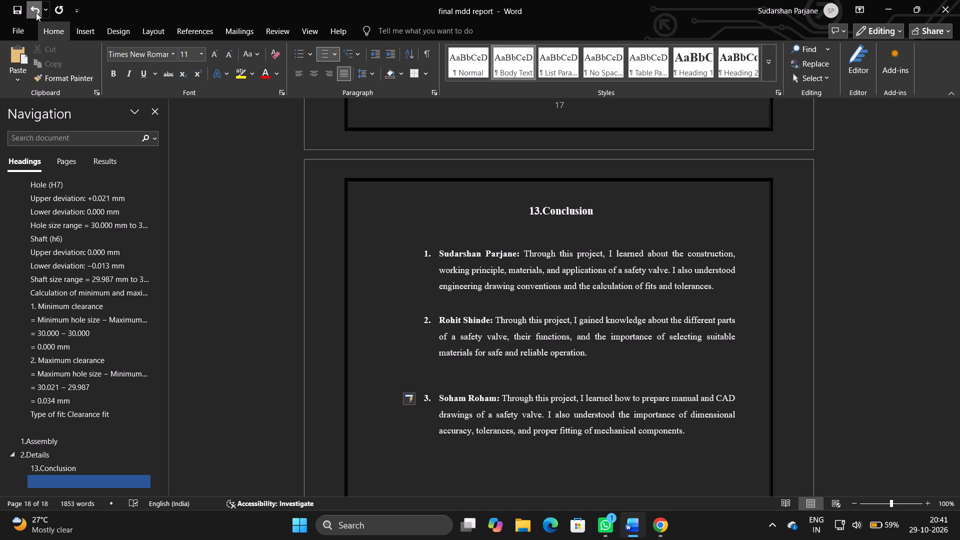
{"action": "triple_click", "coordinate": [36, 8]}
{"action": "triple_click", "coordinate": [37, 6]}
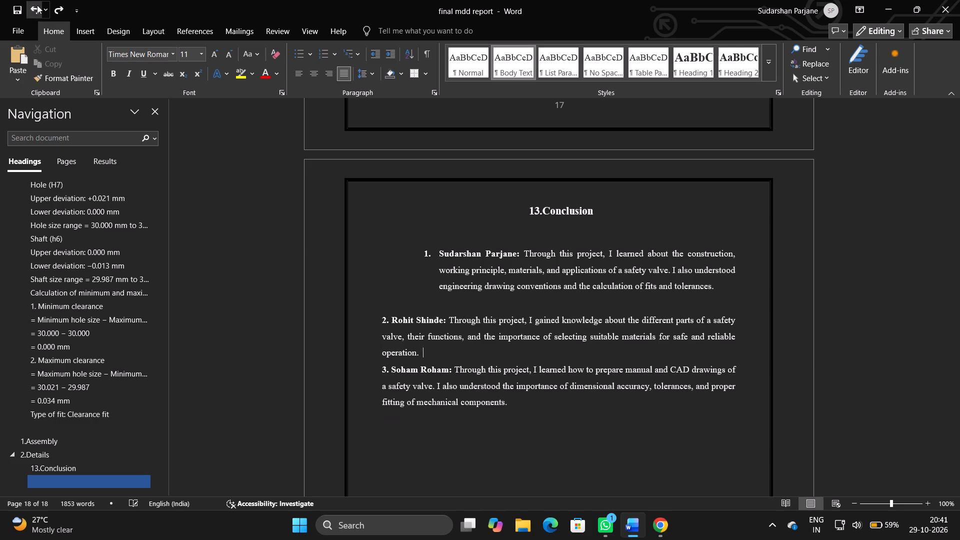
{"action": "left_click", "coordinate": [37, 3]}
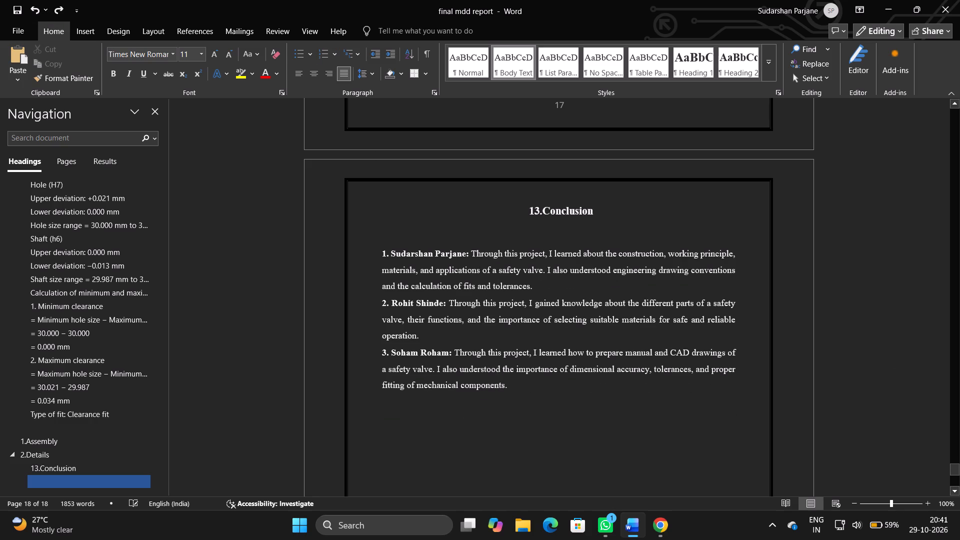
Add blank lines below the third member's conclusion until a new page begins after page 18.
{"action": "scroll", "coordinate": [885, 354], "scroll_direction": "down", "scroll_amount": 20}
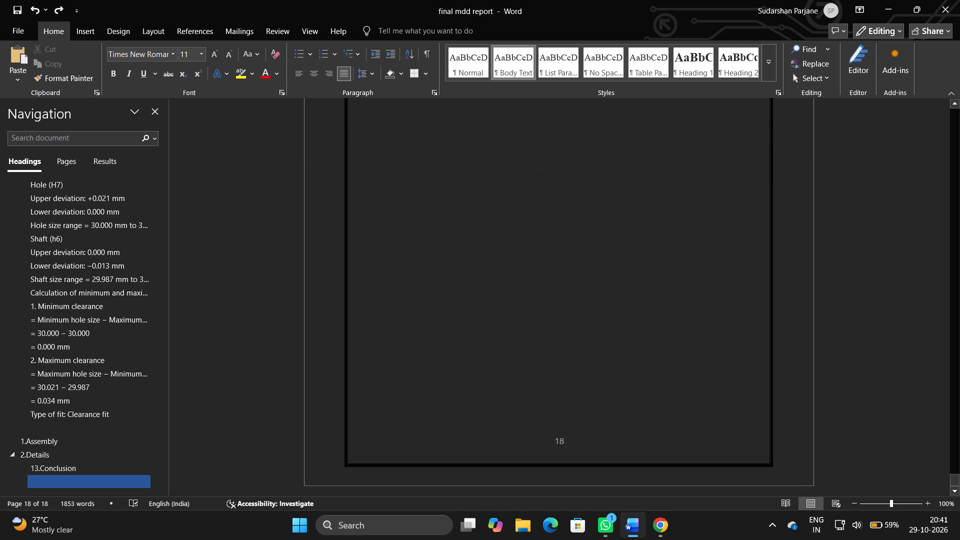
{"action": "scroll", "coordinate": [886, 352], "scroll_direction": "up", "scroll_amount": 8}
{"action": "scroll", "coordinate": [886, 349], "scroll_direction": "down", "scroll_amount": 13}
{"action": "left_click", "coordinate": [679, 426]}
{"action": "key", "text": "Return"}
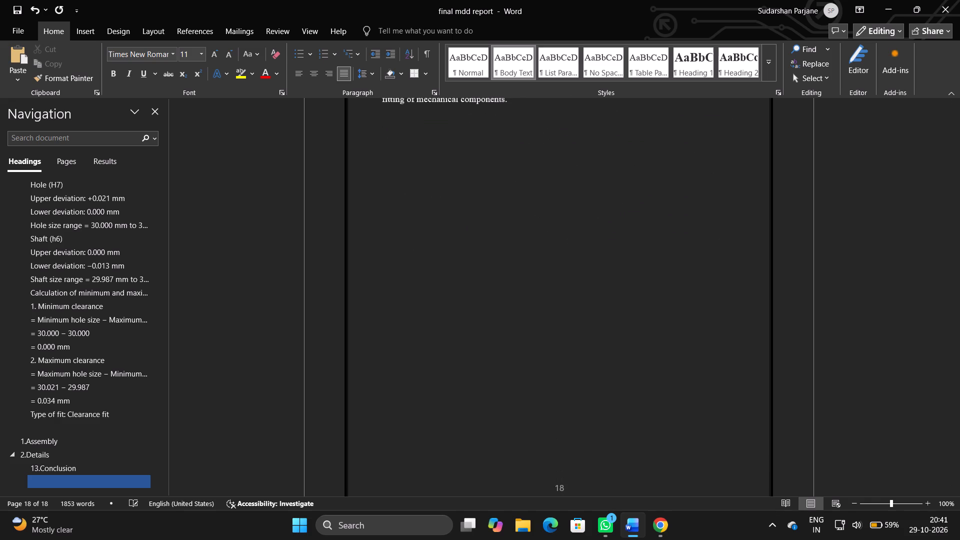
{"action": "scroll", "coordinate": [649, 475], "scroll_direction": "down", "scroll_amount": 7}
{"action": "left_click", "coordinate": [660, 450]}
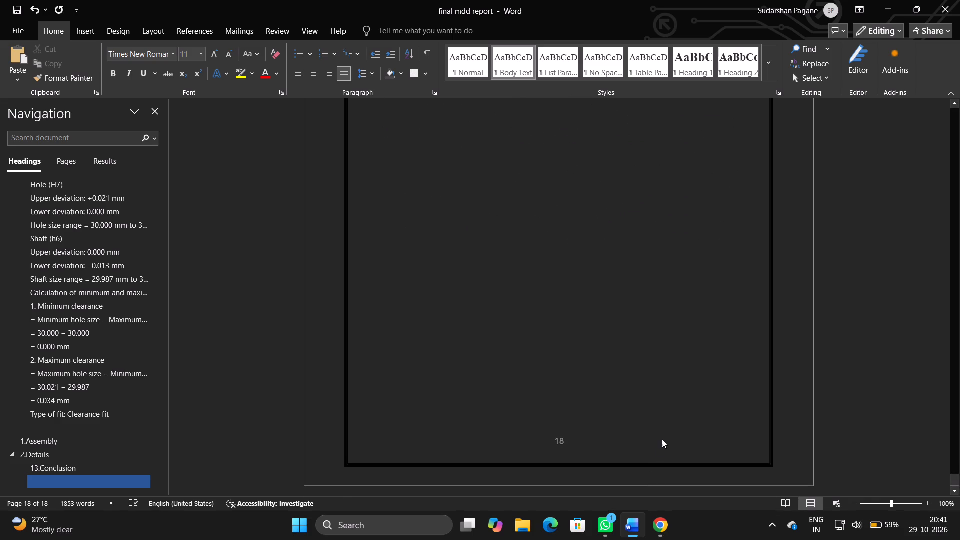
{"action": "left_click", "coordinate": [662, 439]}
{"action": "key", "text": "Return"}
{"action": "key", "text": "Return"}
{"action": "key", "text": "Return"}
{"action": "scroll", "coordinate": [665, 426], "scroll_direction": "down", "scroll_amount": 6}
{"action": "key", "text": "Return"}
{"action": "key", "text": "Return"}
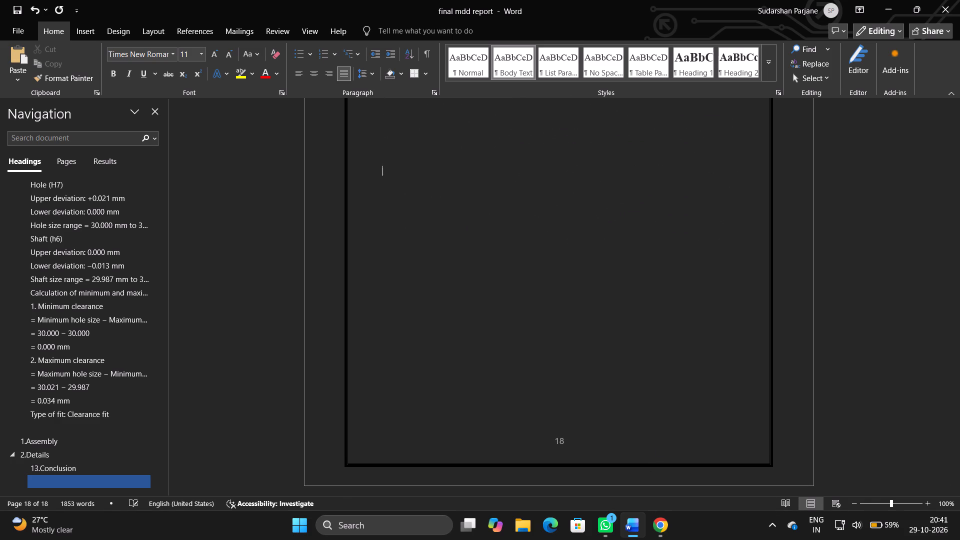
{"action": "key", "text": "Return"}
{"action": "key", "text": "Return"}
{"action": "key", "text": "Return"}
{"action": "key", "text": "Return"}
{"action": "key", "text": "Return"}
{"action": "key", "text": "Return"}
{"action": "key", "text": "Return"}
{"action": "key", "text": "Return"}
{"action": "key", "text": "Return"}
{"action": "key", "text": "Return"}
{"action": "key", "text": "Return"}
{"action": "key", "text": "Return"}
{"action": "key", "text": "Return"}
{"action": "key", "text": "Return"}
{"action": "key", "text": "Return"}
{"action": "key", "text": "Return"}
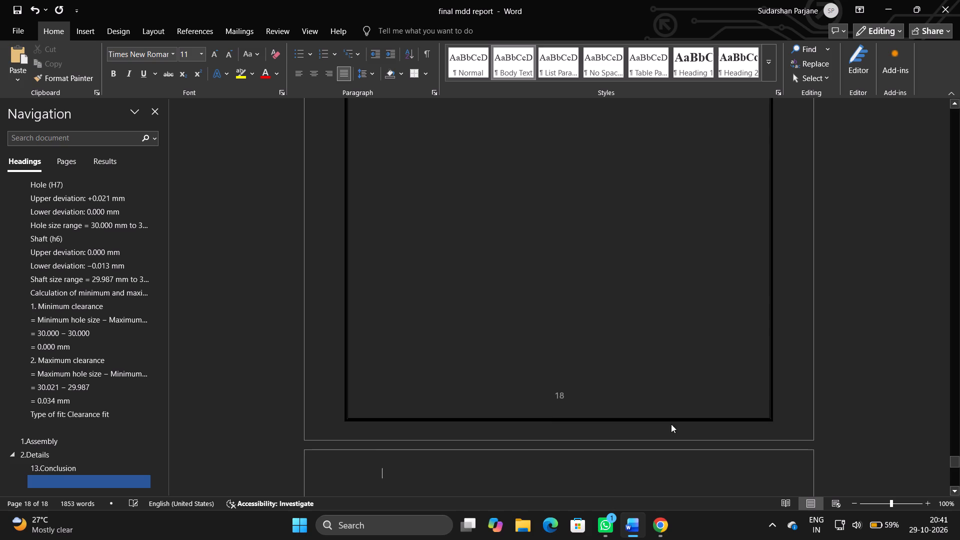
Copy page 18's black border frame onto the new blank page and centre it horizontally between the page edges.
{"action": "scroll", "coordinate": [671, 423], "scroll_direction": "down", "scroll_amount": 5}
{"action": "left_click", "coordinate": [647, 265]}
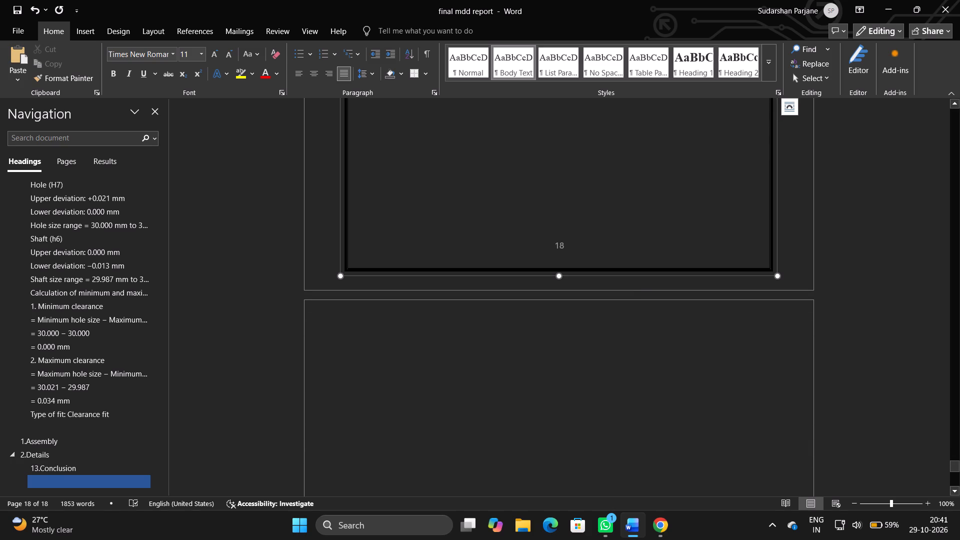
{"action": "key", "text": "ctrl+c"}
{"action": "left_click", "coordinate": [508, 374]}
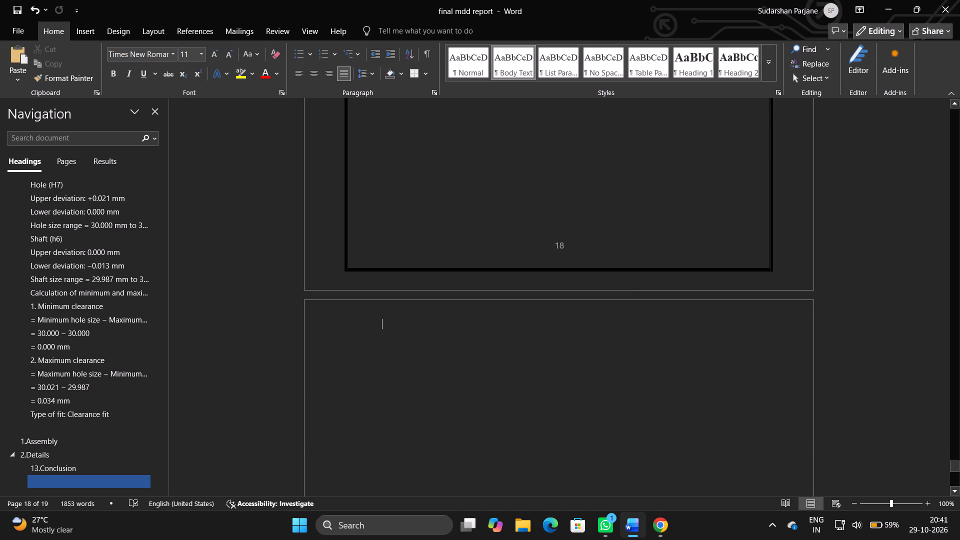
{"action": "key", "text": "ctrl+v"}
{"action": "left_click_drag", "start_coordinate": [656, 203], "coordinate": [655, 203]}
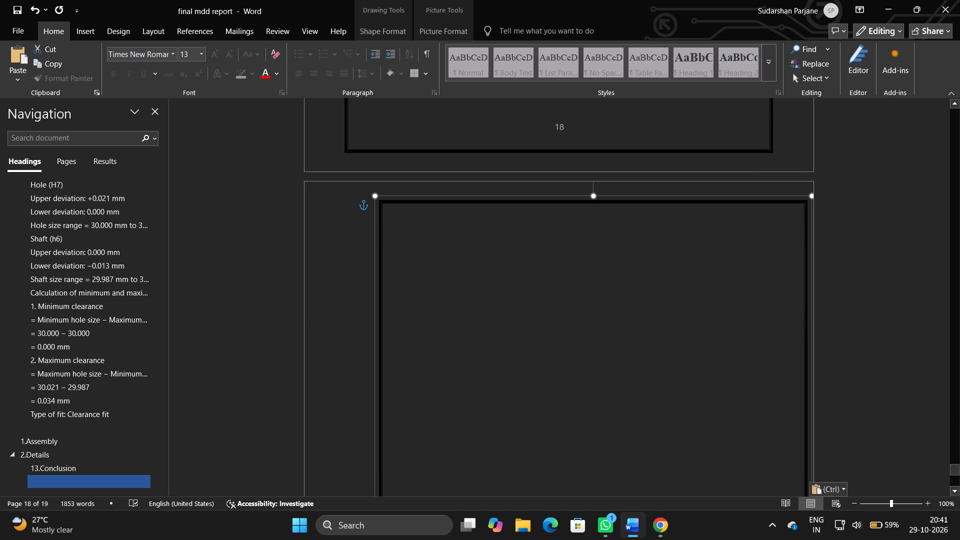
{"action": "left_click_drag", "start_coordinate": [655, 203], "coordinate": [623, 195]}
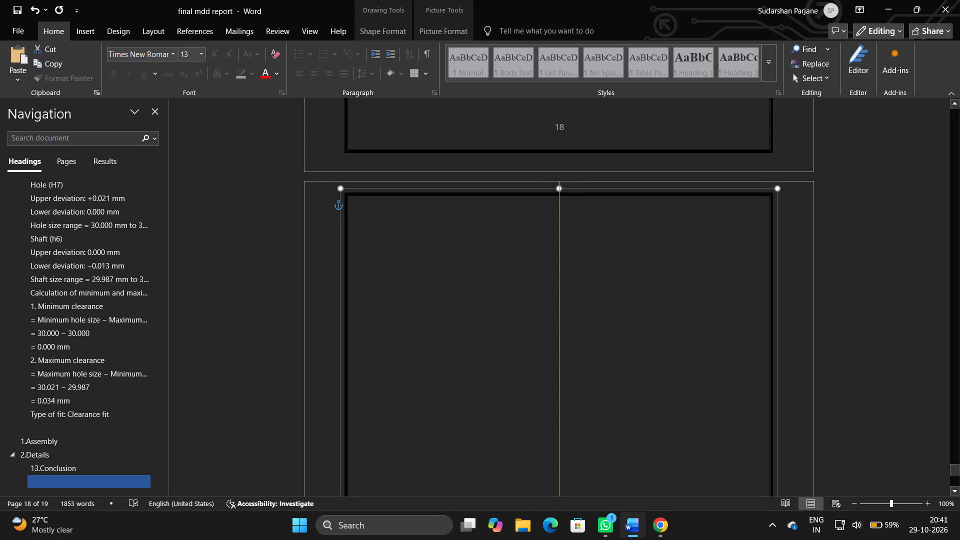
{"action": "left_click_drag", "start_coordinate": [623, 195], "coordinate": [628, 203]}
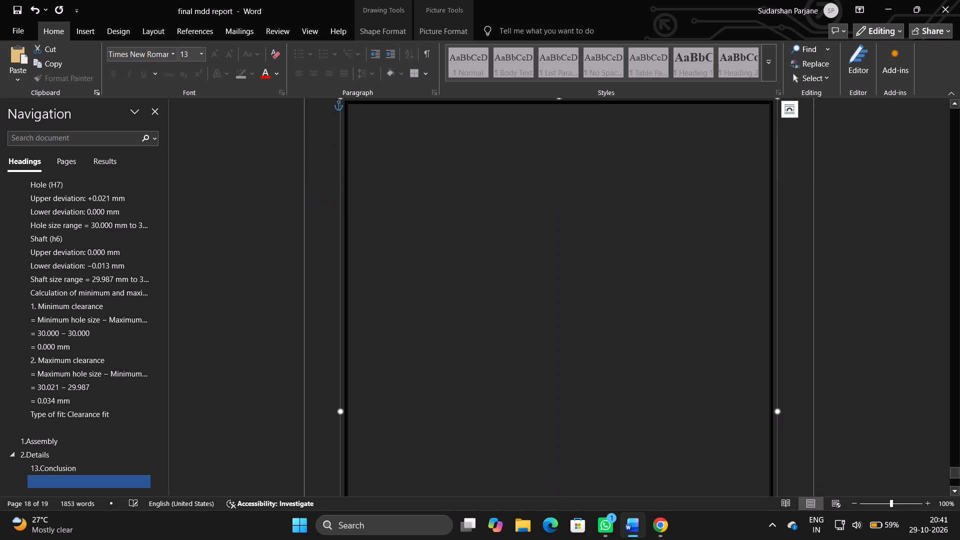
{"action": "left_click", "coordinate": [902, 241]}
Copy the 13.Conclusion heading from page 18 and paste it at the top of page 19.
{"action": "scroll", "coordinate": [447, 261], "scroll_direction": "up", "scroll_amount": 4}
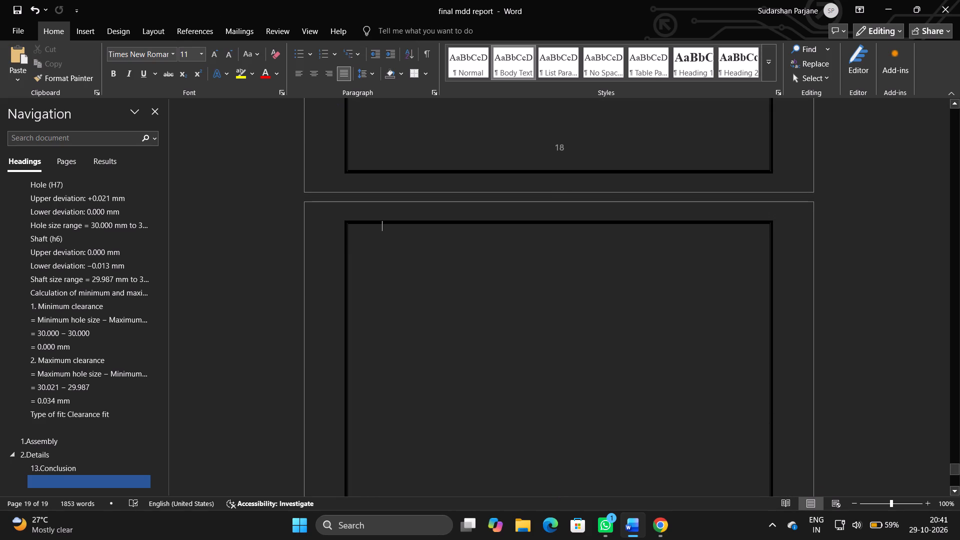
{"action": "scroll", "coordinate": [469, 278], "scroll_direction": "up", "scroll_amount": 18}
{"action": "scroll", "coordinate": [474, 275], "scroll_direction": "up", "scroll_amount": 5}
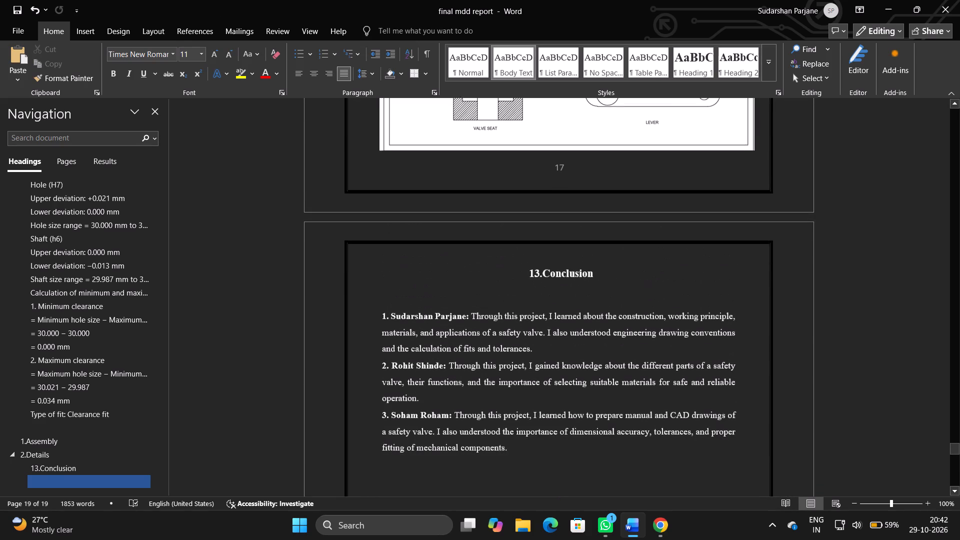
{"action": "left_click_drag", "start_coordinate": [522, 277], "coordinate": [601, 273]}
{"action": "left_click_drag", "start_coordinate": [599, 271], "coordinate": [534, 274]}
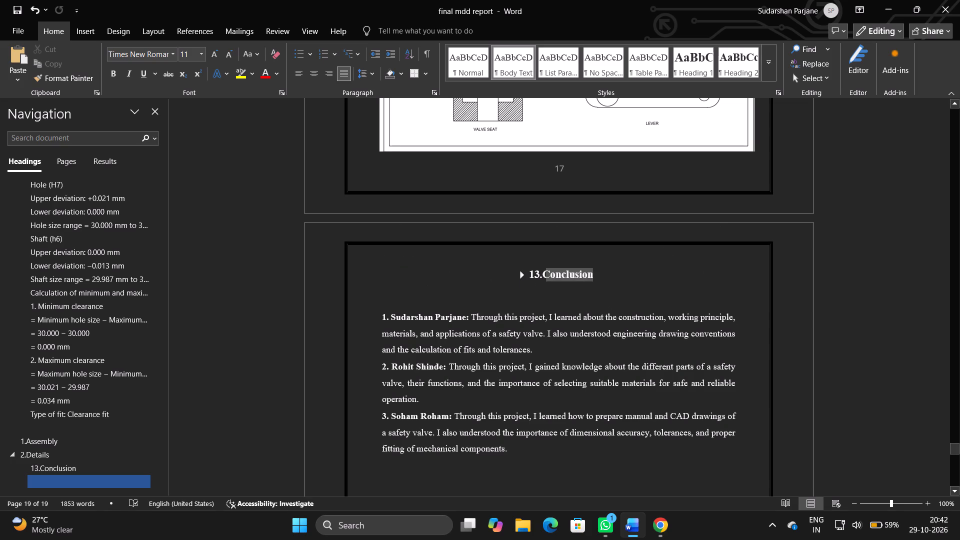
{"action": "left_click_drag", "start_coordinate": [534, 274], "coordinate": [520, 269]}
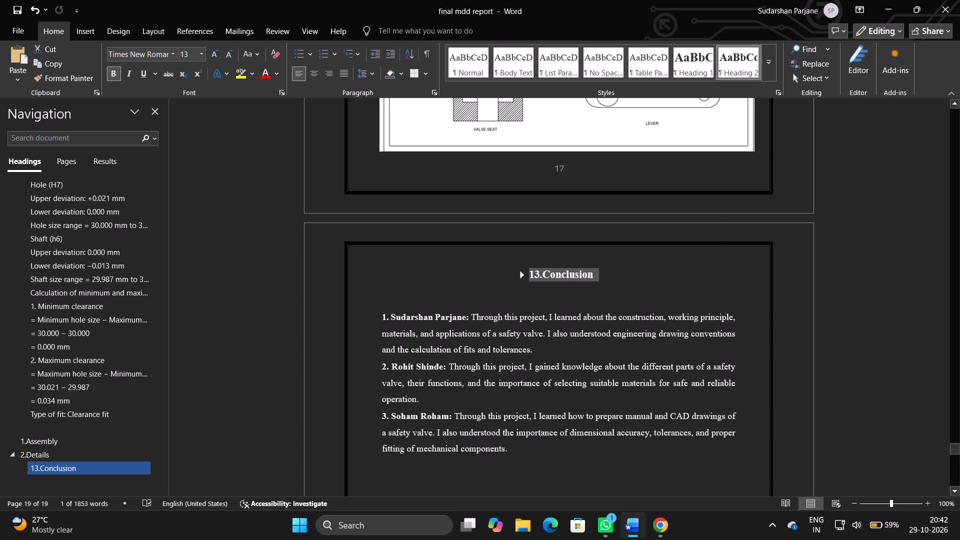
{"action": "key", "text": "ctrl+c"}
{"action": "scroll", "coordinate": [529, 249], "scroll_direction": "down", "scroll_amount": 8}
{"action": "scroll", "coordinate": [540, 392], "scroll_direction": "down", "scroll_amount": 13}
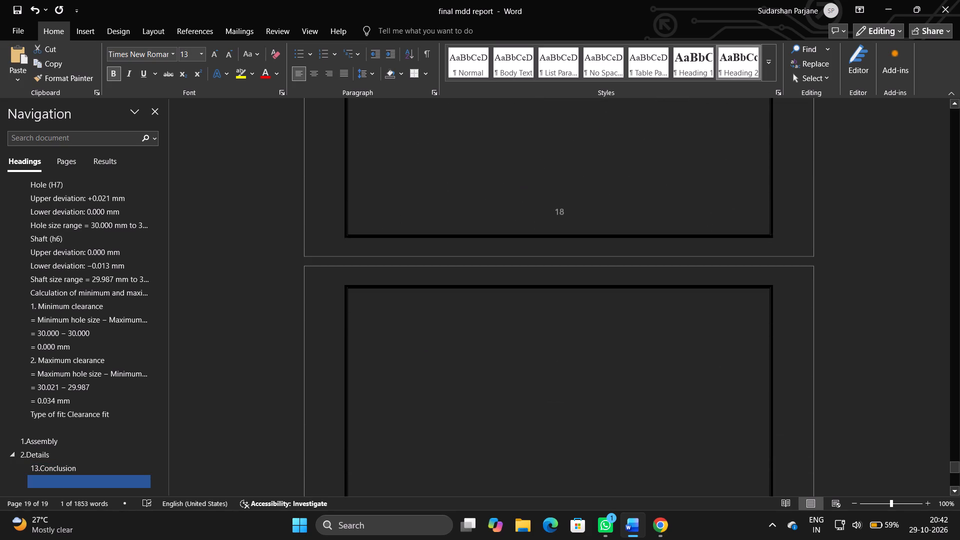
{"action": "left_click", "coordinate": [520, 314]}
{"action": "key", "text": "ctrl+v"}
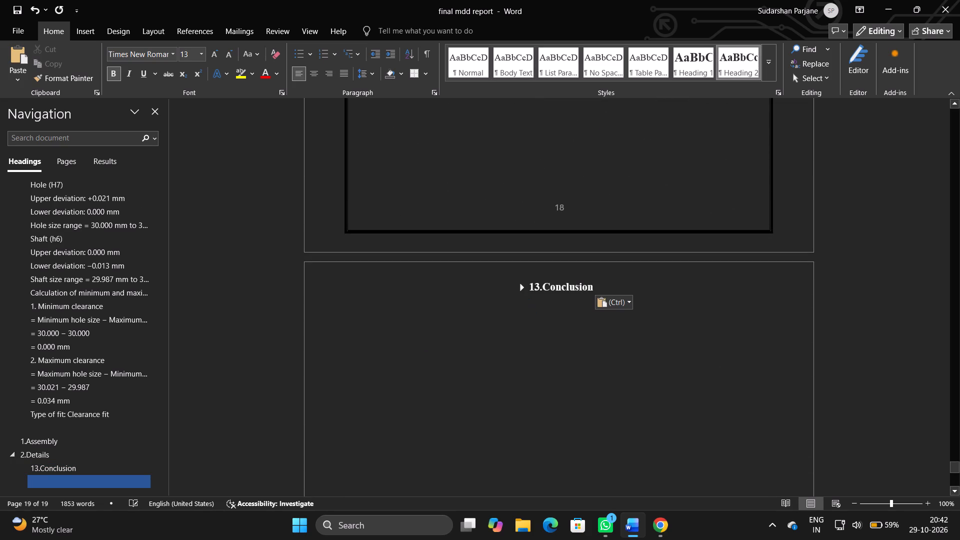
Copy page 18's black border frame onto page 19 and align it around the page like the other frames.
{"action": "scroll", "coordinate": [528, 315], "scroll_direction": "up", "scroll_amount": 7}
{"action": "scroll", "coordinate": [530, 319], "scroll_direction": "down", "scroll_amount": 13}
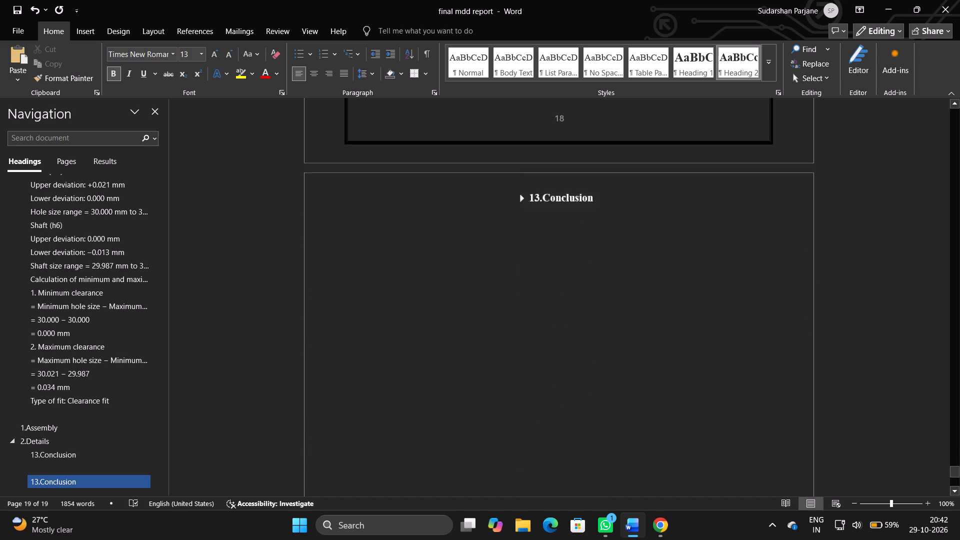
{"action": "scroll", "coordinate": [538, 317], "scroll_direction": "down", "scroll_amount": 20}
{"action": "scroll", "coordinate": [538, 317], "scroll_direction": "down", "scroll_amount": 5}
{"action": "scroll", "coordinate": [546, 316], "scroll_direction": "up", "scroll_amount": 13}
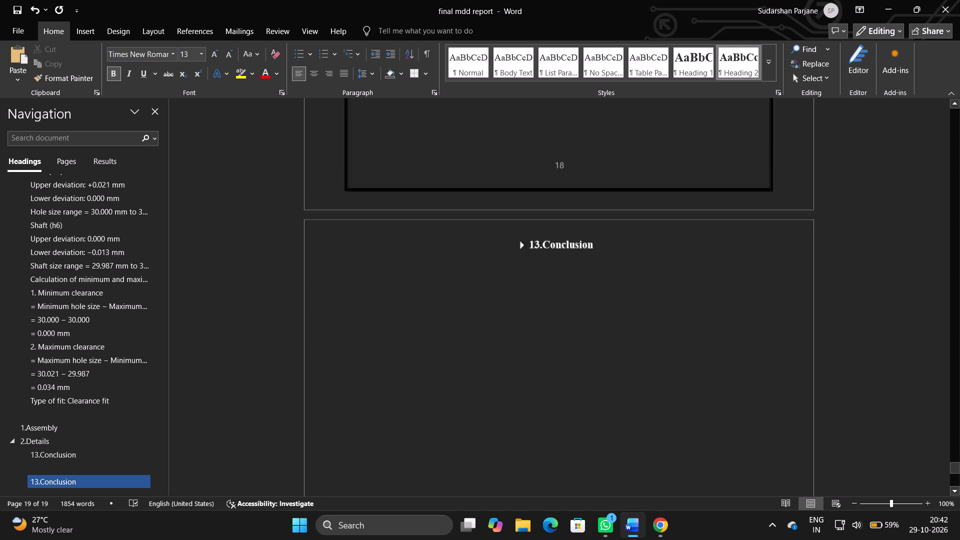
{"action": "scroll", "coordinate": [547, 315], "scroll_direction": "up", "scroll_amount": 20}
{"action": "scroll", "coordinate": [547, 315], "scroll_direction": "up", "scroll_amount": 1}
{"action": "scroll", "coordinate": [551, 313], "scroll_direction": "down", "scroll_amount": 14}
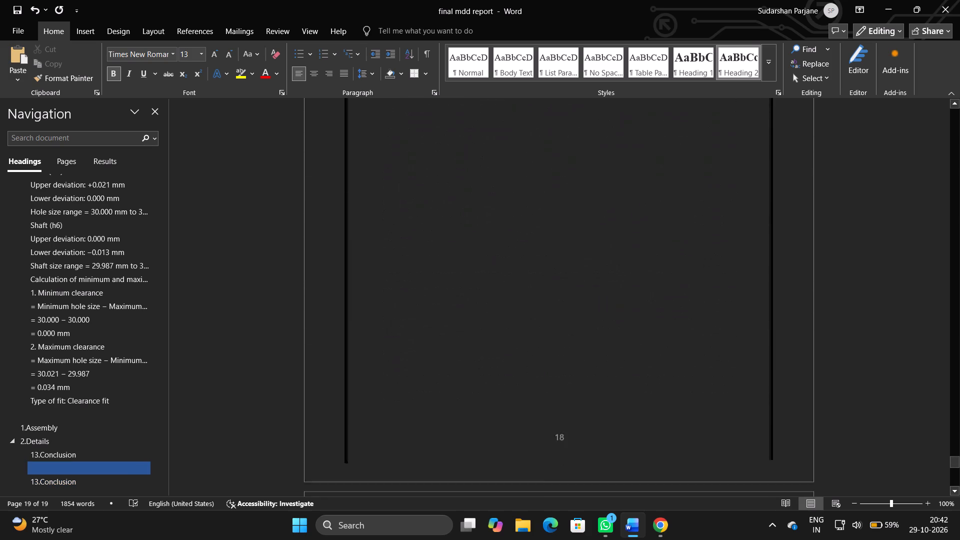
{"action": "scroll", "coordinate": [551, 312], "scroll_direction": "down", "scroll_amount": 5}
{"action": "left_click", "coordinate": [600, 246]}
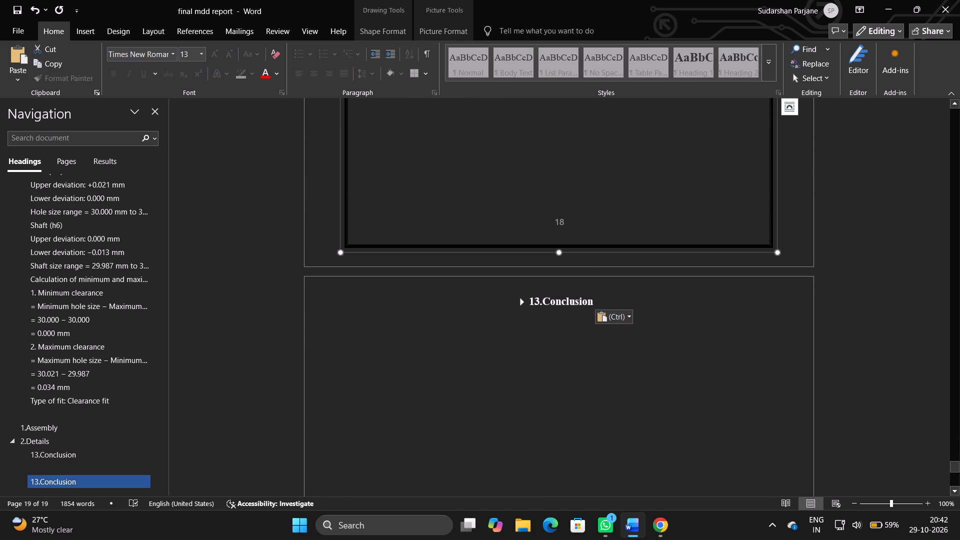
{"action": "key", "text": "ctrl+c"}
{"action": "left_click", "coordinate": [470, 392]}
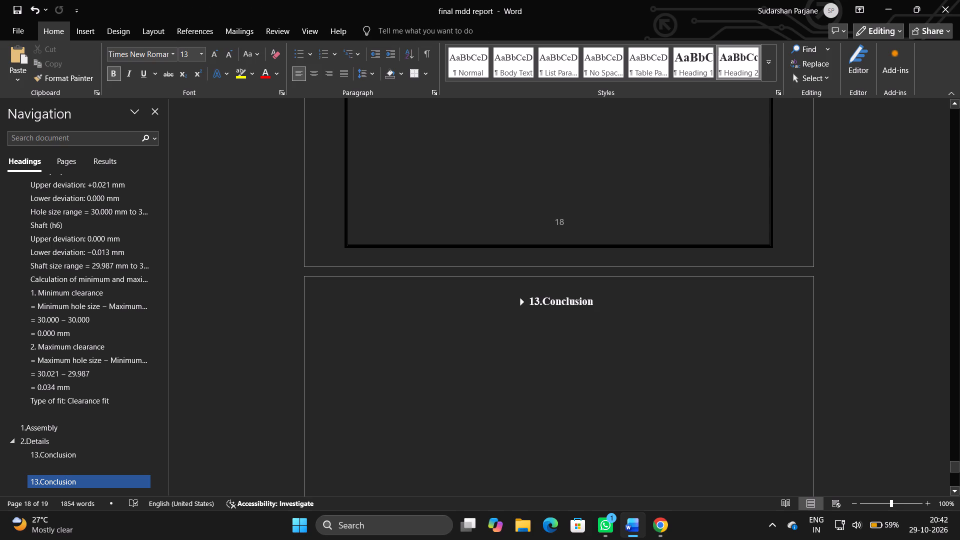
{"action": "key", "text": "ctrl+v"}
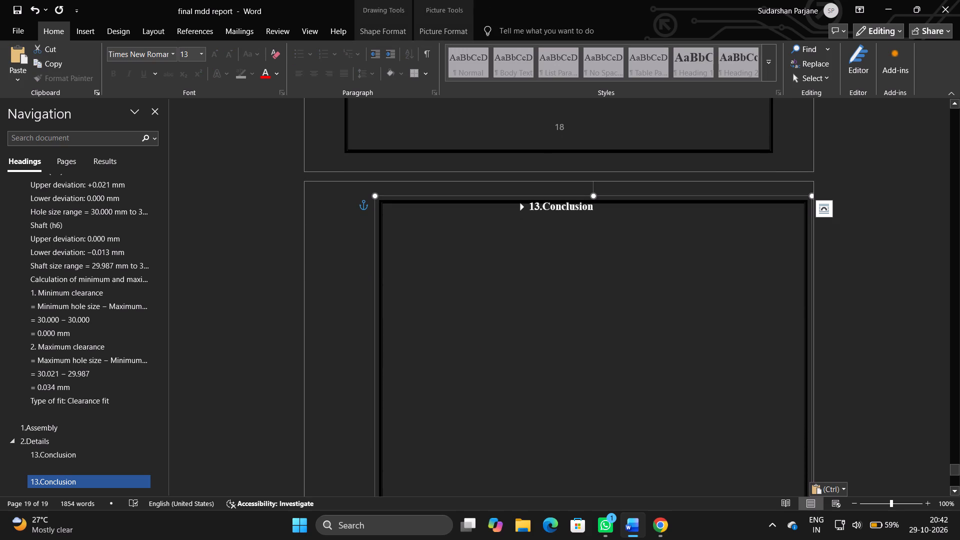
{"action": "left_click_drag", "start_coordinate": [663, 203], "coordinate": [629, 202]}
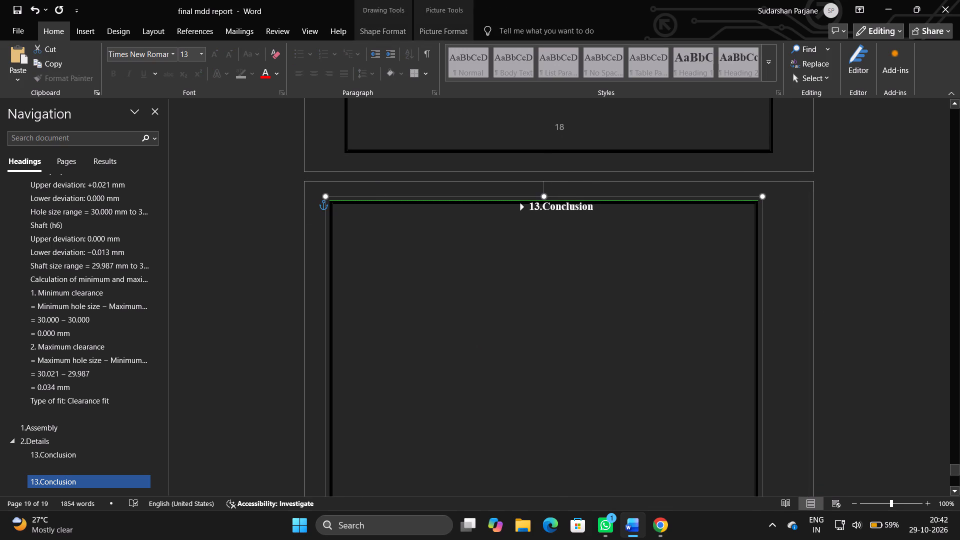
{"action": "left_click_drag", "start_coordinate": [629, 202], "coordinate": [639, 201]}
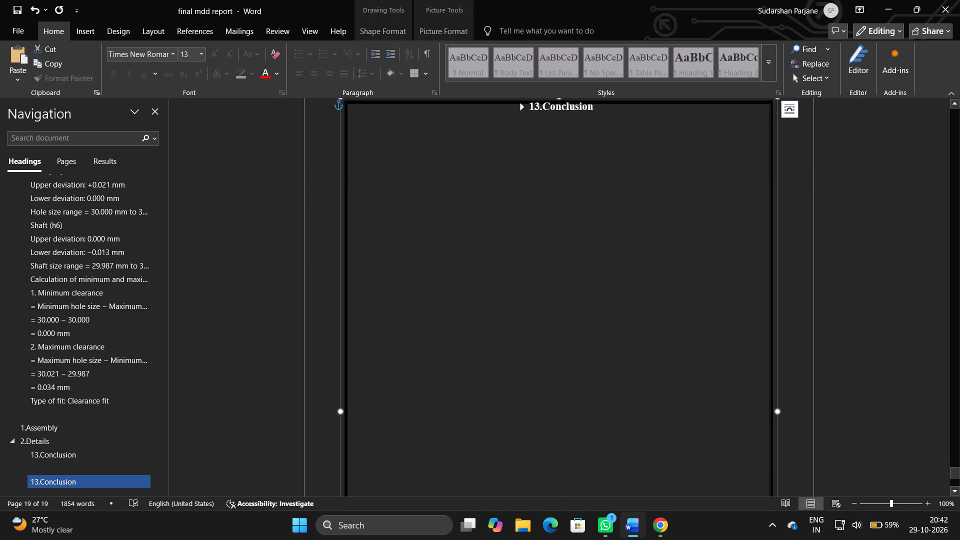
Insert an empty line above the copied 13.Conclusion heading on page 19.
{"action": "left_click", "coordinate": [511, 108]}
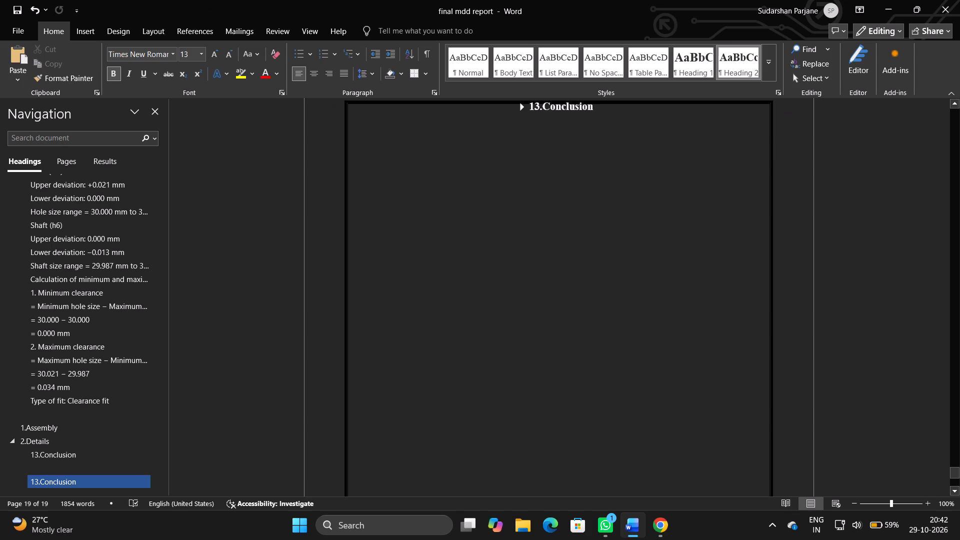
{"action": "key", "text": "Return"}
{"action": "scroll", "coordinate": [636, 227], "scroll_direction": "up", "scroll_amount": 1}
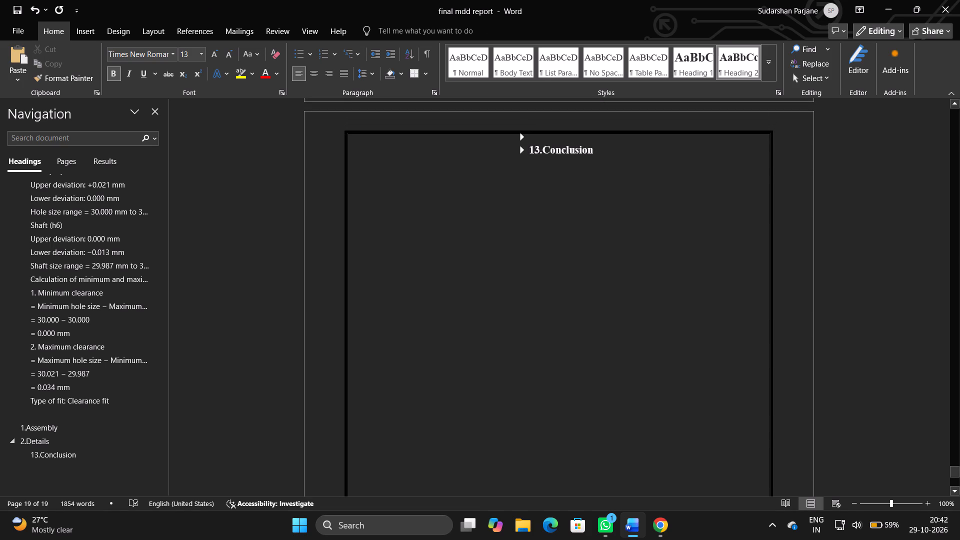
Delete the text of the copied 13.Conclusion heading on page 19 and renumber the heading as "14.".
{"action": "key", "text": "Right"}
{"action": "key", "text": "Right"}
{"action": "key", "text": "Right"}
{"action": "key", "text": "Right"}
{"action": "key", "text": "Right"}
{"action": "key", "text": "Right"}
{"action": "key", "text": "Right"}
{"action": "key", "text": "Right"}
{"action": "key", "text": "Right"}
{"action": "key", "text": "Right"}
{"action": "key", "text": "Right"}
{"action": "key", "text": "Right"}
{"action": "key", "text": "Right"}
{"action": "key", "text": "Right"}
{"action": "key", "text": "Right"}
{"action": "key", "text": "BackSpace"}
{"action": "key", "text": "BackSpace"}
{"action": "key", "text": "BackSpace"}
{"action": "key", "text": "BackSpace"}
{"action": "key", "text": "BackSpace"}
{"action": "key", "text": "BackSpace"}
{"action": "key", "text": "BackSpace"}
{"action": "key", "text": "BackSpace"}
{"action": "key", "text": "BackSpace"}
{"action": "key", "text": "BackSpace"}
{"action": "key", "text": "BackSpace"}
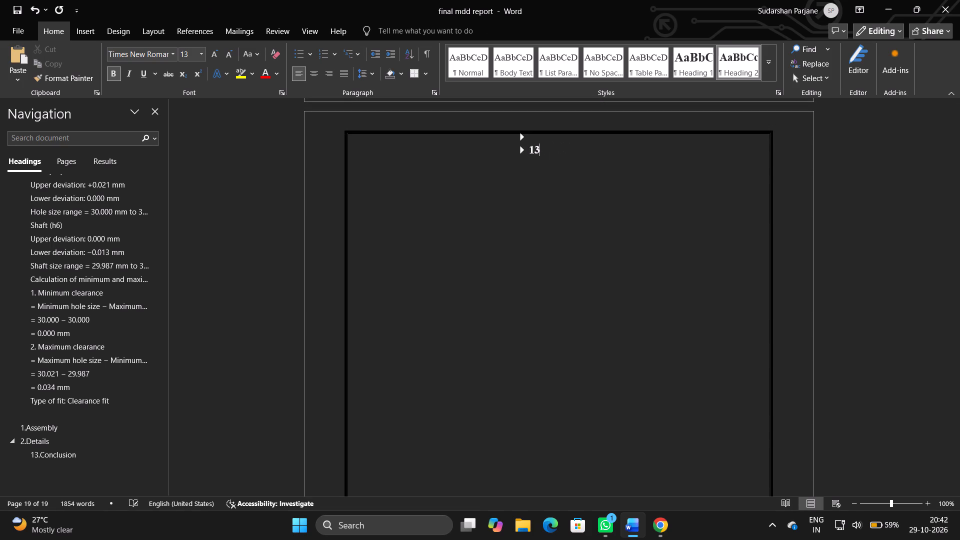
{"action": "key", "text": "BackSpace"}
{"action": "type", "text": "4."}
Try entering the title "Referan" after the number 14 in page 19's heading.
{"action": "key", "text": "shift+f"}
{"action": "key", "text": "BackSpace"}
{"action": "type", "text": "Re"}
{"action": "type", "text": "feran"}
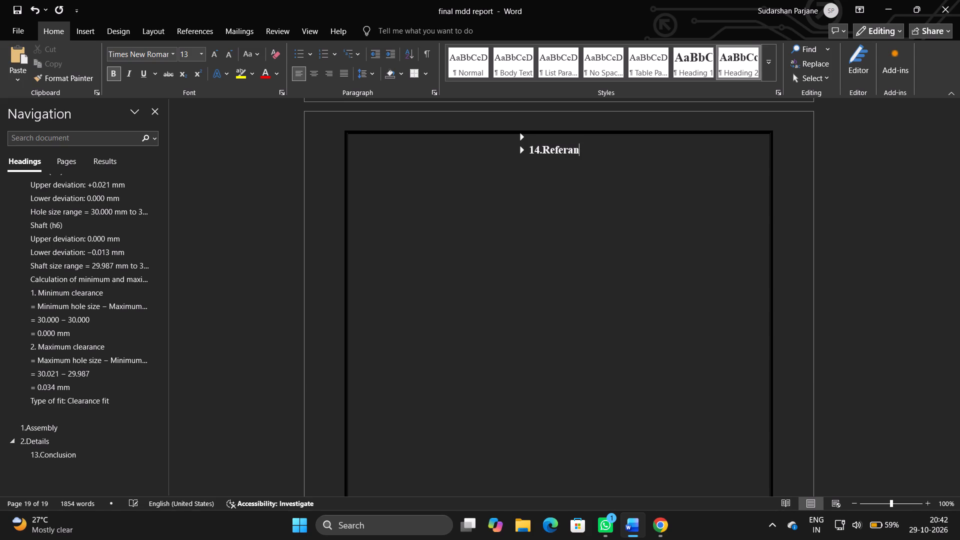
Copy the word "References" from row 14 of the index table on page 4.
{"action": "scroll", "coordinate": [705, 340], "scroll_direction": "up", "scroll_amount": 13}
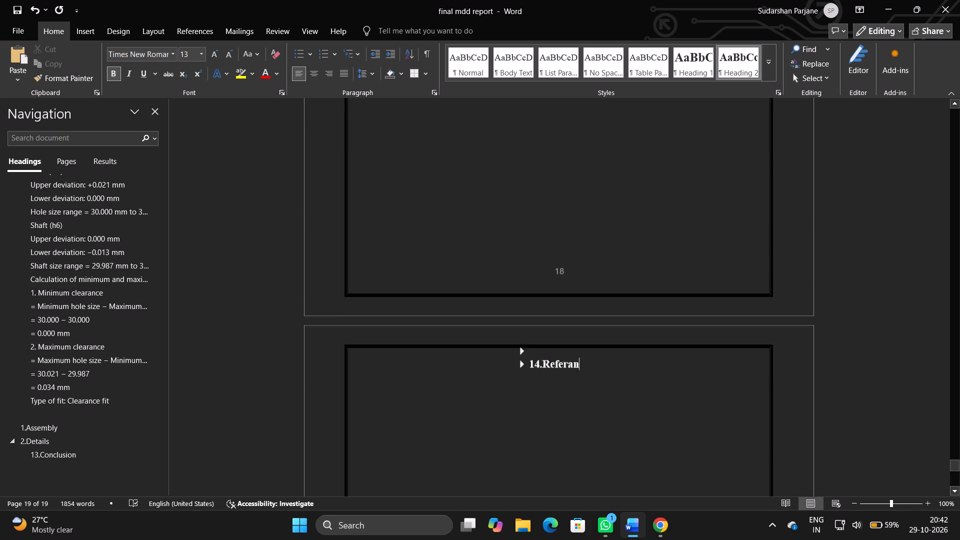
{"action": "scroll", "coordinate": [713, 326], "scroll_direction": "up", "scroll_amount": 1}
{"action": "left_click_drag", "start_coordinate": [952, 461], "coordinate": [911, 251]}
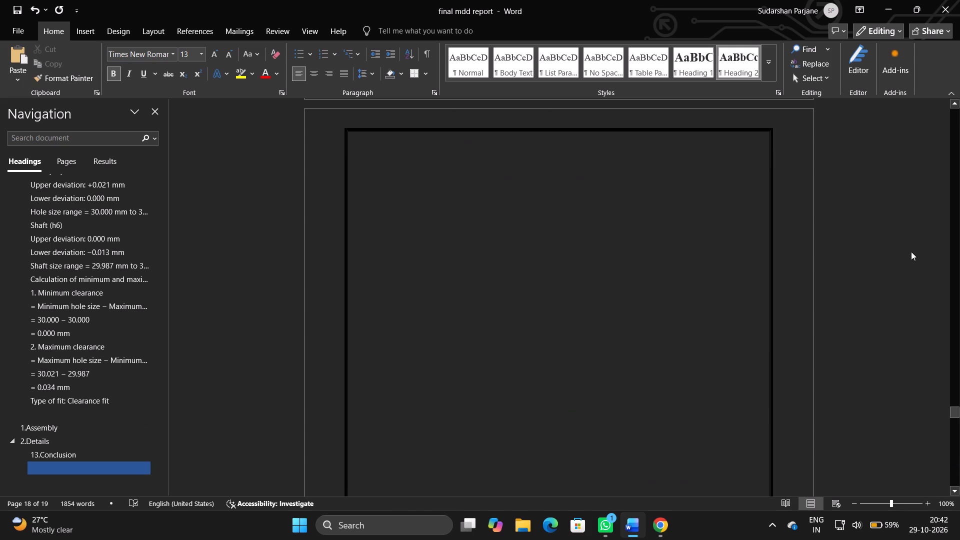
{"action": "left_click_drag", "start_coordinate": [911, 251], "coordinate": [916, 125]}
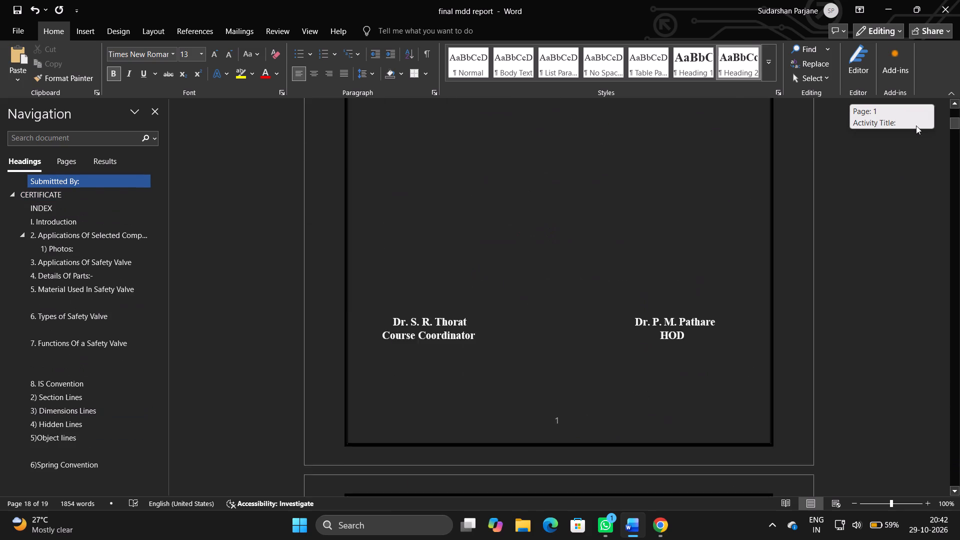
{"action": "left_click_drag", "start_coordinate": [916, 125], "coordinate": [916, 125]}
{"action": "scroll", "coordinate": [602, 302], "scroll_direction": "up", "scroll_amount": 6}
{"action": "scroll", "coordinate": [615, 285], "scroll_direction": "down", "scroll_amount": 15}
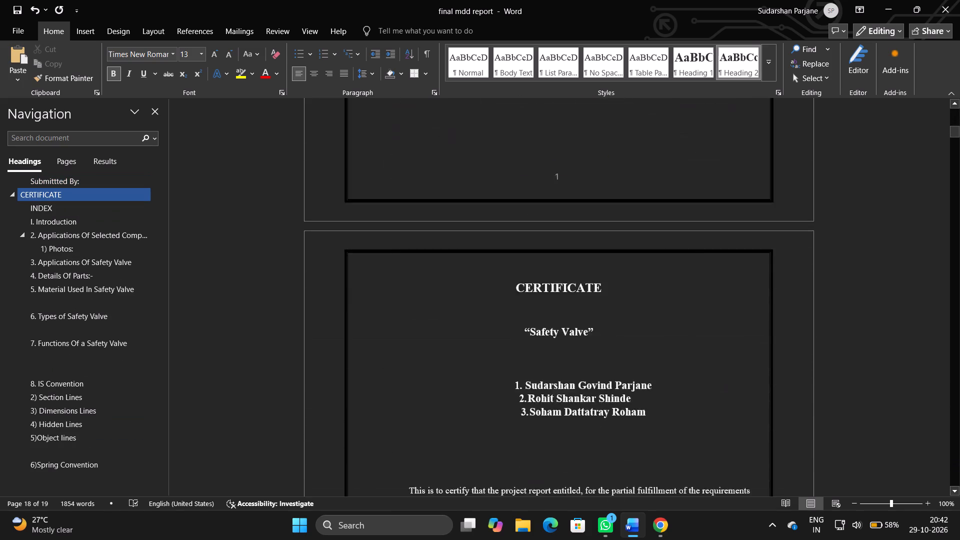
{"action": "scroll", "coordinate": [615, 286], "scroll_direction": "down", "scroll_amount": 6}
{"action": "scroll", "coordinate": [615, 286], "scroll_direction": "down", "scroll_amount": 20}
{"action": "scroll", "coordinate": [615, 286], "scroll_direction": "down", "scroll_amount": 1}
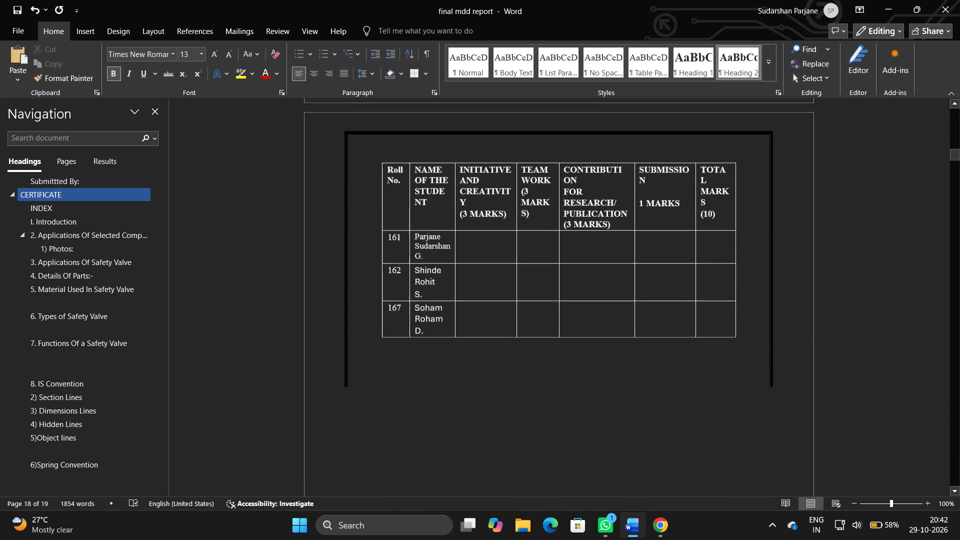
{"action": "scroll", "coordinate": [628, 275], "scroll_direction": "down", "scroll_amount": 20}
{"action": "scroll", "coordinate": [628, 275], "scroll_direction": "down", "scroll_amount": 9}
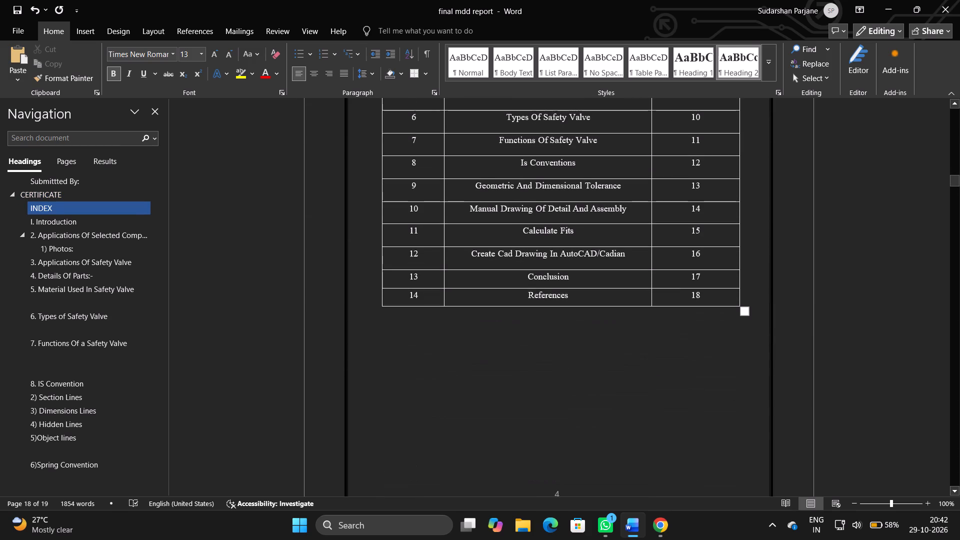
{"action": "left_click_drag", "start_coordinate": [525, 299], "coordinate": [572, 294]}
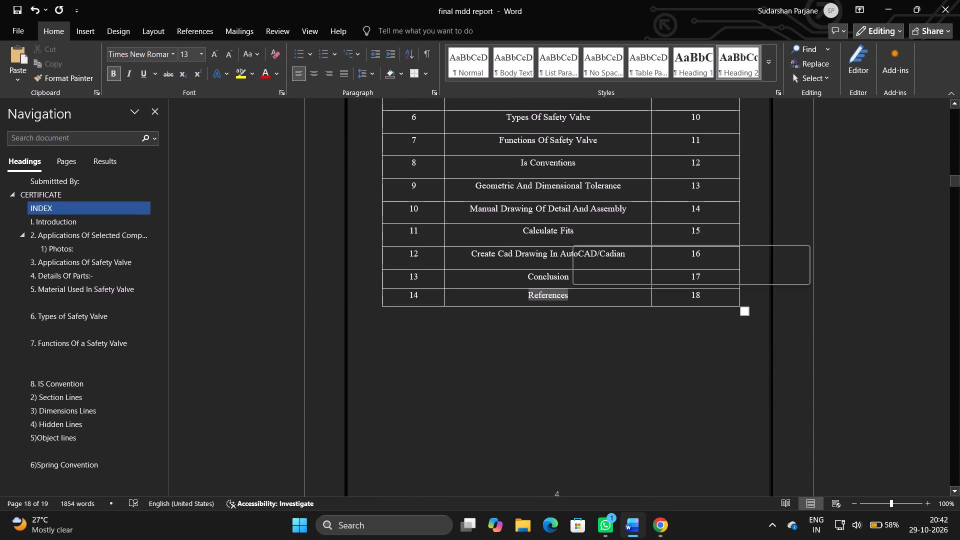
{"action": "key", "text": "ctrl+c"}
Replace the heading text on page 19 with "14." followed by the copied title "References".
{"action": "scroll", "coordinate": [568, 292], "scroll_direction": "down", "scroll_amount": 9}
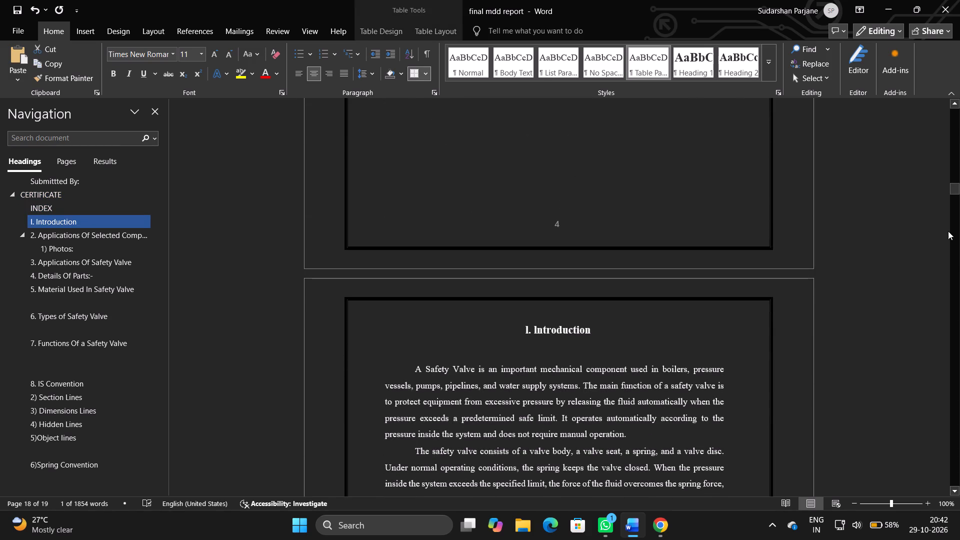
{"action": "left_click_drag", "start_coordinate": [955, 190], "coordinate": [959, 539]}
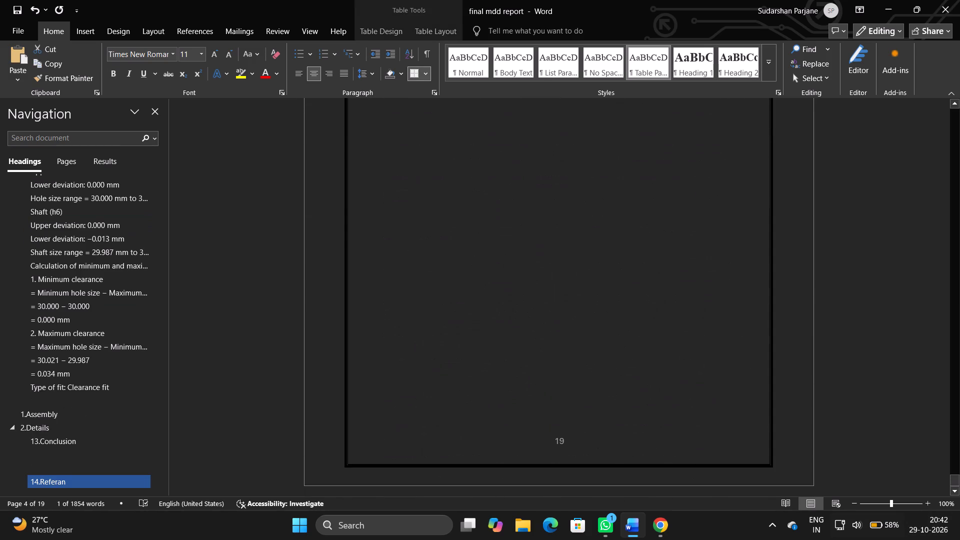
{"action": "scroll", "coordinate": [480, 345], "scroll_direction": "up", "scroll_amount": 6}
{"action": "scroll", "coordinate": [684, 319], "scroll_direction": "up", "scroll_amount": 6}
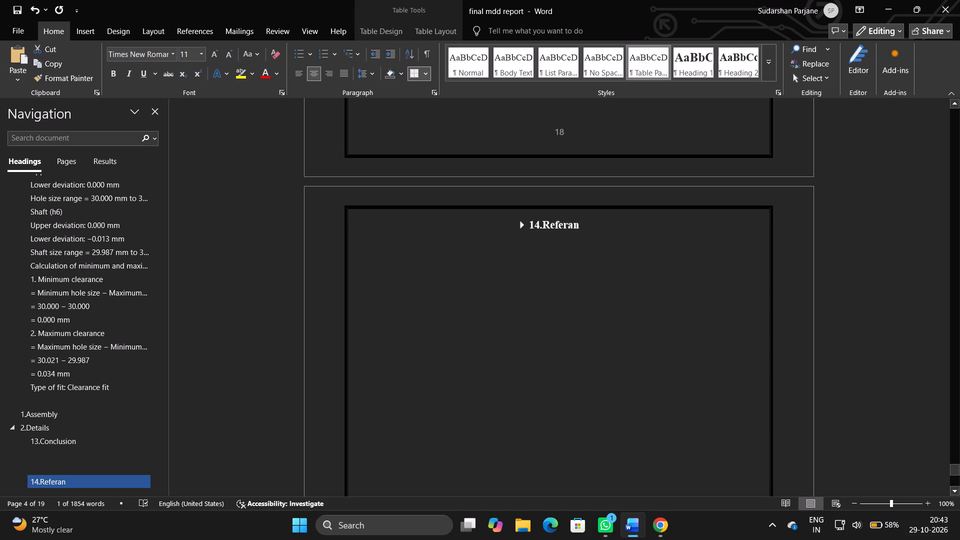
{"action": "left_click", "coordinate": [590, 225]}
{"action": "key", "text": "BackSpace"}
{"action": "key", "text": "BackSpace"}
{"action": "key", "text": "BackSpace"}
{"action": "key", "text": "BackSpace"}
{"action": "key", "text": "BackSpace"}
{"action": "key", "text": "BackSpace"}
{"action": "key", "text": "BackSpace"}
{"action": "key", "text": "BackSpace"}
{"action": "key", "text": "BackSpace"}
{"action": "key", "text": "BackSpace"}
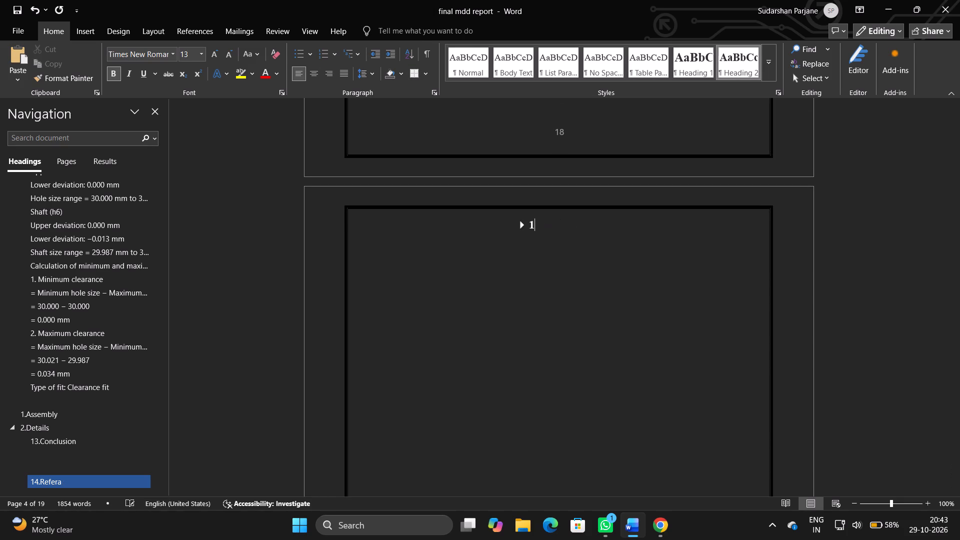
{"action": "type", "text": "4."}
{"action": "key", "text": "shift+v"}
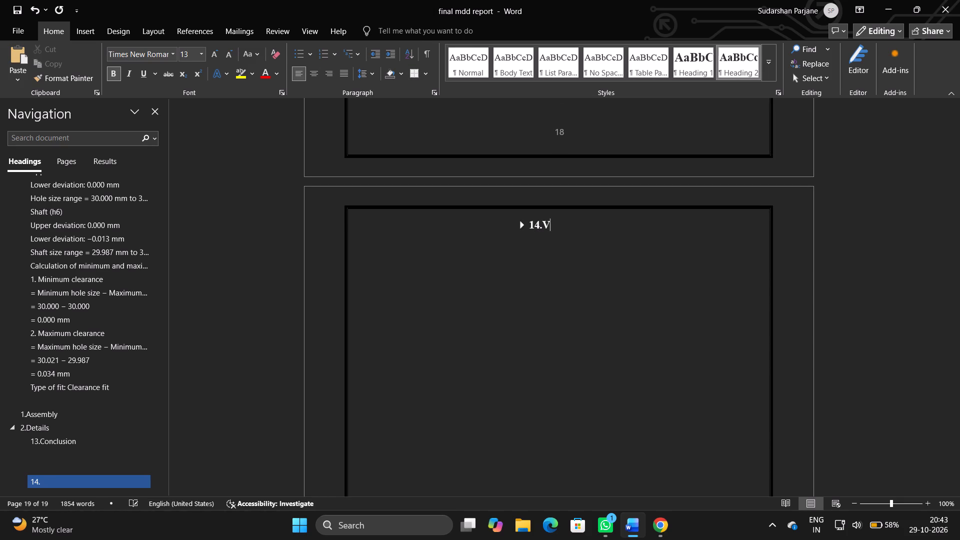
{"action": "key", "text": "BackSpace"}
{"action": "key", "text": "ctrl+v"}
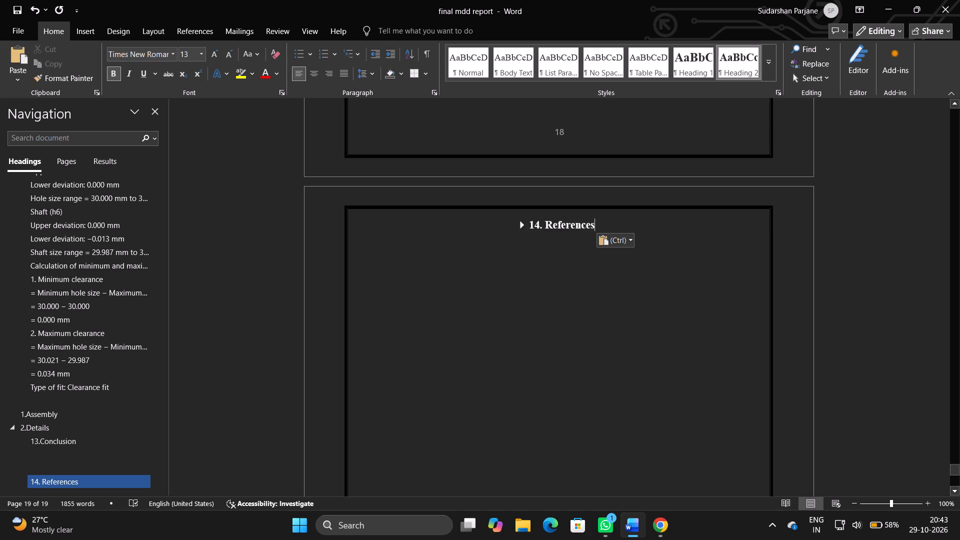
Insert two new lines below the 14. References heading on page 19.
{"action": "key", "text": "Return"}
{"action": "scroll", "coordinate": [599, 261], "scroll_direction": "up", "scroll_amount": 7}
{"action": "scroll", "coordinate": [603, 273], "scroll_direction": "down", "scroll_amount": 2}
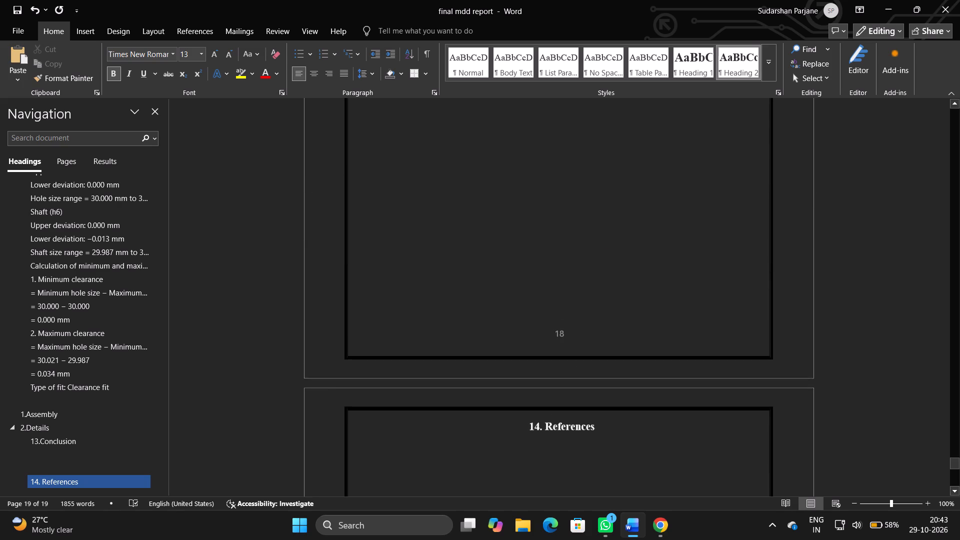
{"action": "scroll", "coordinate": [612, 312], "scroll_direction": "down", "scroll_amount": 5}
{"action": "key", "text": "Return"}
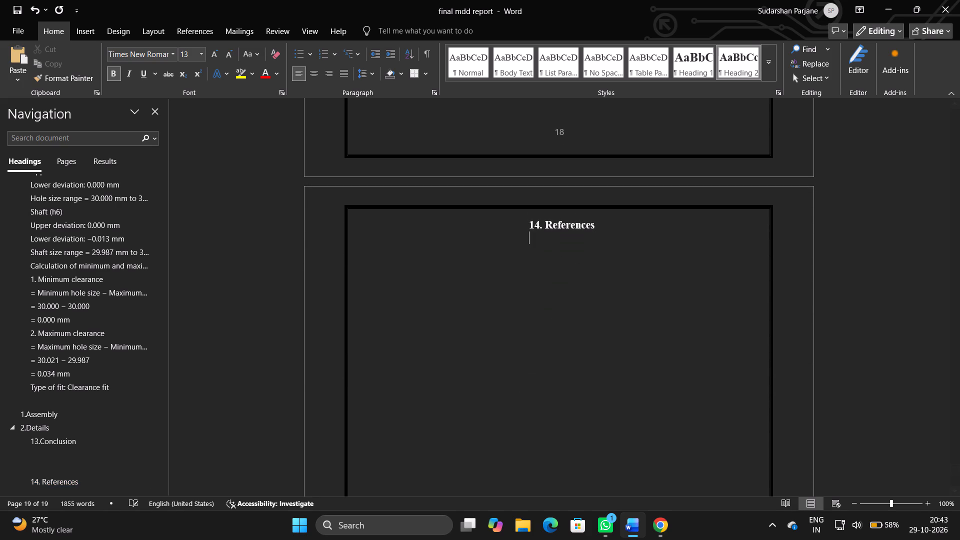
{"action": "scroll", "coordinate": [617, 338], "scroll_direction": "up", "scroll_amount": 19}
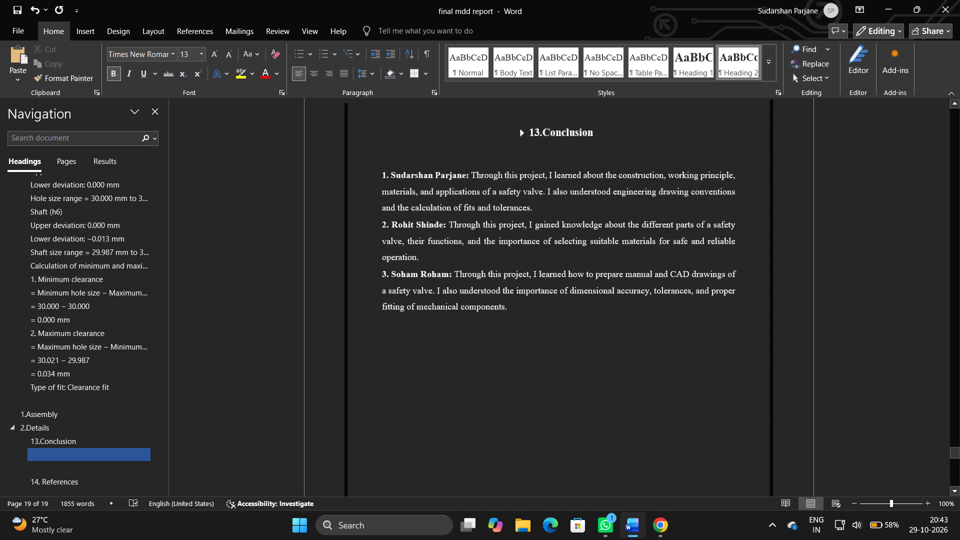
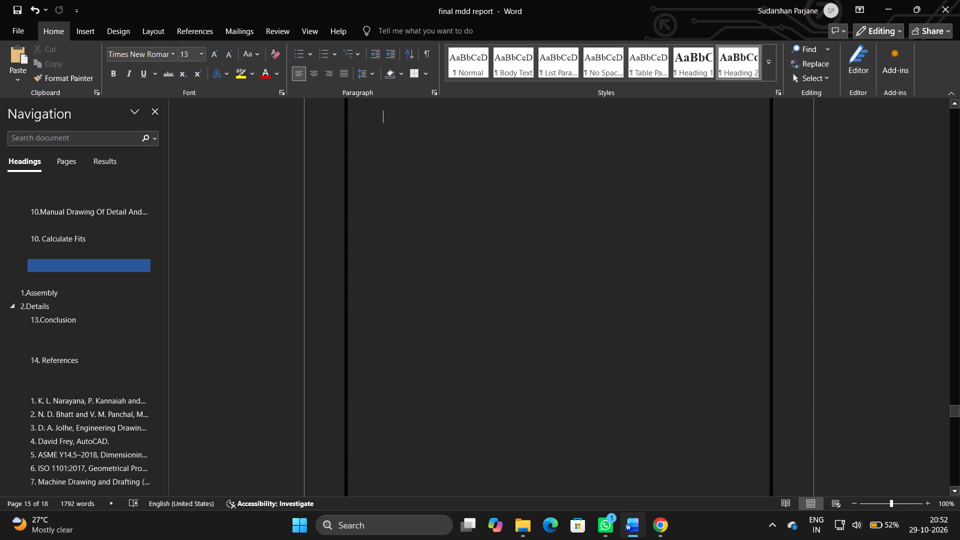
{"action": "key", "text": "ctrl+v"}
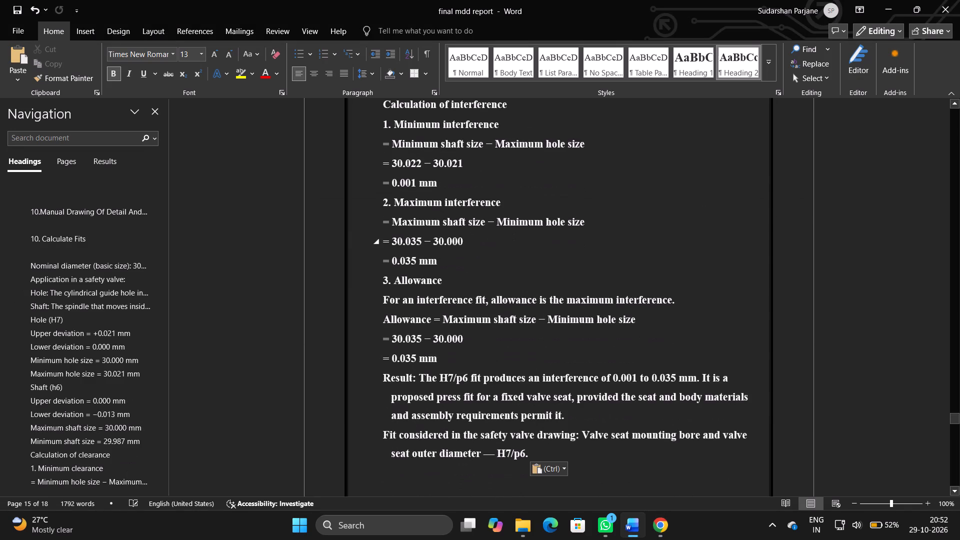
Review the layout of the pasted fit calculations across the pages from 10. Calculate Fits to Drawing In Autocad.
{"action": "scroll", "coordinate": [482, 246], "scroll_direction": "up", "scroll_amount": 20}
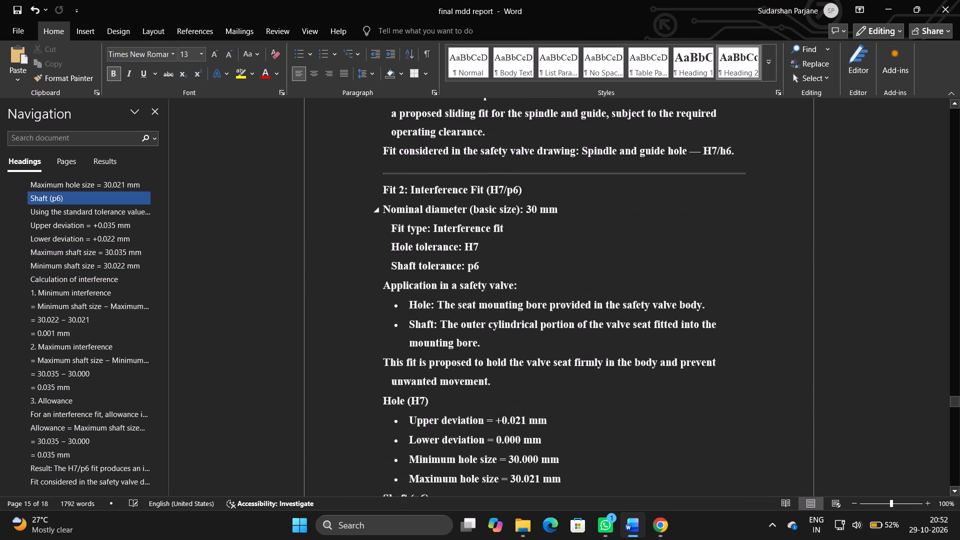
{"action": "scroll", "coordinate": [489, 247], "scroll_direction": "up", "scroll_amount": 12}
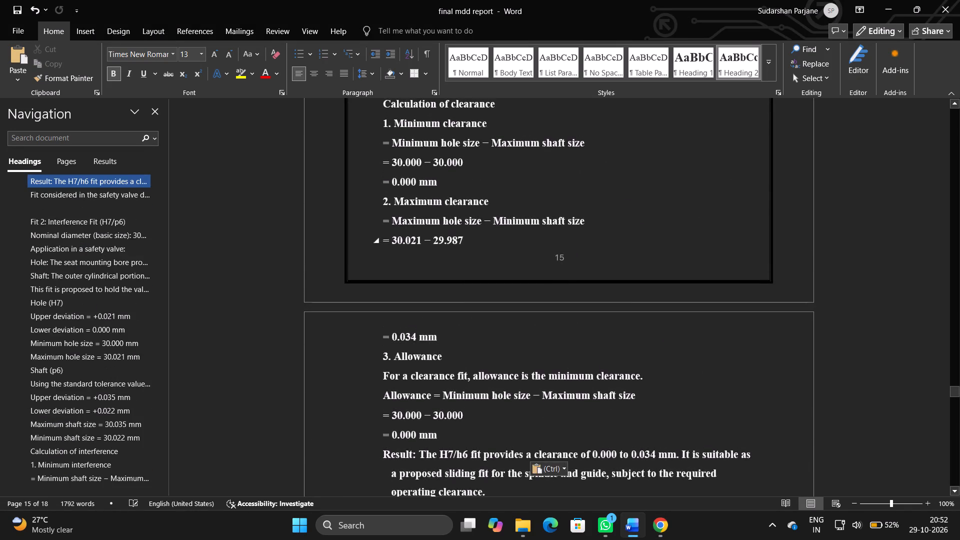
{"action": "scroll", "coordinate": [495, 250], "scroll_direction": "up", "scroll_amount": 18}
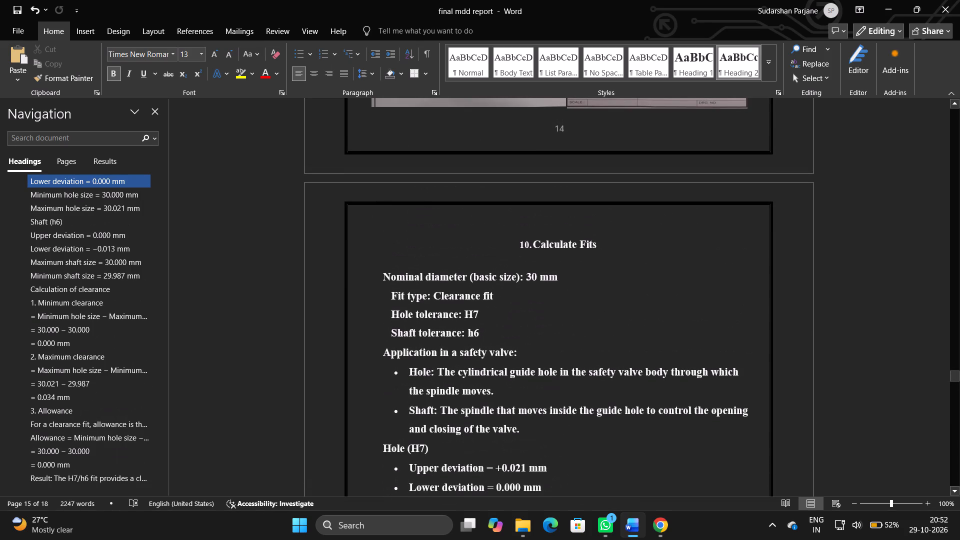
{"action": "scroll", "coordinate": [496, 249], "scroll_direction": "down", "scroll_amount": 1}
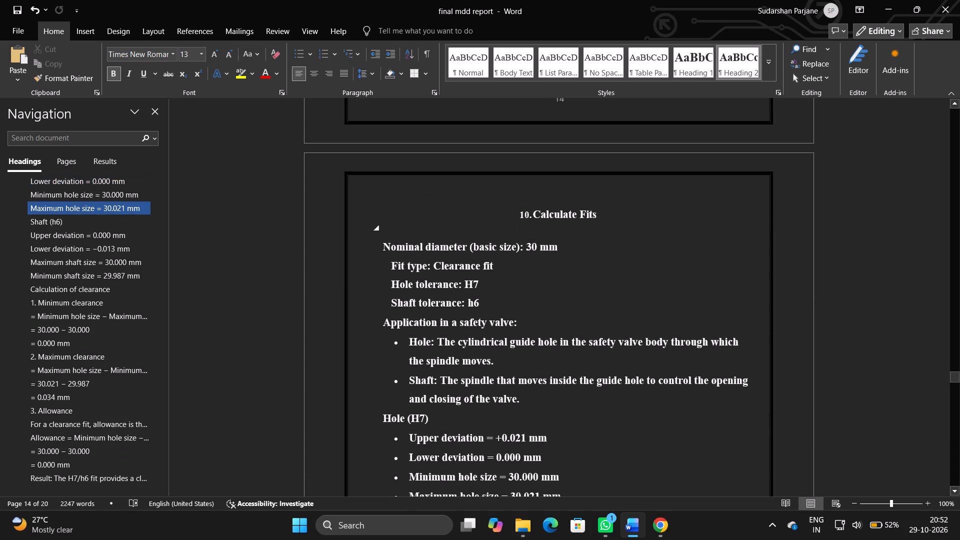
{"action": "left_click", "coordinate": [420, 236]}
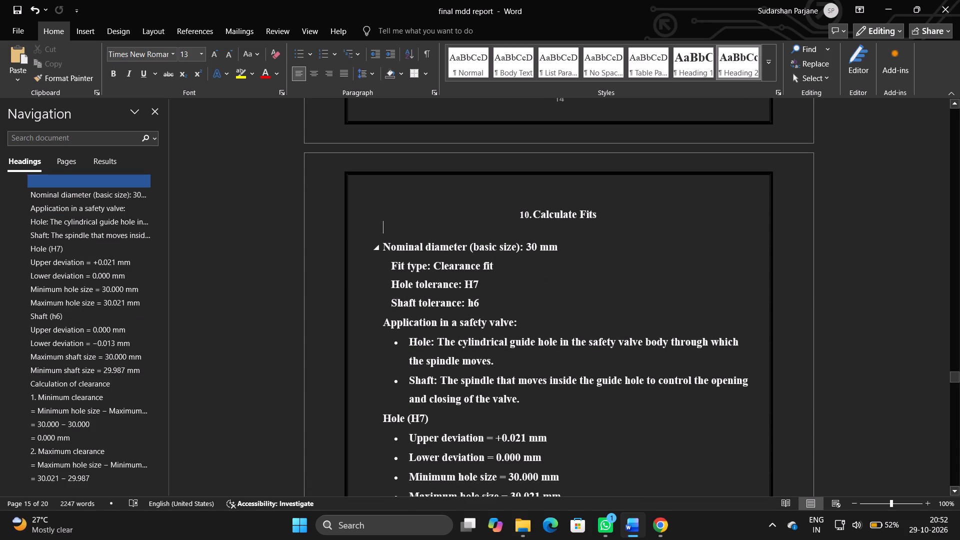
{"action": "scroll", "coordinate": [493, 274], "scroll_direction": "down", "scroll_amount": 16}
{"action": "scroll", "coordinate": [494, 249], "scroll_direction": "down", "scroll_amount": 6}
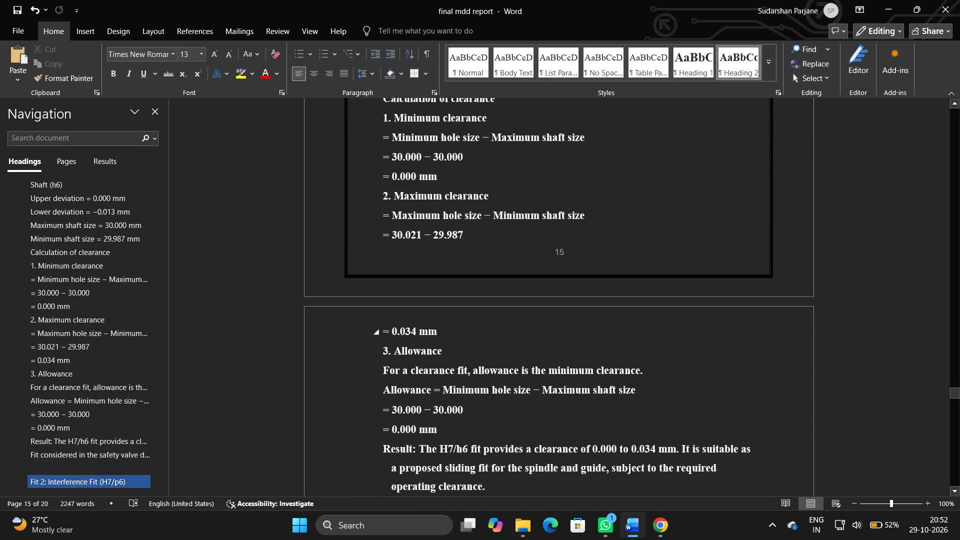
{"action": "scroll", "coordinate": [494, 247], "scroll_direction": "down", "scroll_amount": 20}
{"action": "scroll", "coordinate": [494, 247], "scroll_direction": "down", "scroll_amount": 3}
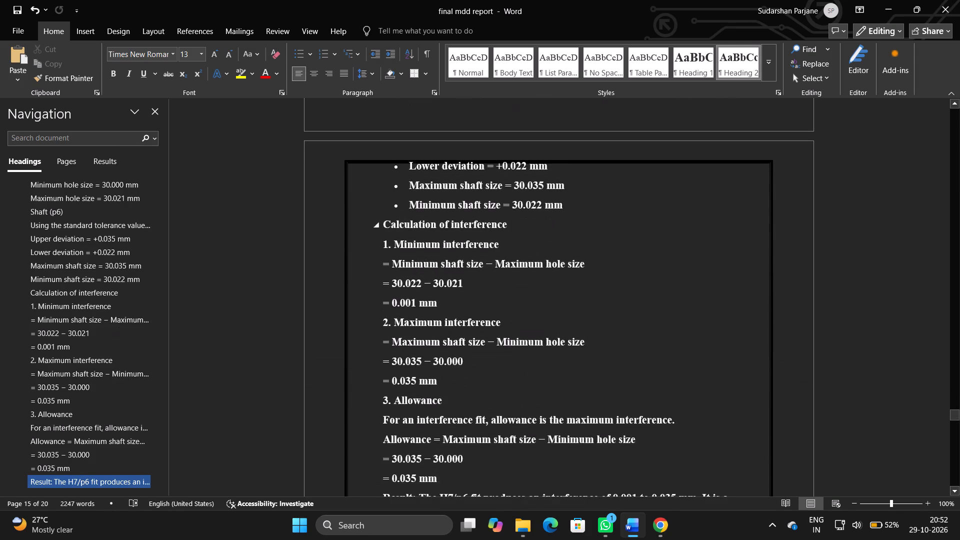
{"action": "scroll", "coordinate": [498, 226], "scroll_direction": "down", "scroll_amount": 17}
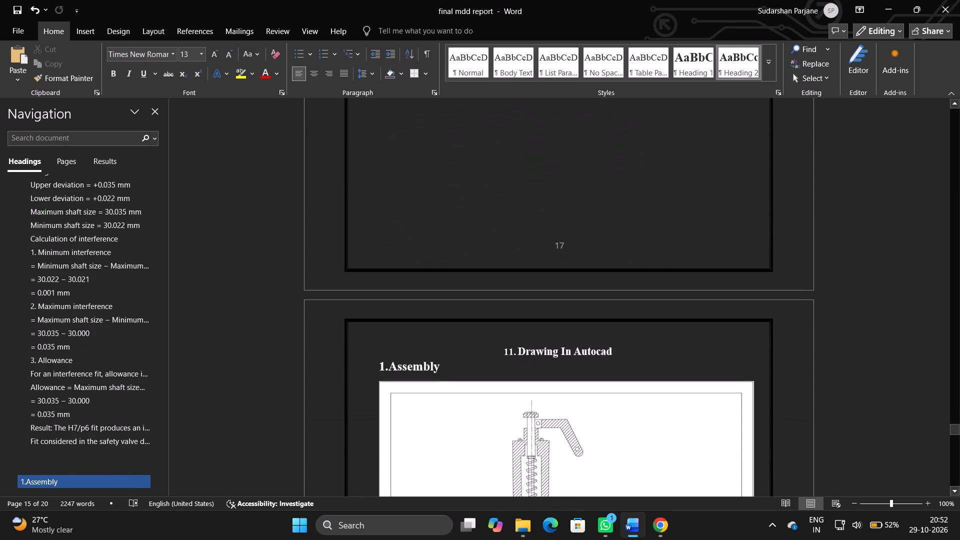
{"action": "scroll", "coordinate": [499, 207], "scroll_direction": "up", "scroll_amount": 17}
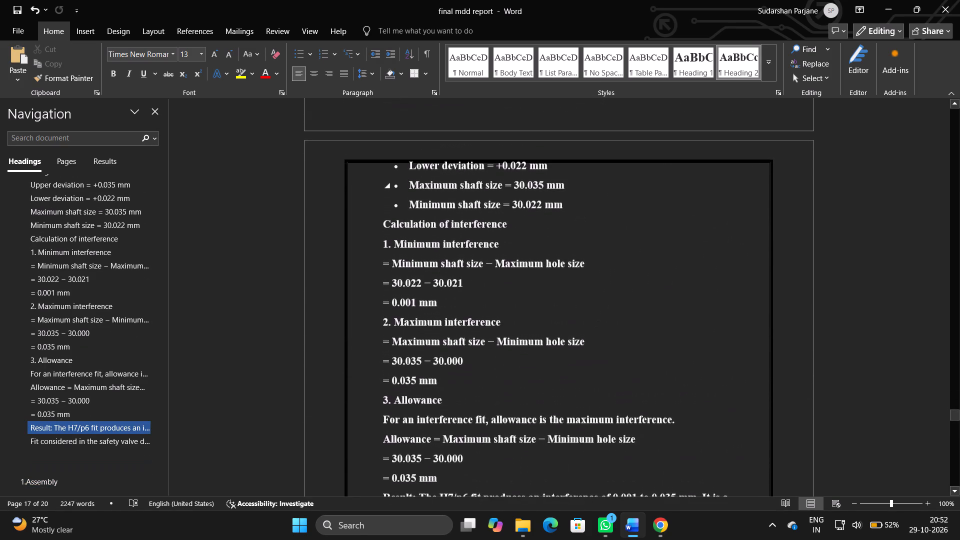
{"action": "scroll", "coordinate": [500, 186], "scroll_direction": "up", "scroll_amount": 3}
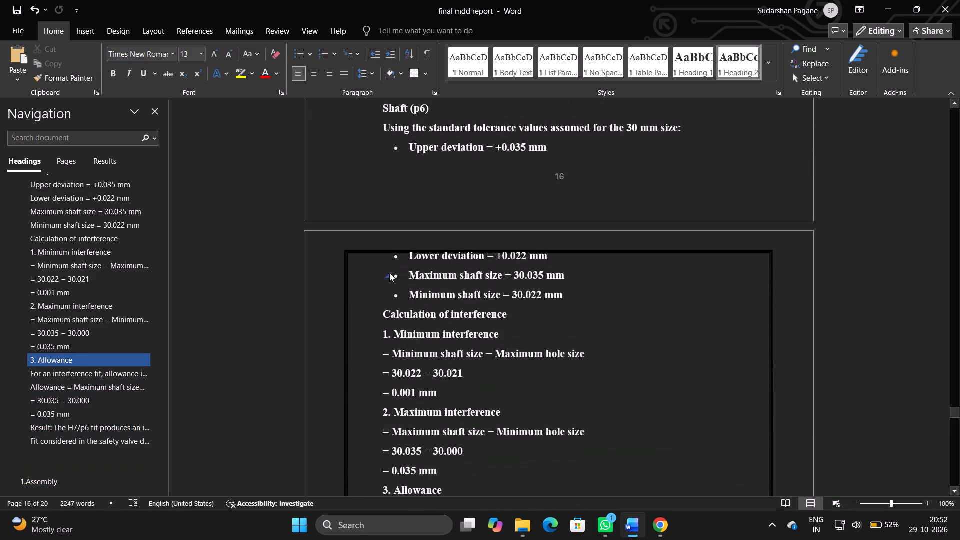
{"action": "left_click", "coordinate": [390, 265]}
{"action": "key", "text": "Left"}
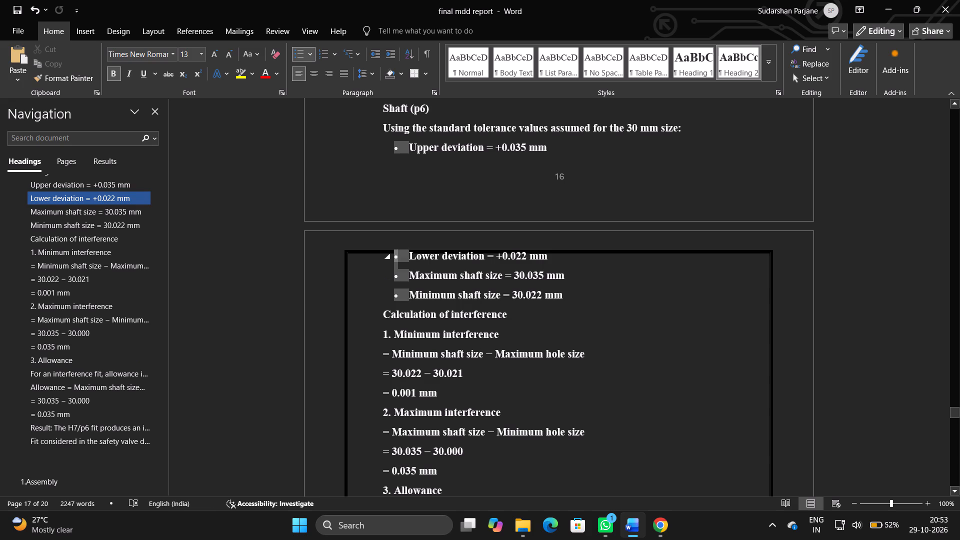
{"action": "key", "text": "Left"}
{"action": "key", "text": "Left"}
Copy the border frame of page 15, where the 10. Calculate Fits section starts.
{"action": "scroll", "coordinate": [389, 268], "scroll_direction": "up", "scroll_amount": 10}
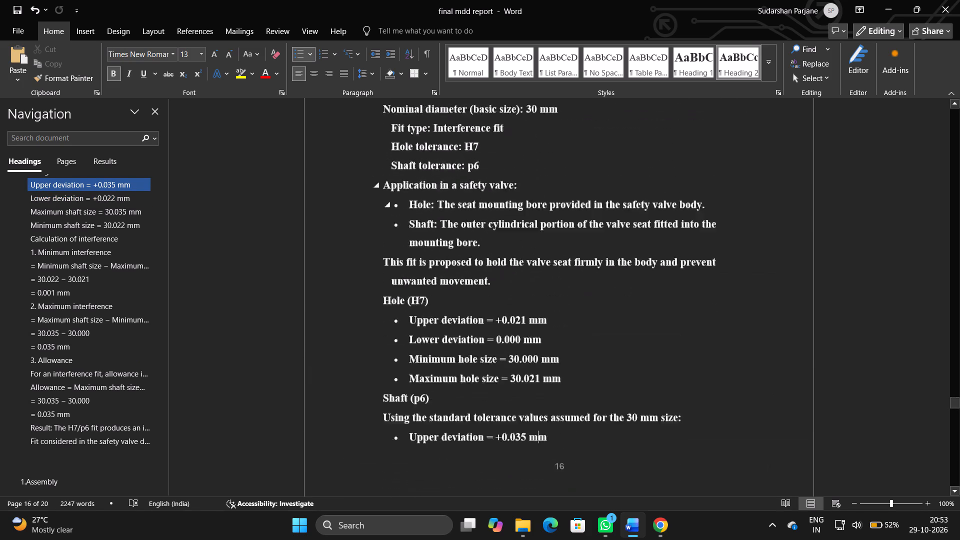
{"action": "scroll", "coordinate": [388, 268], "scroll_direction": "up", "scroll_amount": 16}
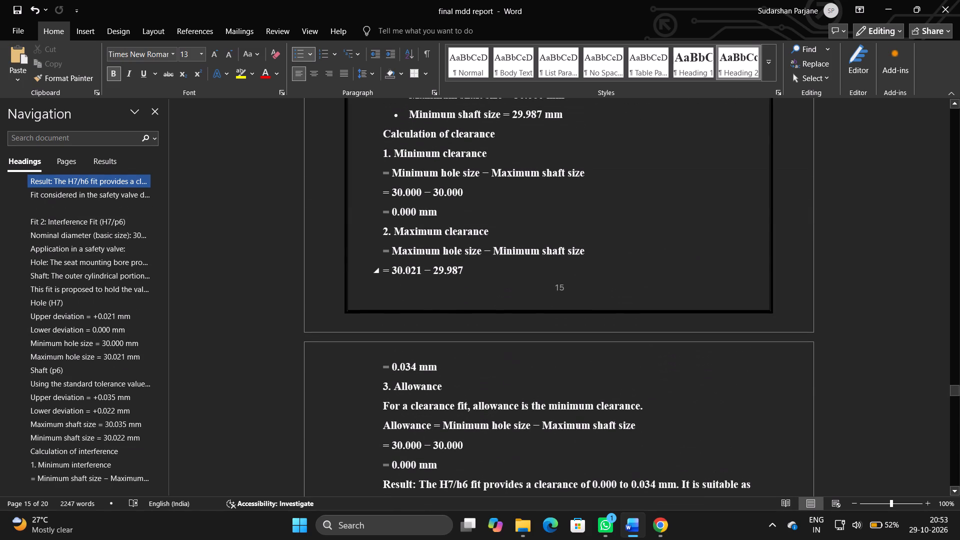
{"action": "left_click", "coordinate": [460, 308]}
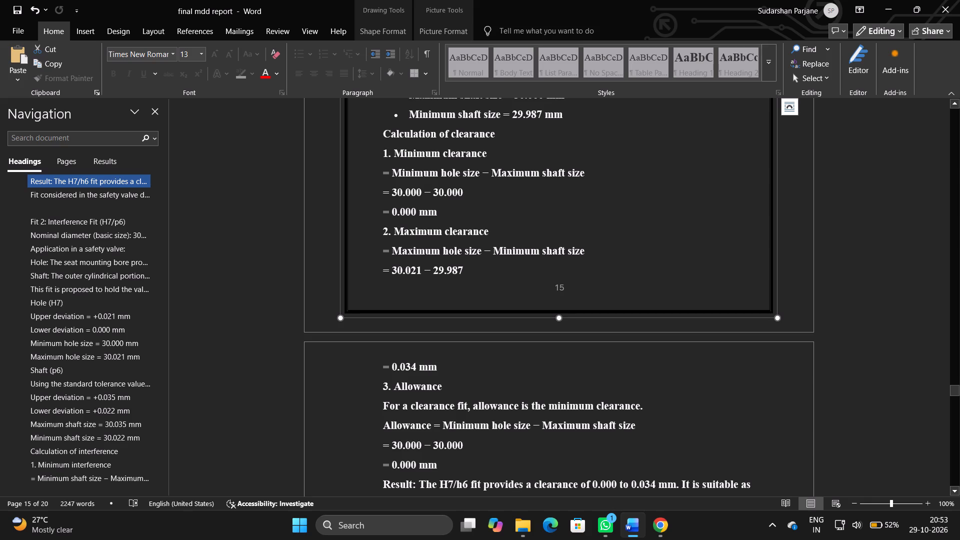
{"action": "scroll", "coordinate": [598, 308], "scroll_direction": "up", "scroll_amount": 6}
{"action": "key", "text": "ctrl+c"}
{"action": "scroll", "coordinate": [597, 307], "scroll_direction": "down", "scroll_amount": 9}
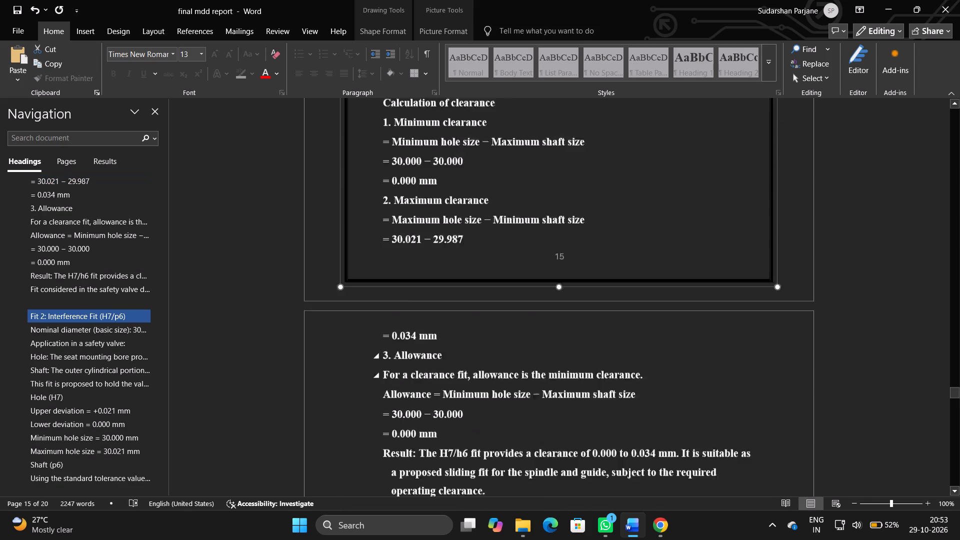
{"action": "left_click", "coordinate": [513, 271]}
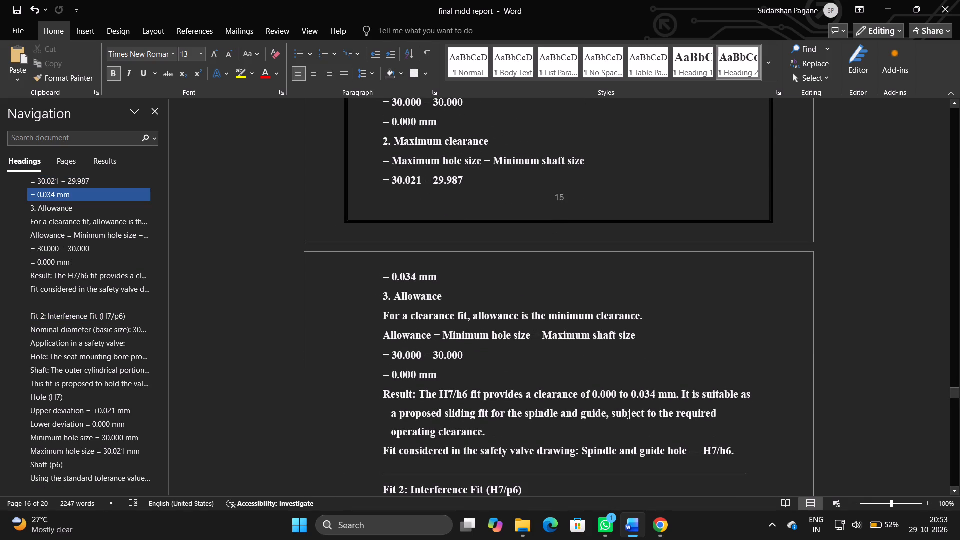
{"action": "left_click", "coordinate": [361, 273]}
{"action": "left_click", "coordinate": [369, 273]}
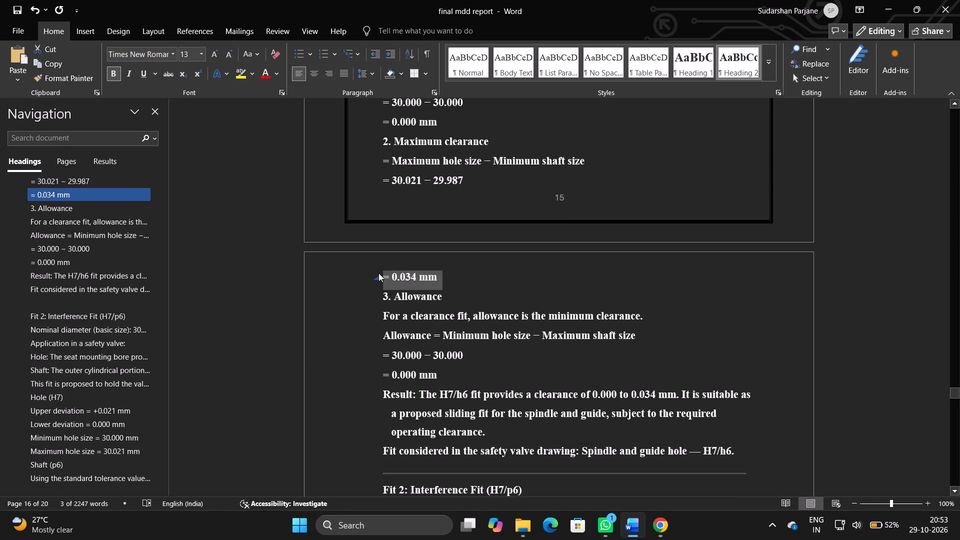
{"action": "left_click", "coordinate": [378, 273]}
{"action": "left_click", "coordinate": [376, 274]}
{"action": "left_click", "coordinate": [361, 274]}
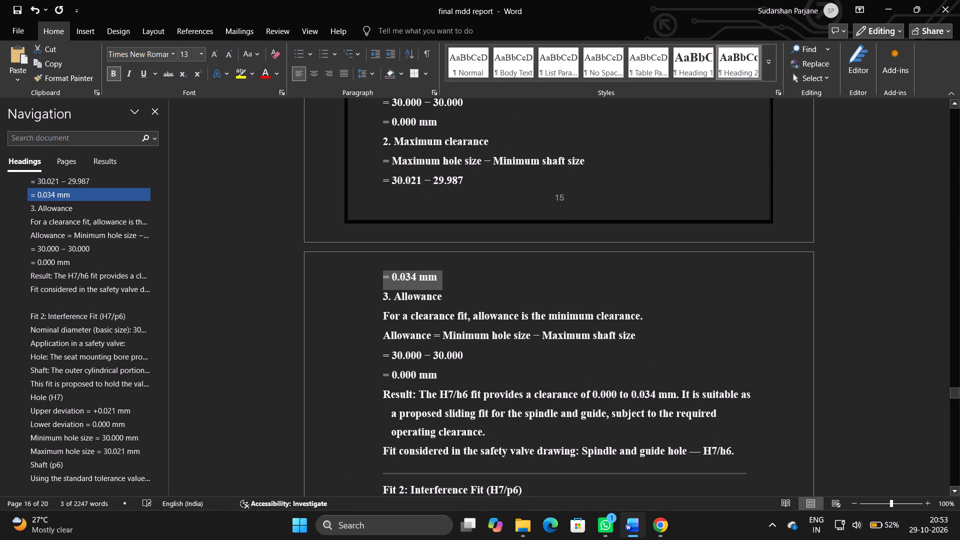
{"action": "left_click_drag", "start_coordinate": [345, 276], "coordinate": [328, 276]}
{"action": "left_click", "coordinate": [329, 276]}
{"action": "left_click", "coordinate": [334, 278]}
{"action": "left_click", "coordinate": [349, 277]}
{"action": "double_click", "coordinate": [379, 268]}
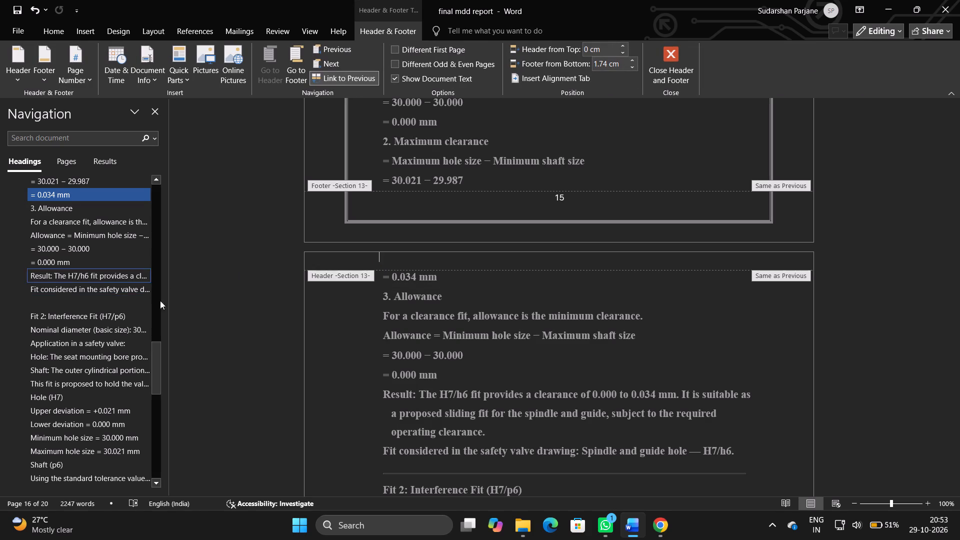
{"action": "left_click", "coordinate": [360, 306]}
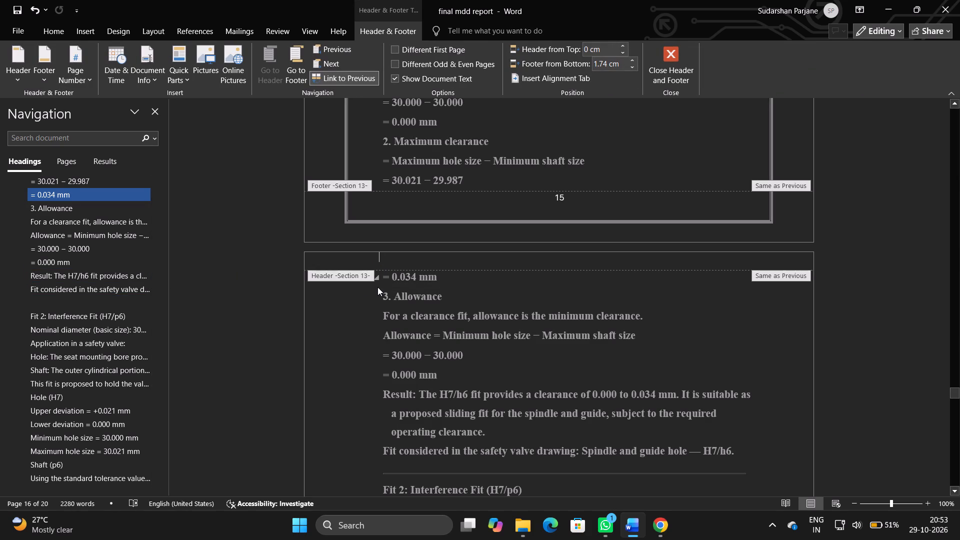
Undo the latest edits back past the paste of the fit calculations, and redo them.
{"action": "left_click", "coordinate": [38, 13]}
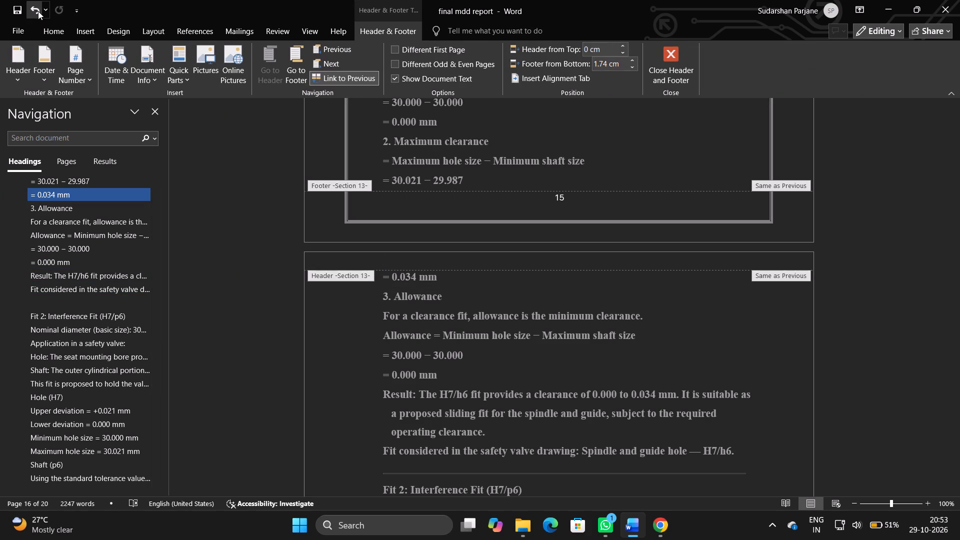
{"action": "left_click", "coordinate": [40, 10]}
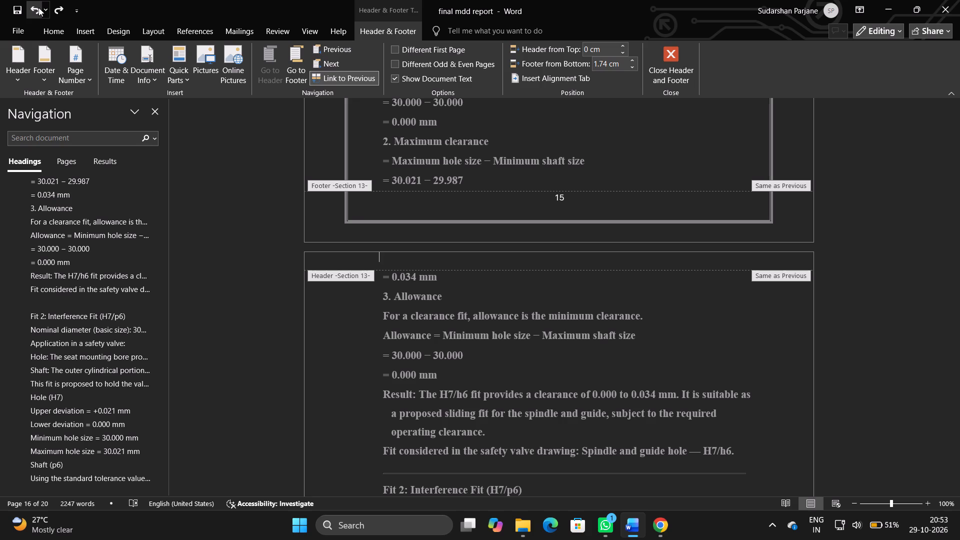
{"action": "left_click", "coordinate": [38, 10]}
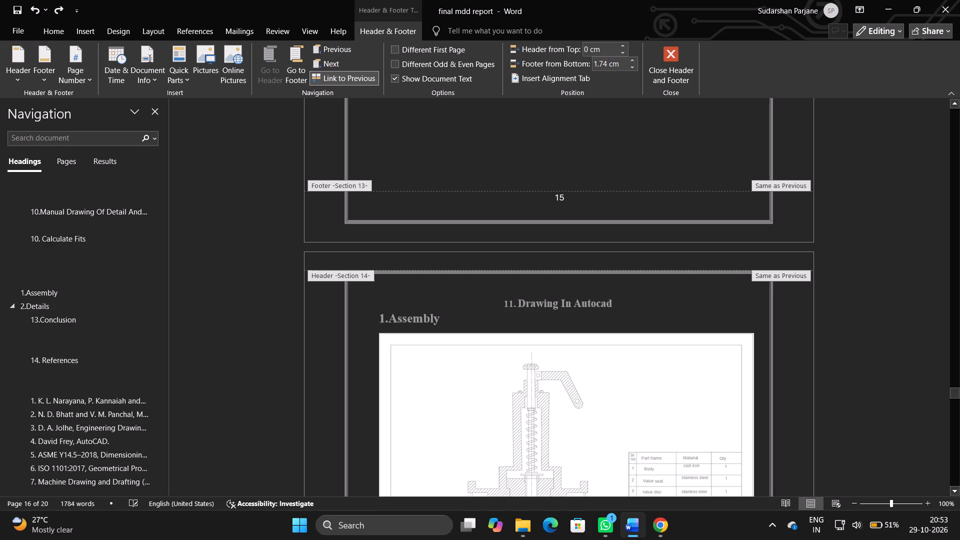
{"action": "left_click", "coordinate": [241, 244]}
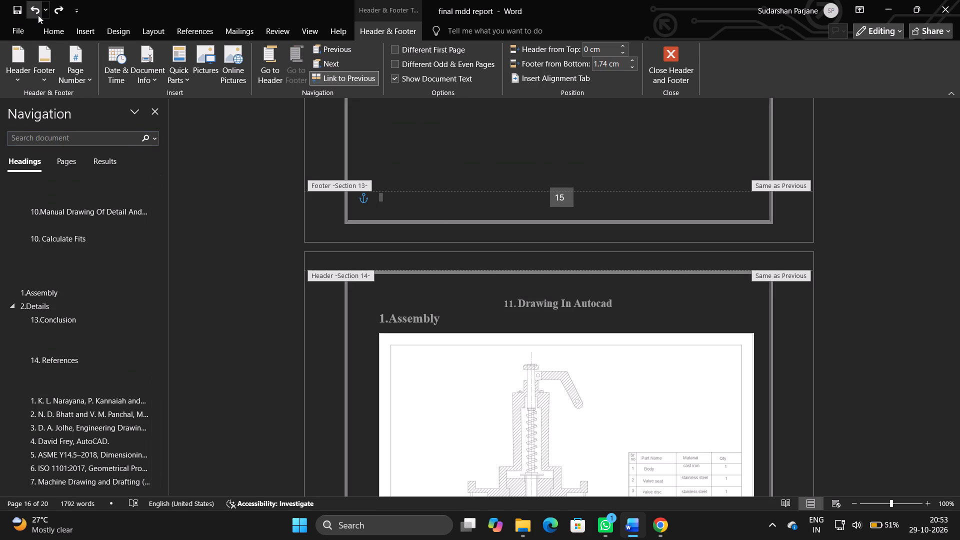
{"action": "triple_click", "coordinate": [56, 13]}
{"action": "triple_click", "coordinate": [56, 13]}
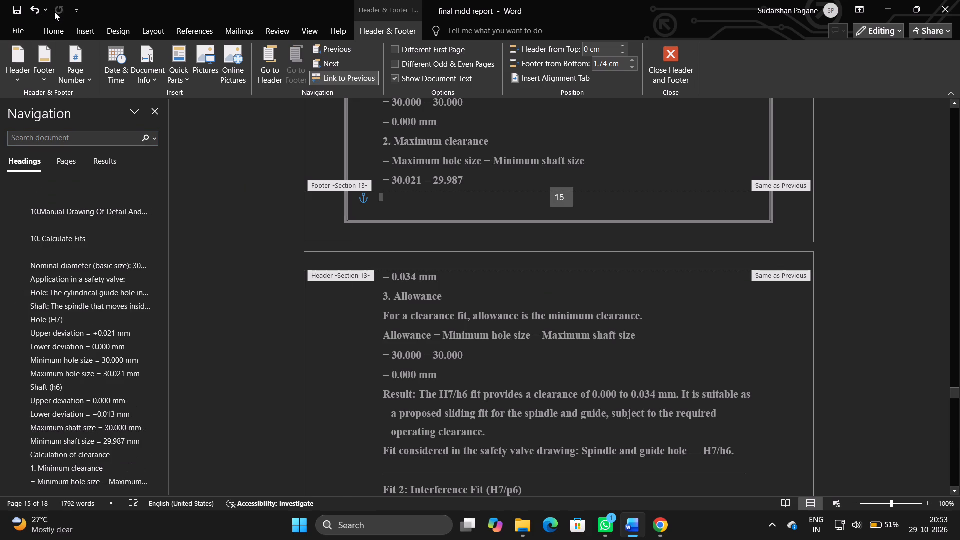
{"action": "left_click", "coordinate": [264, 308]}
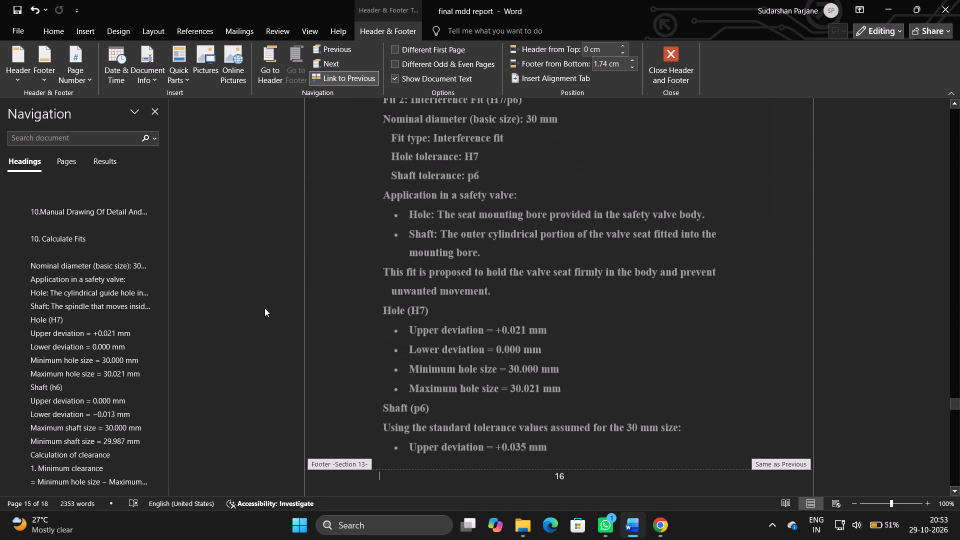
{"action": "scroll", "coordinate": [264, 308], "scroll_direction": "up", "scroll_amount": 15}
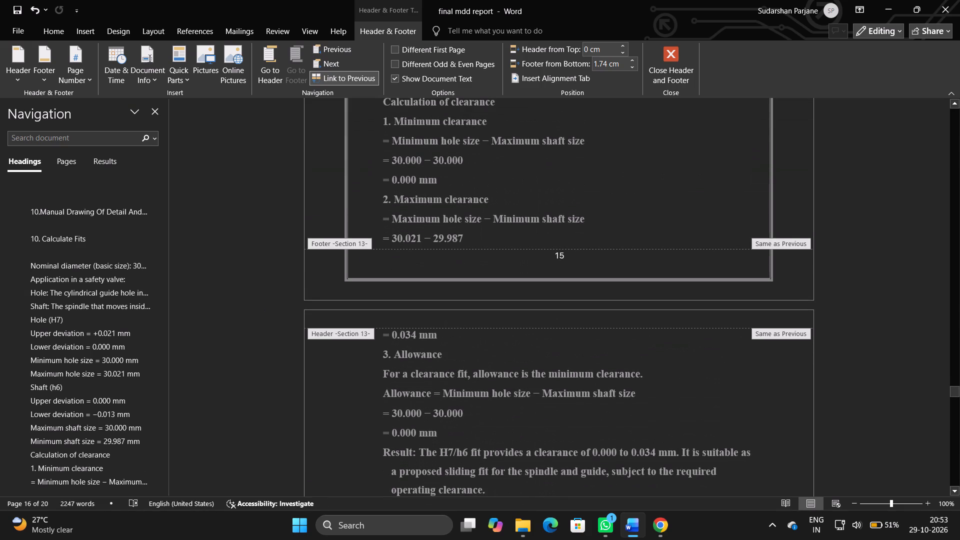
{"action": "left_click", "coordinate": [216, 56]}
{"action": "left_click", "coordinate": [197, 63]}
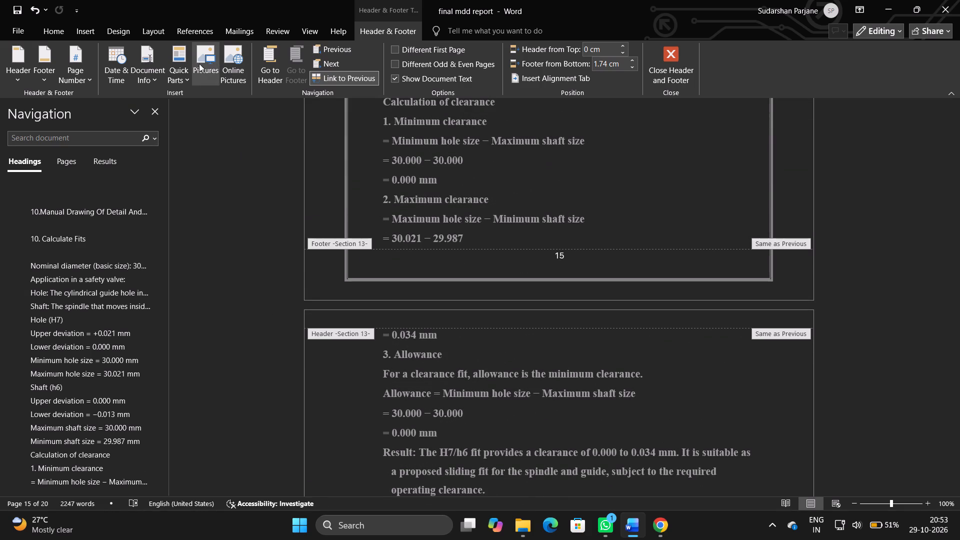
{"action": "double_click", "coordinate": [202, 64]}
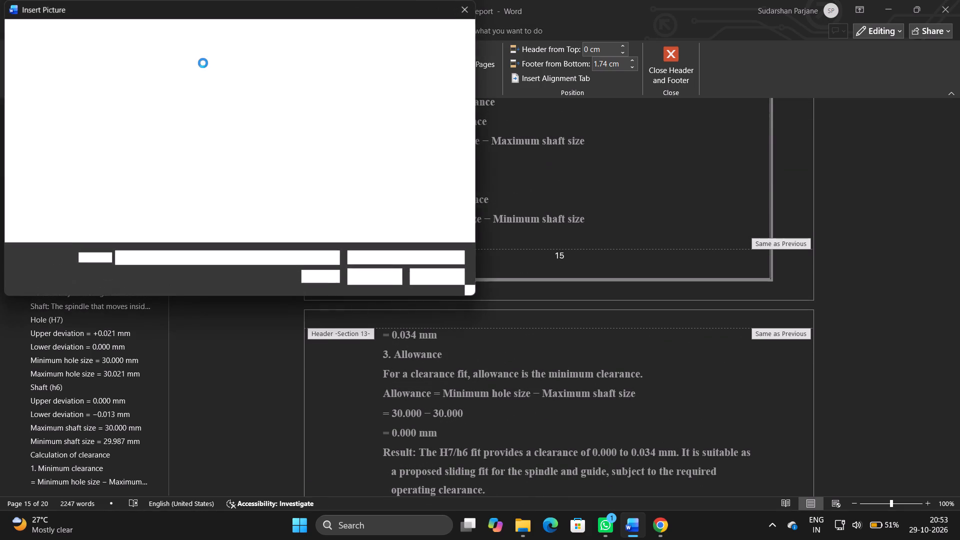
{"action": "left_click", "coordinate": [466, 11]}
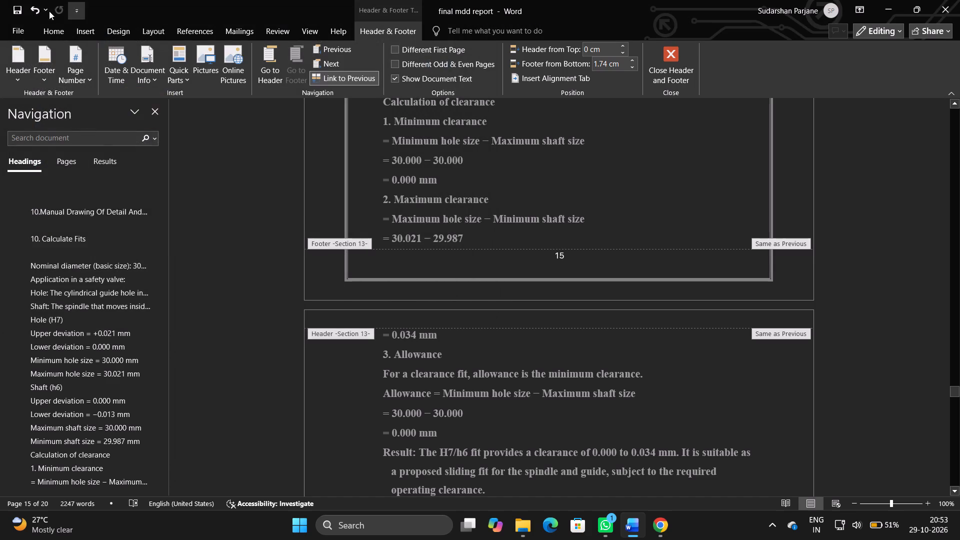
Close the Navigation pane.
{"action": "left_click", "coordinate": [51, 27]}
{"action": "scroll", "coordinate": [445, 244], "scroll_direction": "up", "scroll_amount": 6}
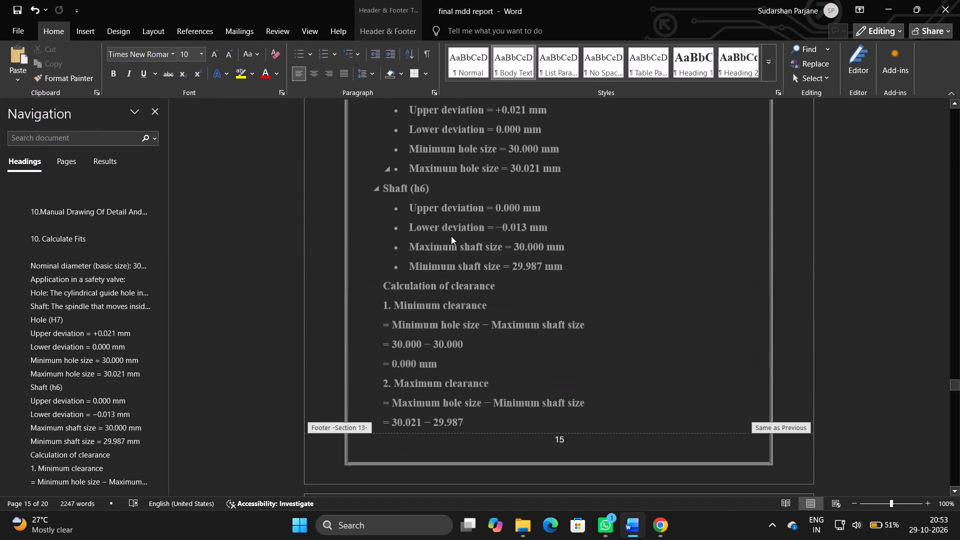
{"action": "scroll", "coordinate": [451, 236], "scroll_direction": "up", "scroll_amount": 8}
{"action": "scroll", "coordinate": [466, 203], "scroll_direction": "up", "scroll_amount": 14}
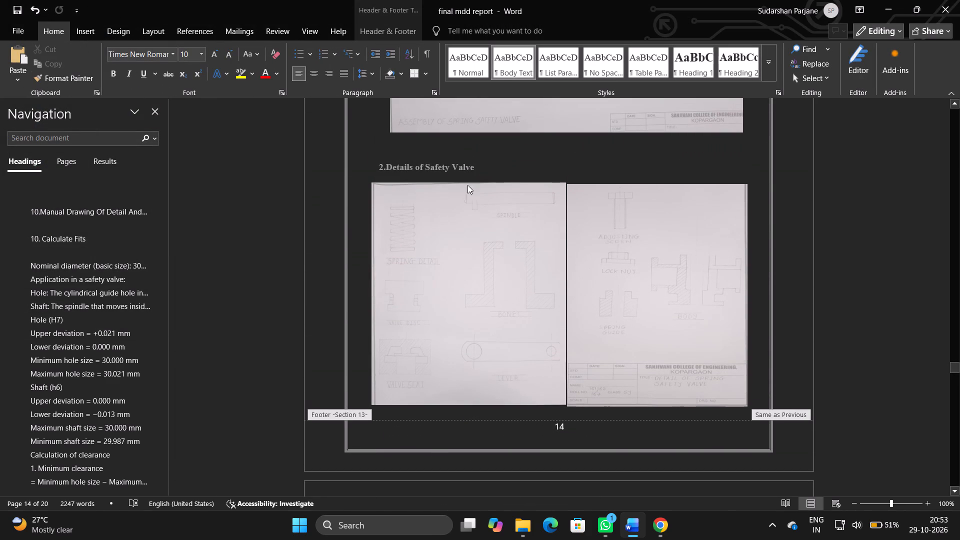
{"action": "left_click", "coordinate": [163, 109]}
{"action": "left_click", "coordinate": [155, 112]}
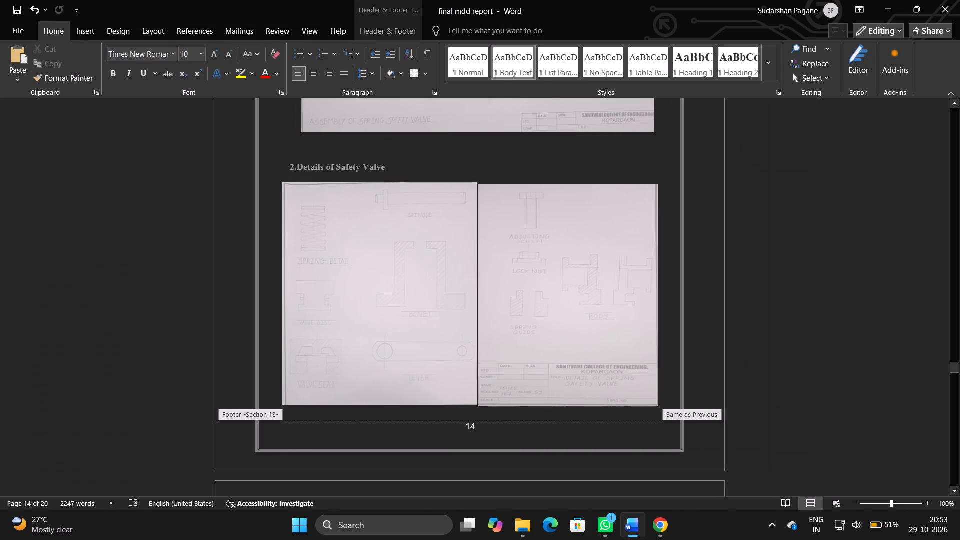
Leave header and footer editing and return to the document's body text.
{"action": "scroll", "coordinate": [304, 189], "scroll_direction": "up", "scroll_amount": 7}
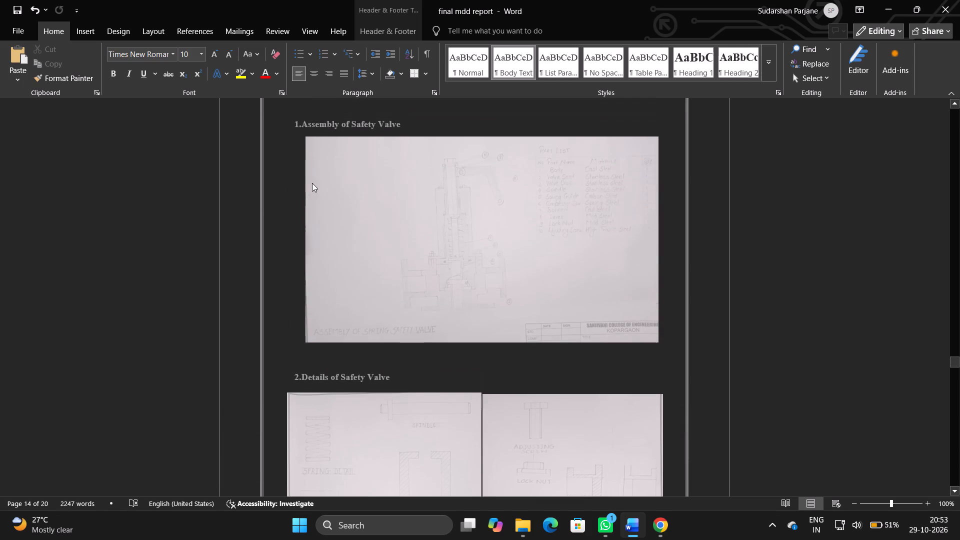
{"action": "scroll", "coordinate": [312, 183], "scroll_direction": "up", "scroll_amount": 7}
{"action": "left_click", "coordinate": [710, 171]}
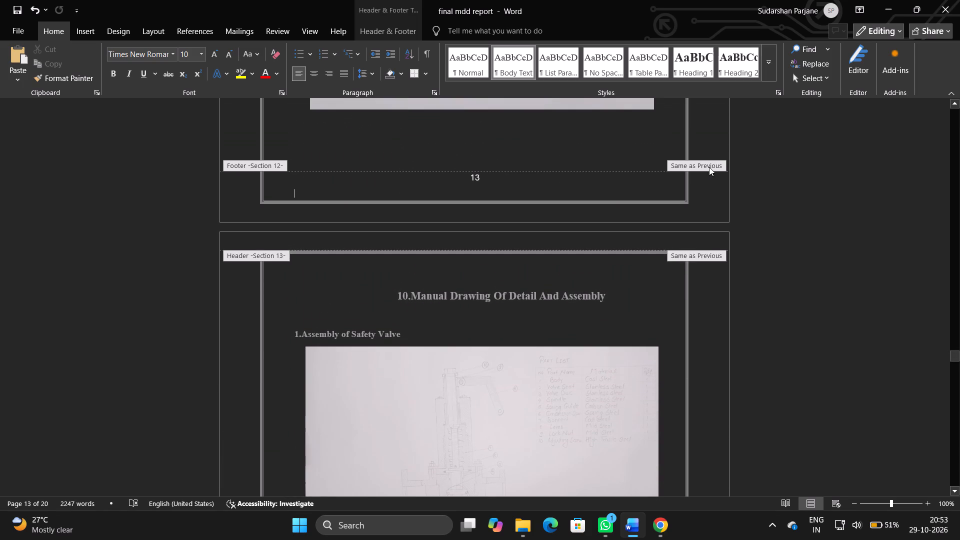
{"action": "double_click", "coordinate": [709, 167]}
Paste the copied border frame at the = 0.034 mm line atop page 16 and align it around that page's text.
{"action": "scroll", "coordinate": [682, 225], "scroll_direction": "down", "scroll_amount": 13}
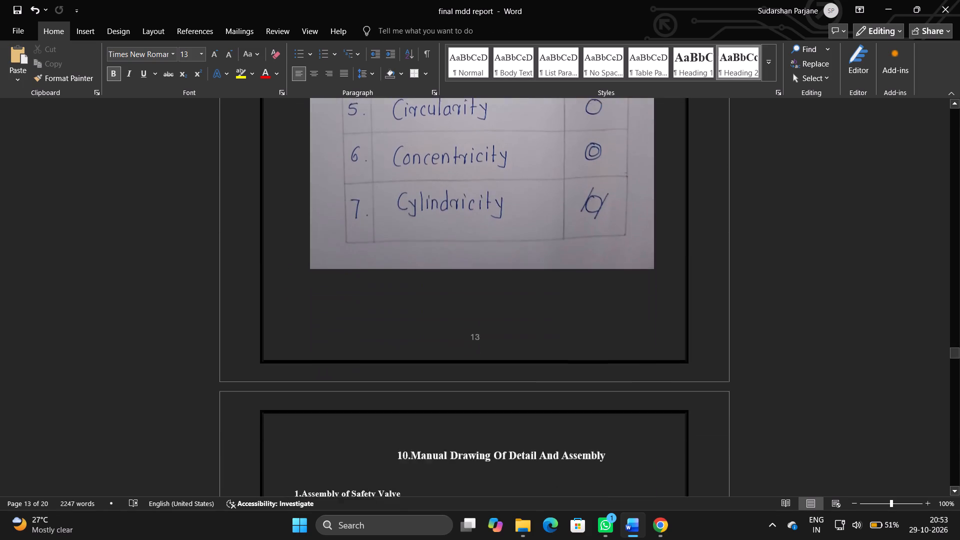
{"action": "scroll", "coordinate": [680, 233], "scroll_direction": "down", "scroll_amount": 20}
{"action": "scroll", "coordinate": [680, 233], "scroll_direction": "down", "scroll_amount": 12}
{"action": "scroll", "coordinate": [683, 236], "scroll_direction": "down", "scroll_amount": 9}
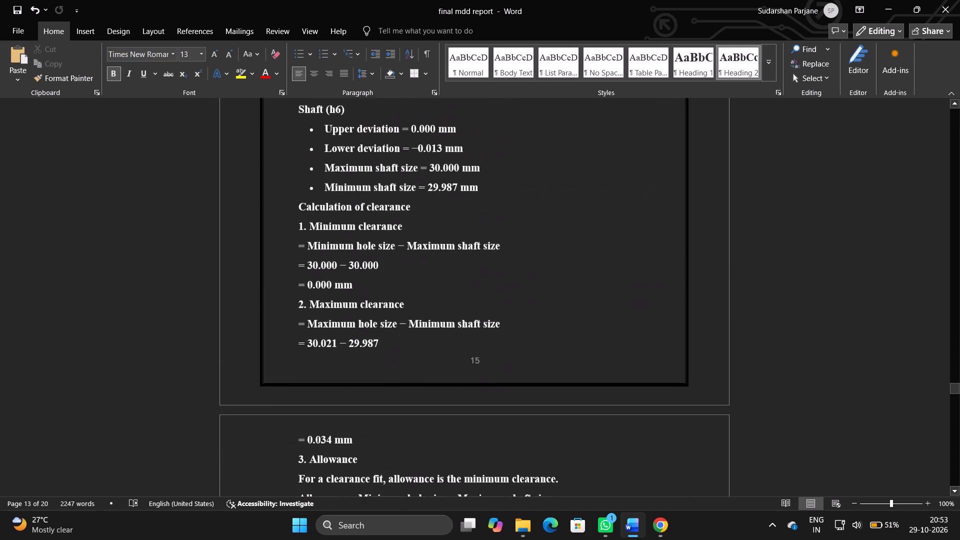
{"action": "scroll", "coordinate": [683, 236], "scroll_direction": "down", "scroll_amount": 7}
{"action": "left_click", "coordinate": [302, 232]}
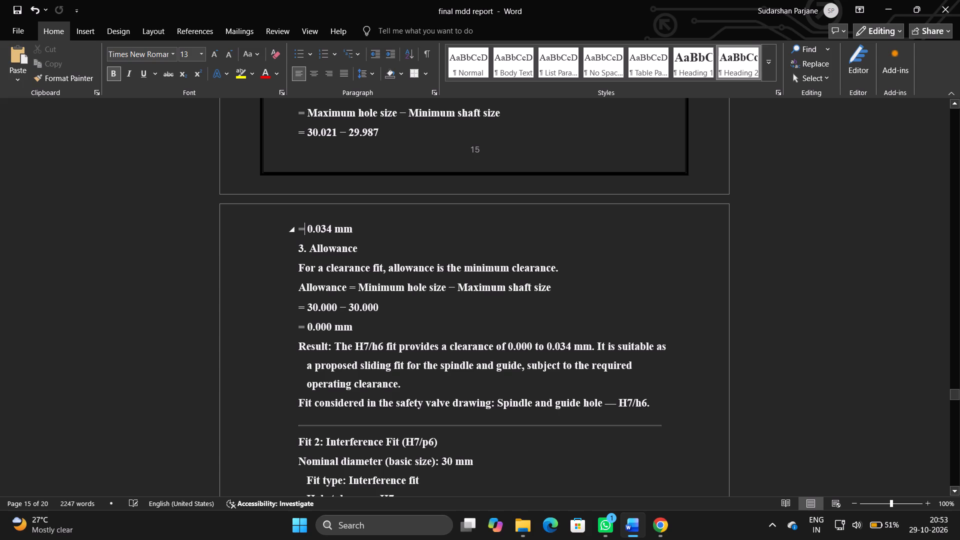
{"action": "key", "text": "Left"}
{"action": "key", "text": "ctrl+v"}
{"action": "left_click_drag", "start_coordinate": [532, 203], "coordinate": [527, 207]}
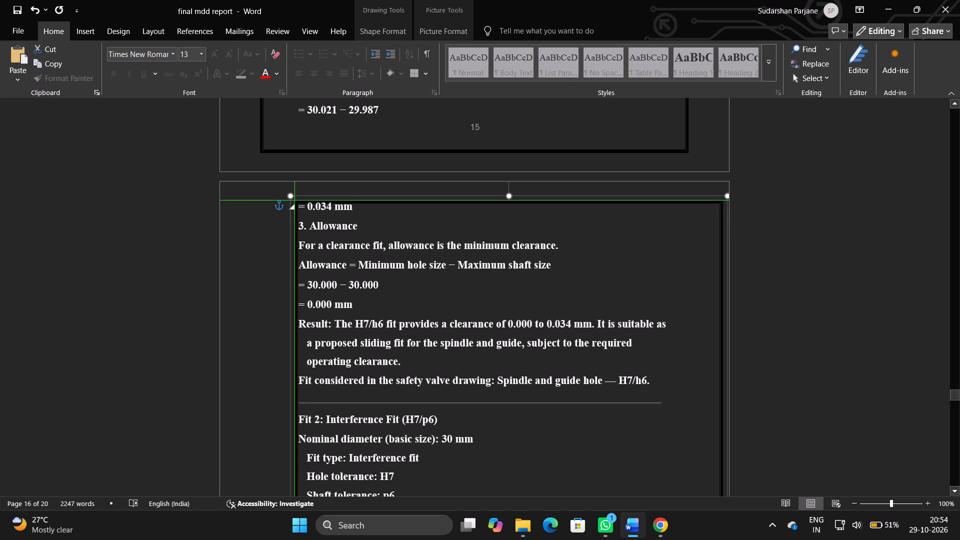
{"action": "left_click_drag", "start_coordinate": [527, 207], "coordinate": [507, 209]}
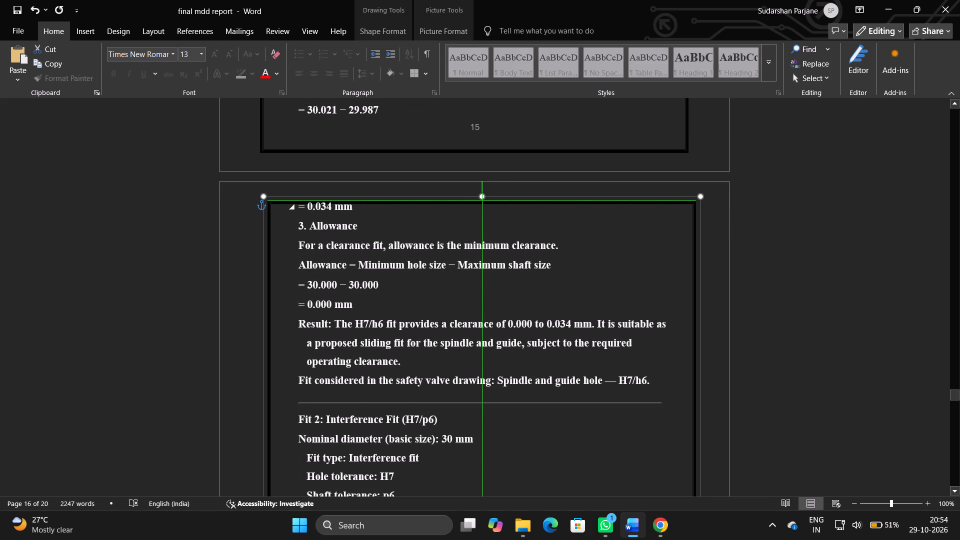
{"action": "left_click_drag", "start_coordinate": [507, 209], "coordinate": [509, 201]}
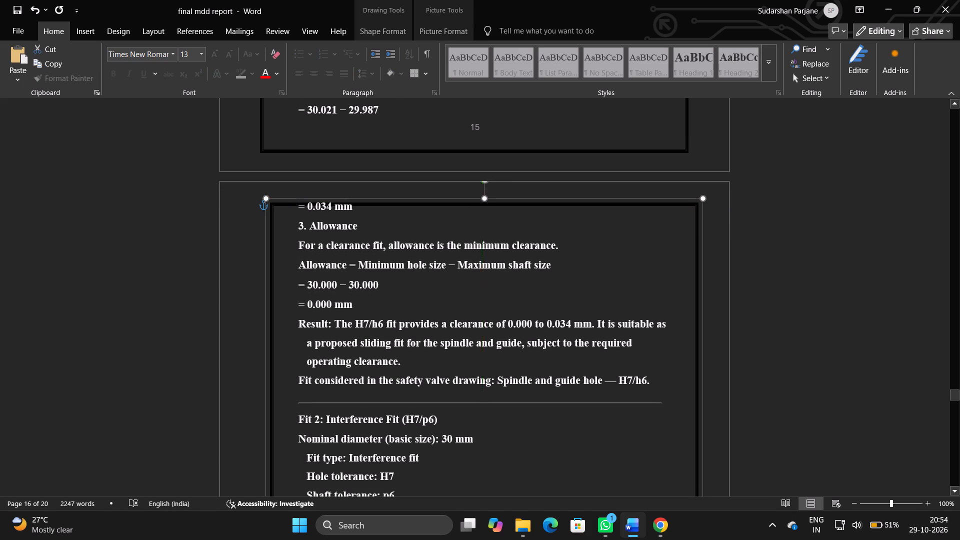
{"action": "left_click_drag", "start_coordinate": [509, 201], "coordinate": [502, 201]}
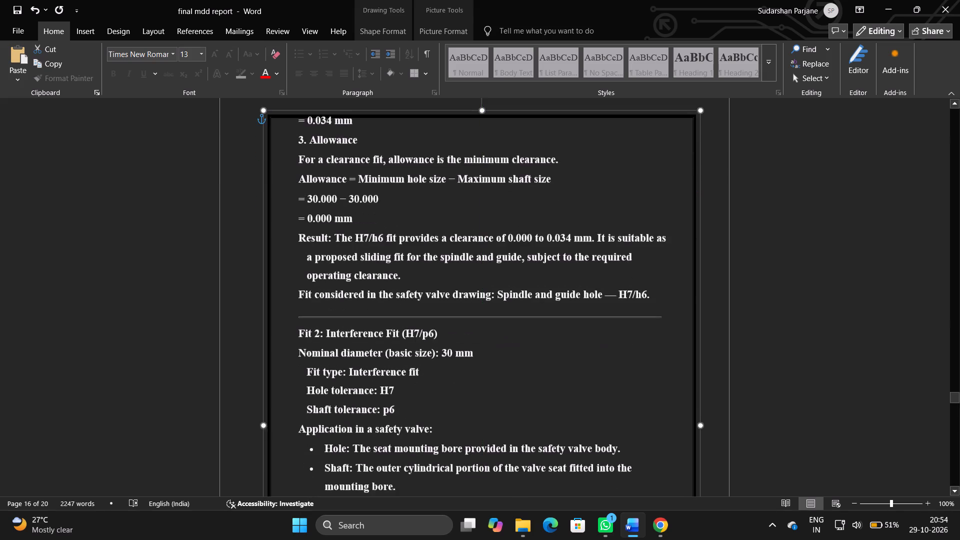
{"action": "left_click", "coordinate": [858, 274]}
Review the frames and text of the fit calculations through page 17 and back to the 10. Calculate Fits heading.
{"action": "scroll", "coordinate": [853, 283], "scroll_direction": "down", "scroll_amount": 10}
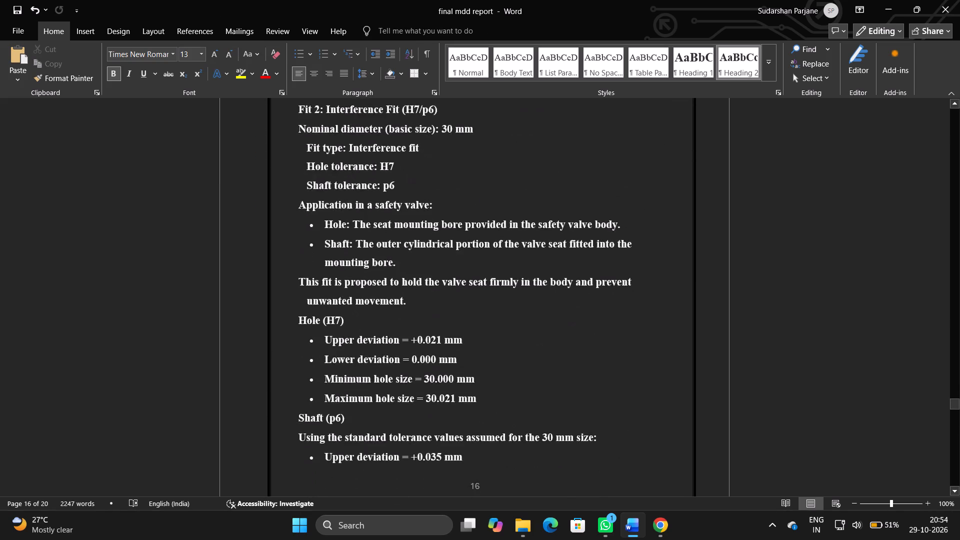
{"action": "scroll", "coordinate": [855, 278], "scroll_direction": "down", "scroll_amount": 16}
{"action": "scroll", "coordinate": [856, 276], "scroll_direction": "down", "scroll_amount": 7}
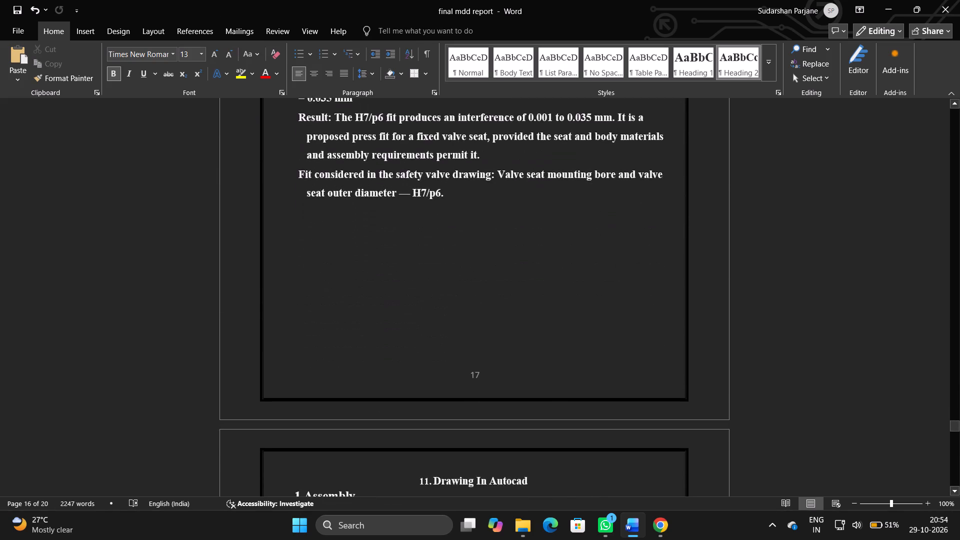
{"action": "scroll", "coordinate": [857, 275], "scroll_direction": "up", "scroll_amount": 14}
{"action": "scroll", "coordinate": [861, 259], "scroll_direction": "up", "scroll_amount": 20}
{"action": "scroll", "coordinate": [861, 259], "scroll_direction": "up", "scroll_amount": 1}
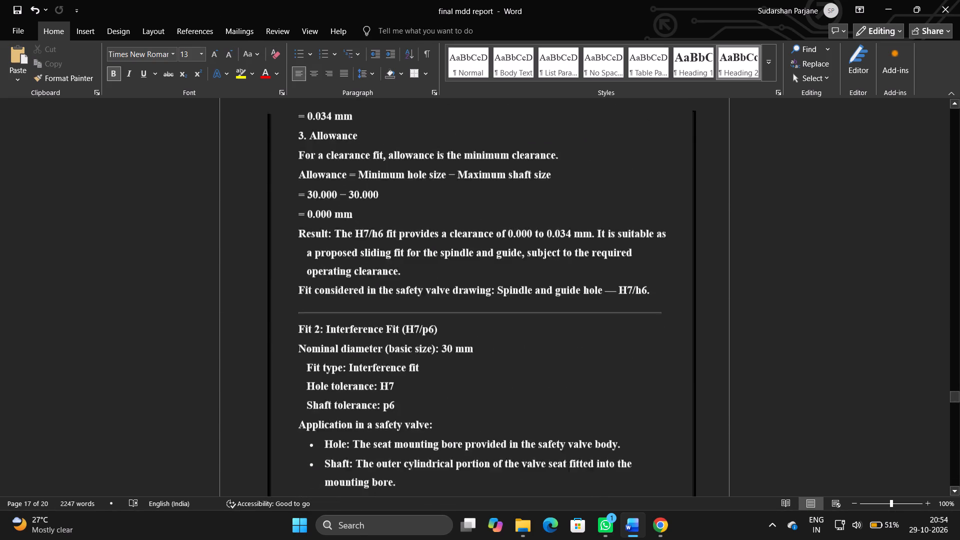
{"action": "scroll", "coordinate": [880, 325], "scroll_direction": "up", "scroll_amount": 12}
{"action": "scroll", "coordinate": [558, 379], "scroll_direction": "up", "scroll_amount": 5}
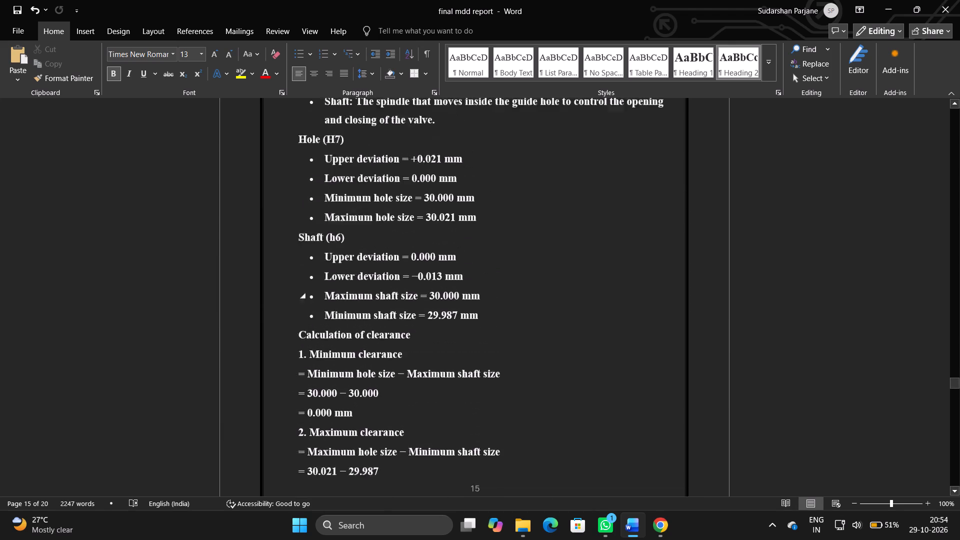
{"action": "scroll", "coordinate": [558, 379], "scroll_direction": "up", "scroll_amount": 2}
{"action": "scroll", "coordinate": [424, 289], "scroll_direction": "up", "scroll_amount": 3}
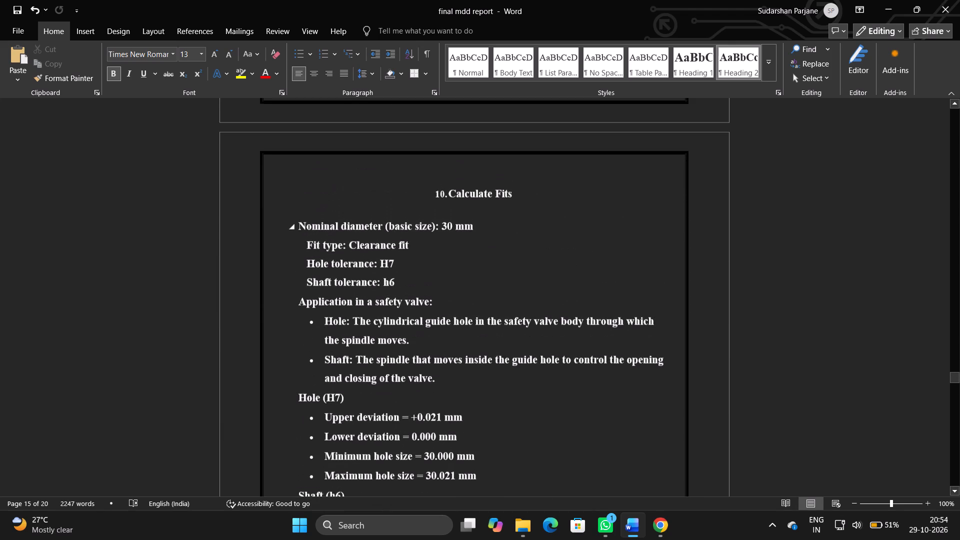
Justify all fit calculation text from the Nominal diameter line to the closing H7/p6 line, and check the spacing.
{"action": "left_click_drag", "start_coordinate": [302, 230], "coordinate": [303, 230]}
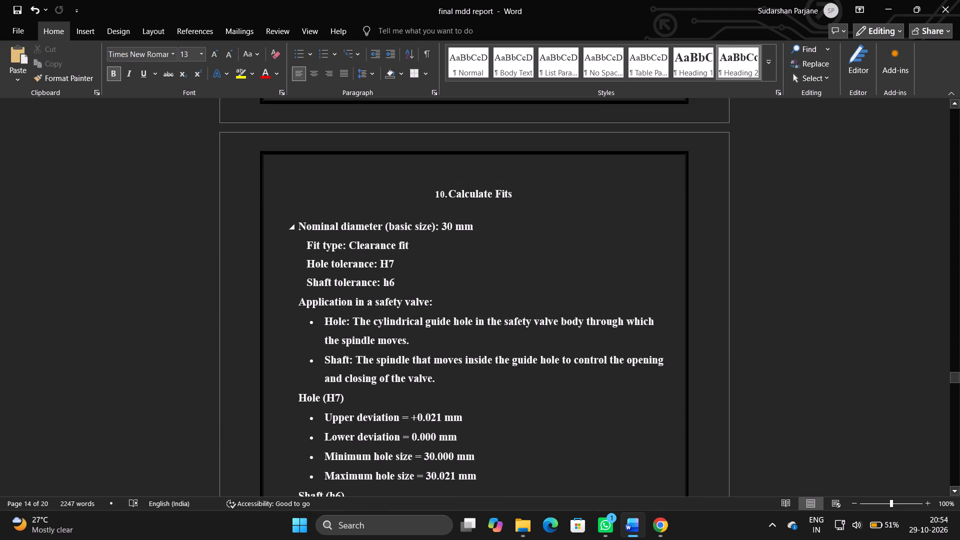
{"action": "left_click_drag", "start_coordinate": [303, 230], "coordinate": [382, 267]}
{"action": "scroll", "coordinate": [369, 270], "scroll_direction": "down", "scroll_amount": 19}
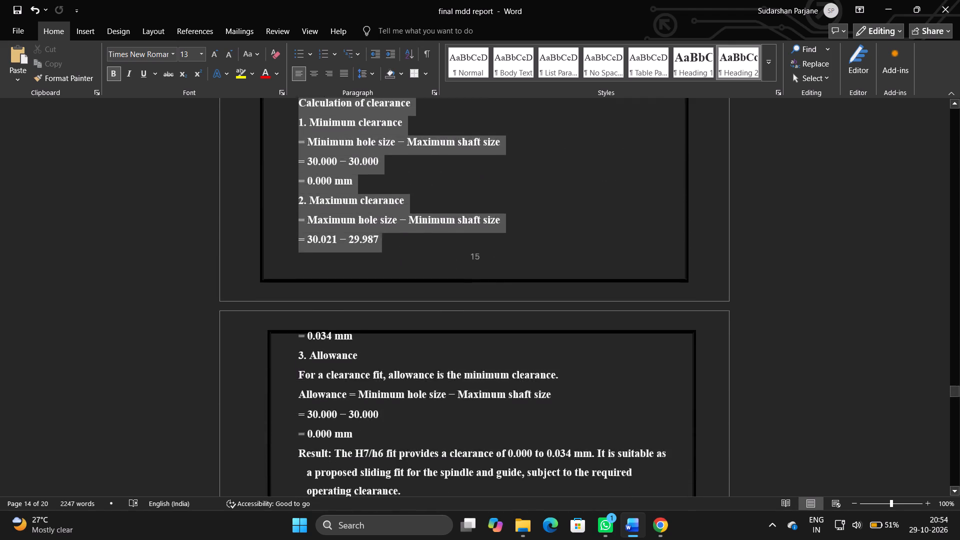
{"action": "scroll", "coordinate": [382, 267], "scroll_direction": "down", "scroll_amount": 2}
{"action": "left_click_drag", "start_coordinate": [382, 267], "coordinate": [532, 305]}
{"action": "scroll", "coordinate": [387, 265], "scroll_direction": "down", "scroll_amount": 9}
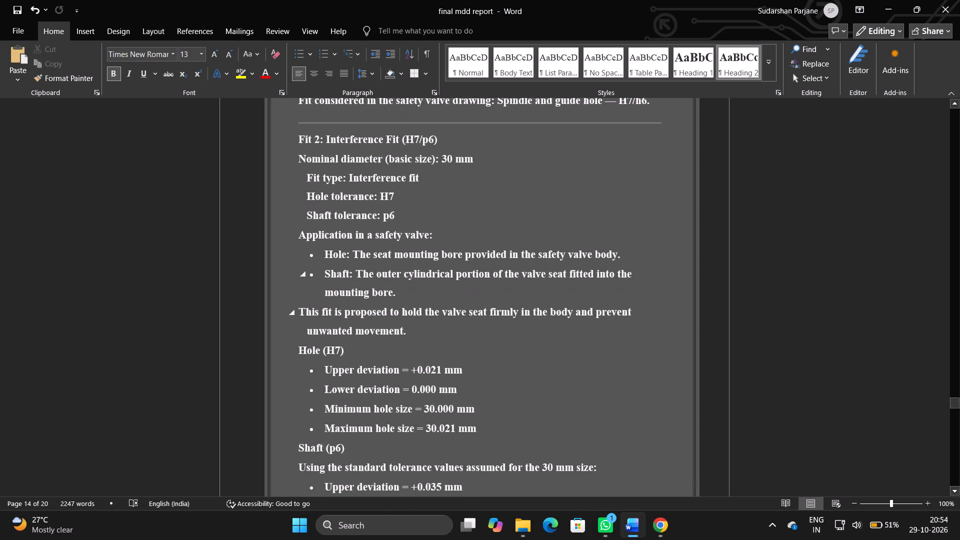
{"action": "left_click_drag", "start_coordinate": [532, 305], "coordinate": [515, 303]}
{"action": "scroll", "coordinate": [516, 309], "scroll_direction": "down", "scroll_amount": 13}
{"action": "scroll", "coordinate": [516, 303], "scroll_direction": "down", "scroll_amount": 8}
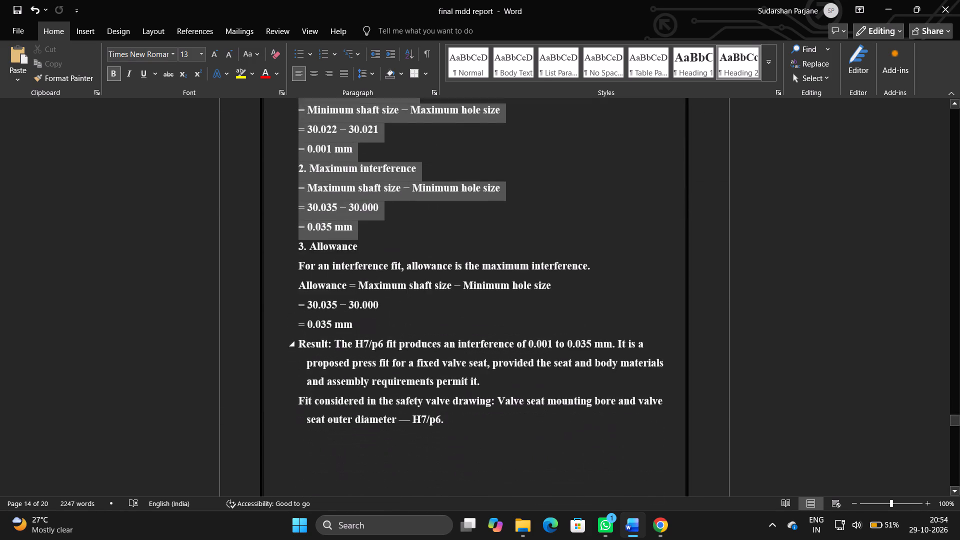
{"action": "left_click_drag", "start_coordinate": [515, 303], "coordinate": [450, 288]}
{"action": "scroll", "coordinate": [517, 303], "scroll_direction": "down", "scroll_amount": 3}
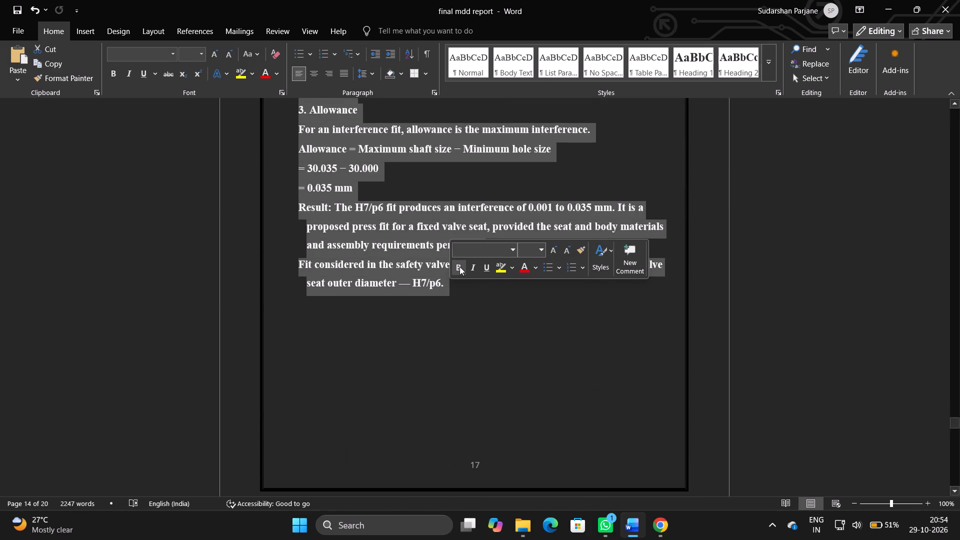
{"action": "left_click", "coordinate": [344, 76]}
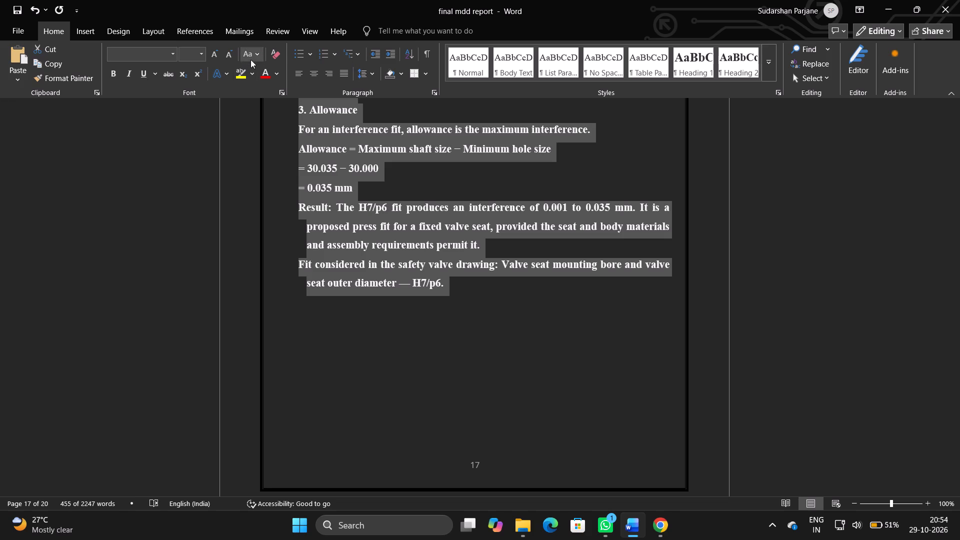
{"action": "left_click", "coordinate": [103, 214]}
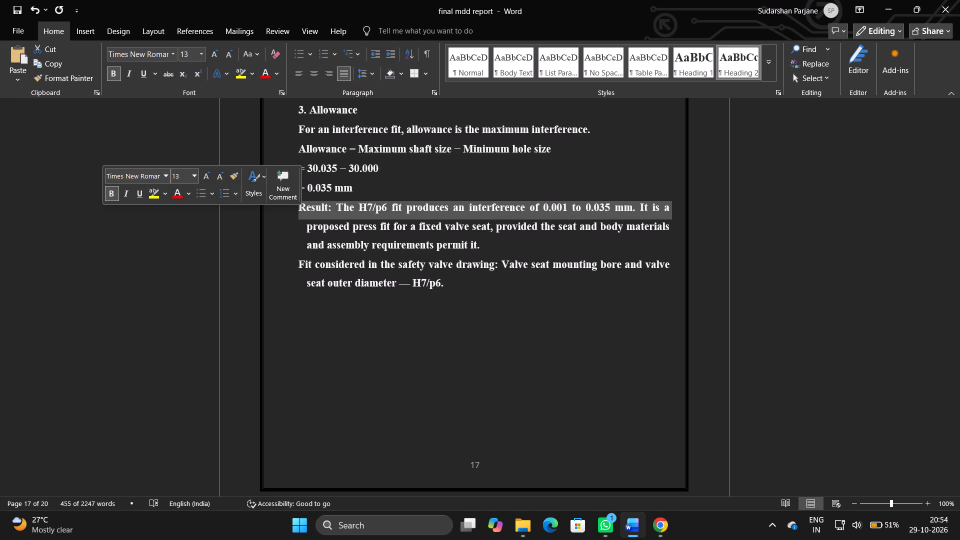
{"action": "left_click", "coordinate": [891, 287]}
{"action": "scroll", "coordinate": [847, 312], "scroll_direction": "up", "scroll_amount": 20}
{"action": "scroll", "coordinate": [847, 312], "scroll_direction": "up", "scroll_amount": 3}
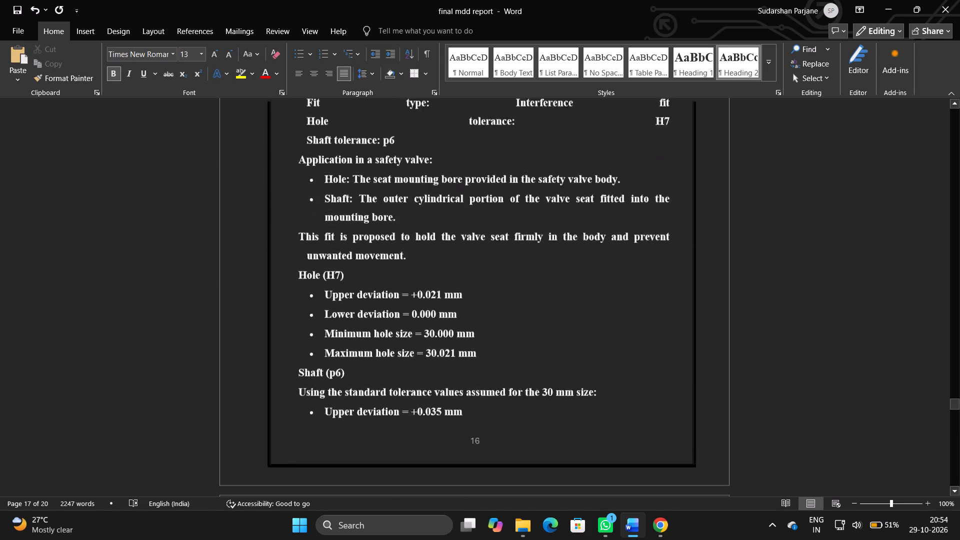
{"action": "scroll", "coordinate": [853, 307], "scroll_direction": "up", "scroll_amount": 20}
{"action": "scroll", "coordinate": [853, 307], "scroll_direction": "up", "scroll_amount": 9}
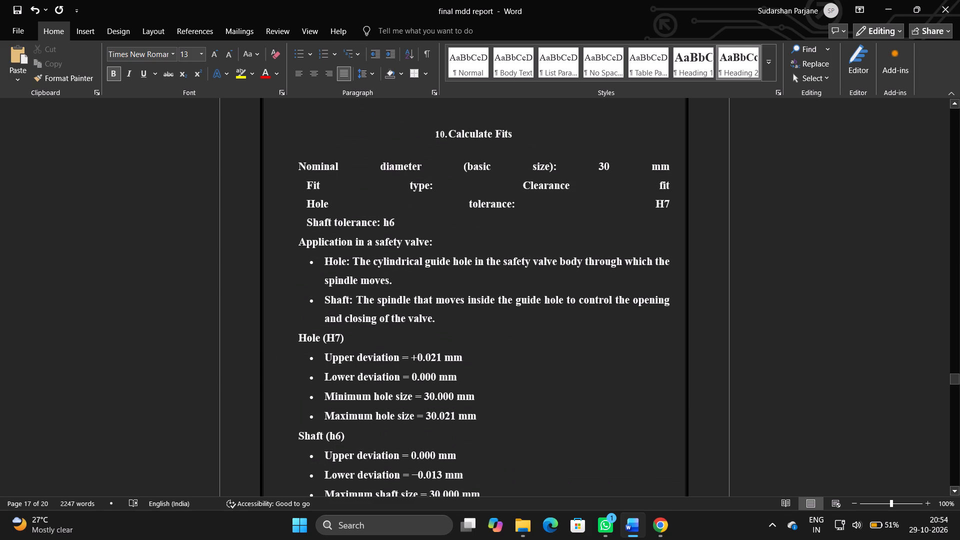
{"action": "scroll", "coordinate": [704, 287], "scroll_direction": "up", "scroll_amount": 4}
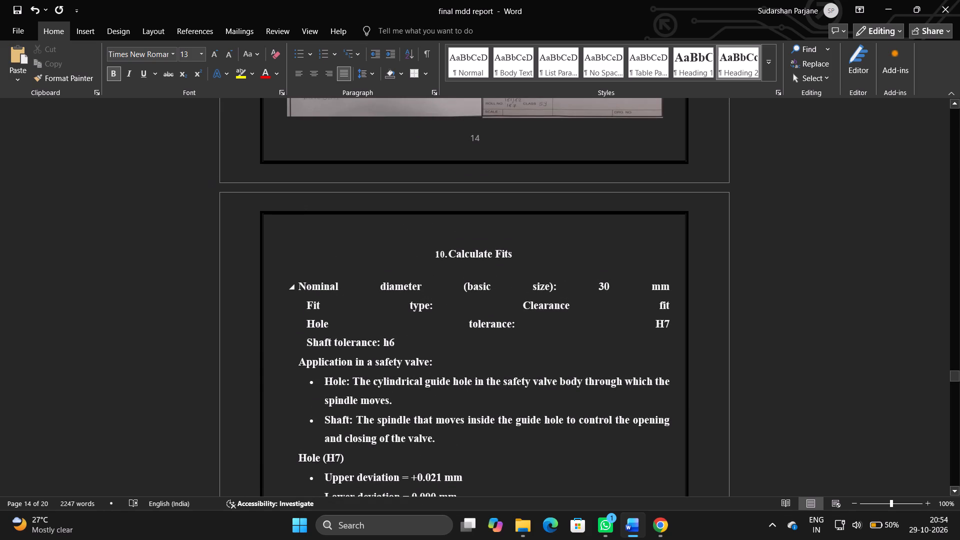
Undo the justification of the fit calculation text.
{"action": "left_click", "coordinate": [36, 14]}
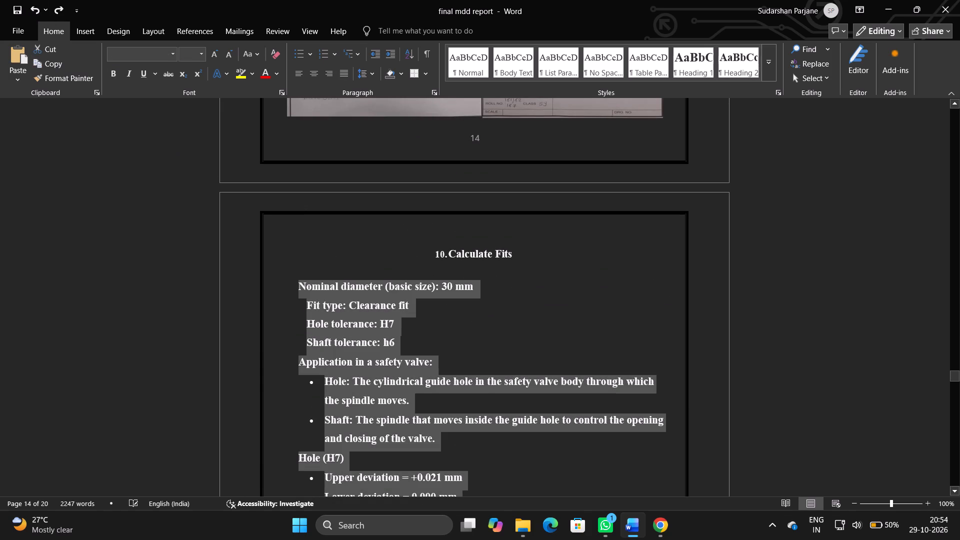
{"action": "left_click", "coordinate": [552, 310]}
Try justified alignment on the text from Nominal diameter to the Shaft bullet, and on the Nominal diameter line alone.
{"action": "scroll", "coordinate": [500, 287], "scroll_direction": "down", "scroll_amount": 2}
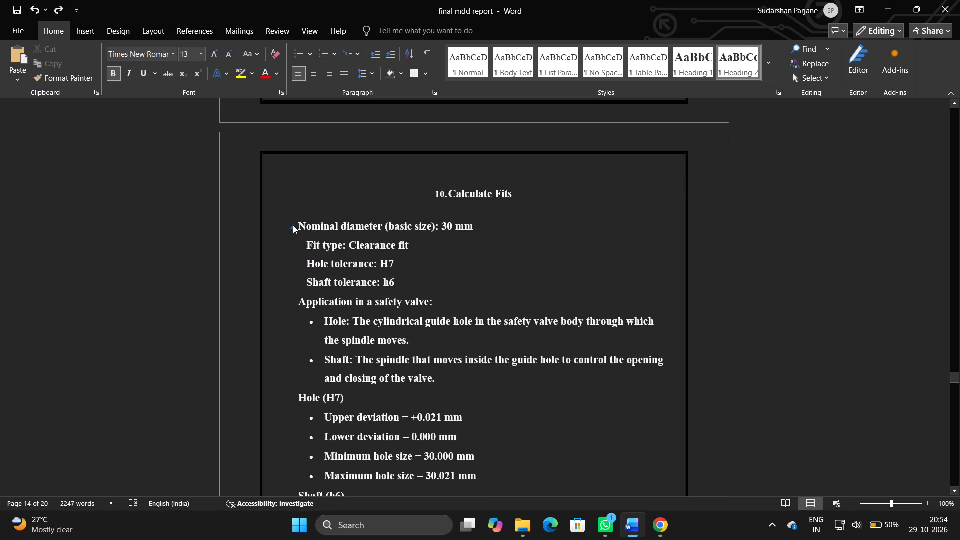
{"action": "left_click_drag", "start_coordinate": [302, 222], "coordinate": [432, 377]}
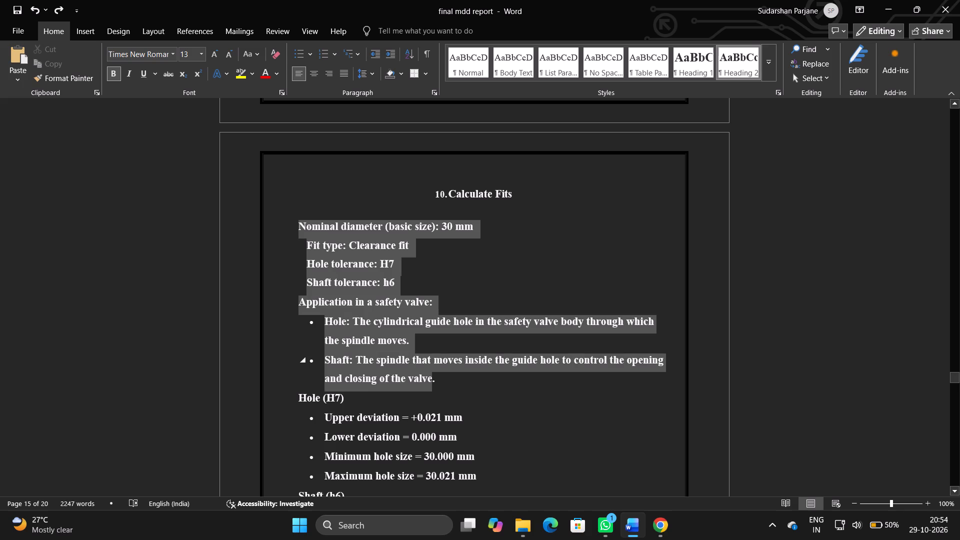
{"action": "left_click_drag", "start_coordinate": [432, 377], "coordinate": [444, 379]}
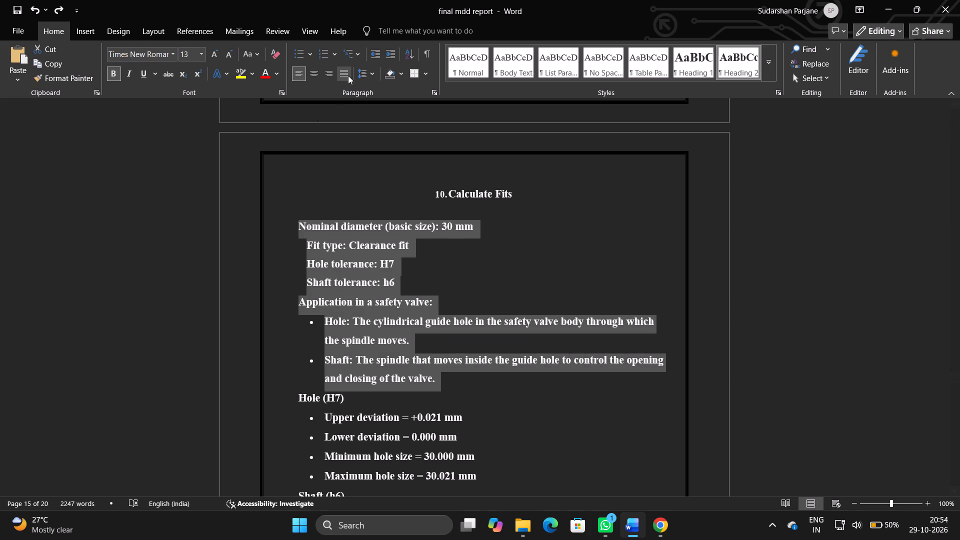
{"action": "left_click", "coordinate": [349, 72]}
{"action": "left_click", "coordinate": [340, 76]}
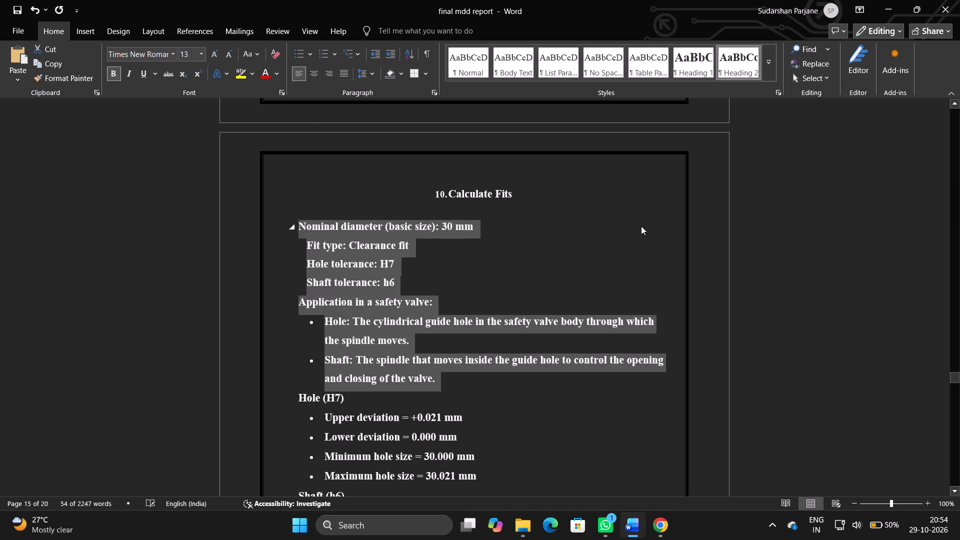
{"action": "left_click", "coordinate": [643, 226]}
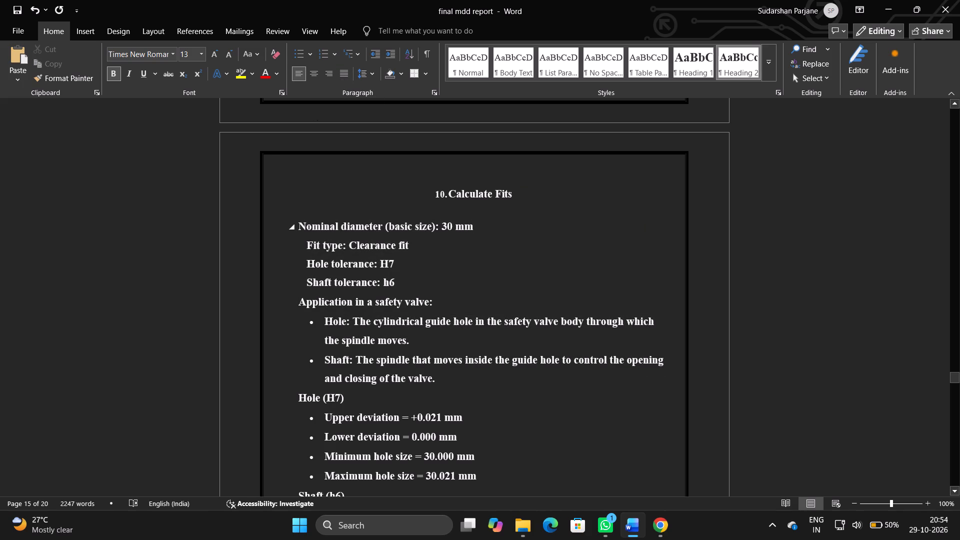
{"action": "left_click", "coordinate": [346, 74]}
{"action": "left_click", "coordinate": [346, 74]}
Remove bold and set font size 12 for the text from Nominal diameter to = 30.021 − 29.987.
{"action": "left_click", "coordinate": [306, 227]}
{"action": "left_click_drag", "start_coordinate": [309, 223], "coordinate": [336, 258]}
{"action": "left_click", "coordinate": [294, 211]}
{"action": "left_click_drag", "start_coordinate": [297, 221], "coordinate": [375, 316]}
{"action": "scroll", "coordinate": [327, 241], "scroll_direction": "down", "scroll_amount": 10}
{"action": "scroll", "coordinate": [367, 312], "scroll_direction": "down", "scroll_amount": 4}
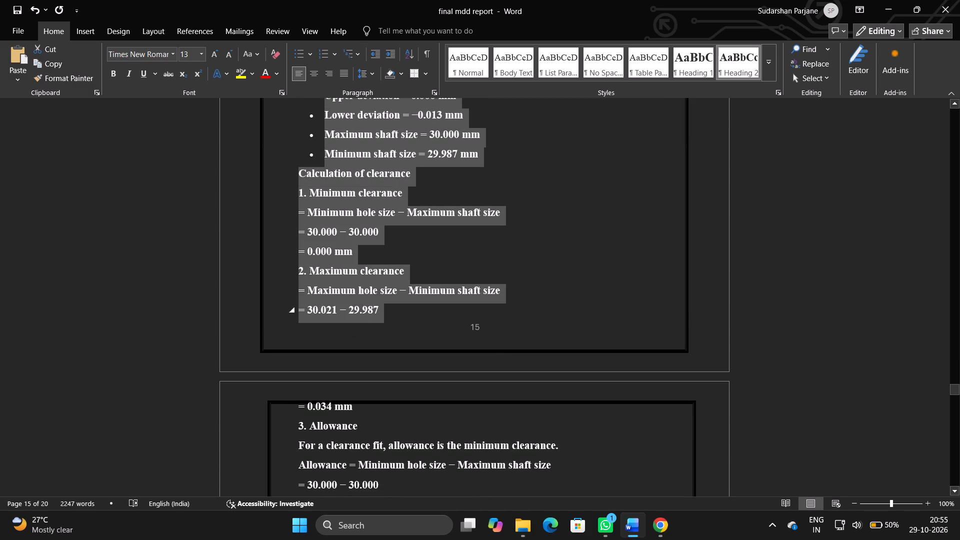
{"action": "left_click_drag", "start_coordinate": [375, 316], "coordinate": [379, 311]}
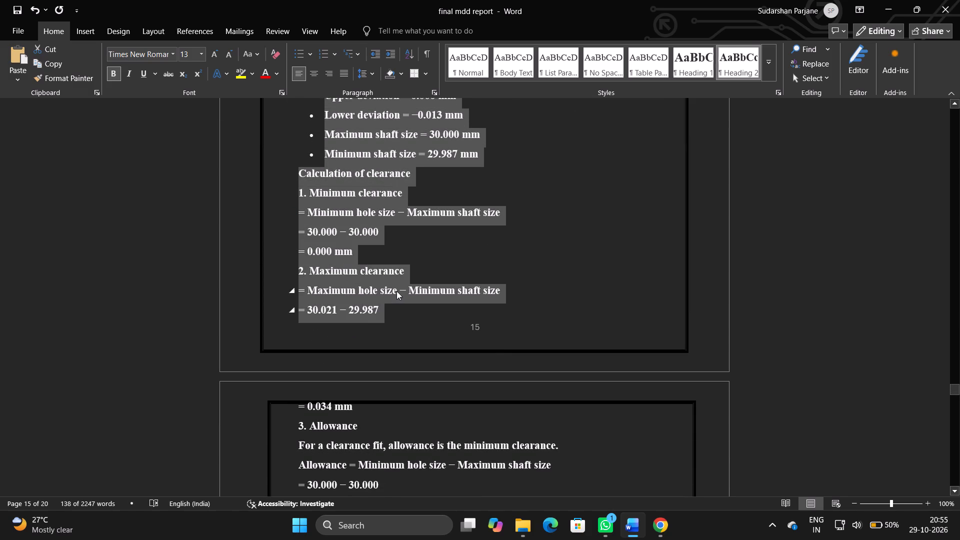
{"action": "left_click", "coordinate": [114, 71]}
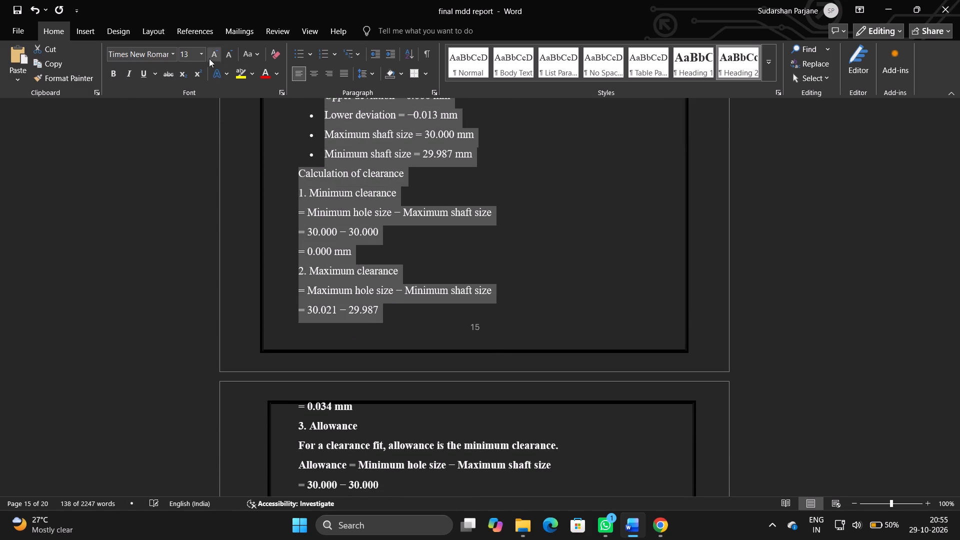
{"action": "left_click", "coordinate": [200, 55]}
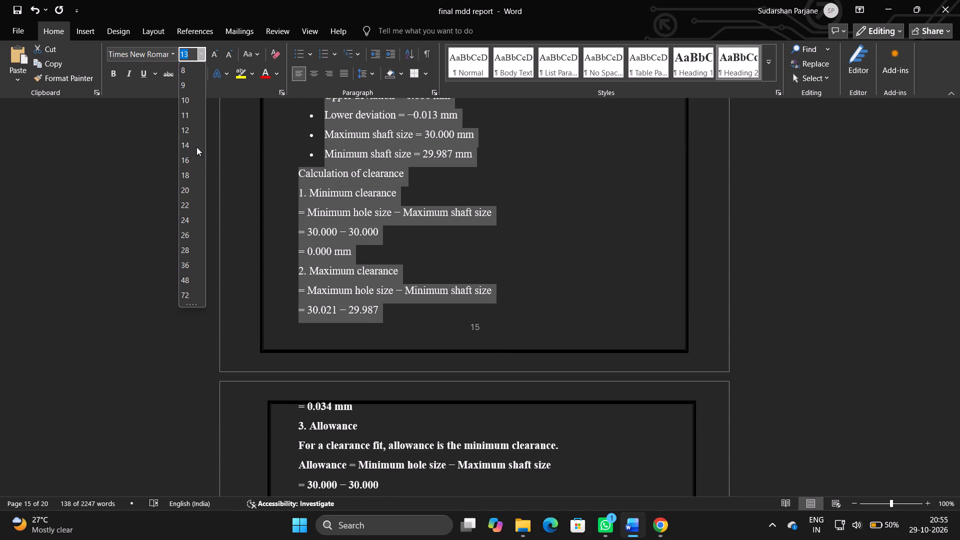
{"action": "left_click", "coordinate": [190, 132]}
{"action": "left_click", "coordinate": [856, 226]}
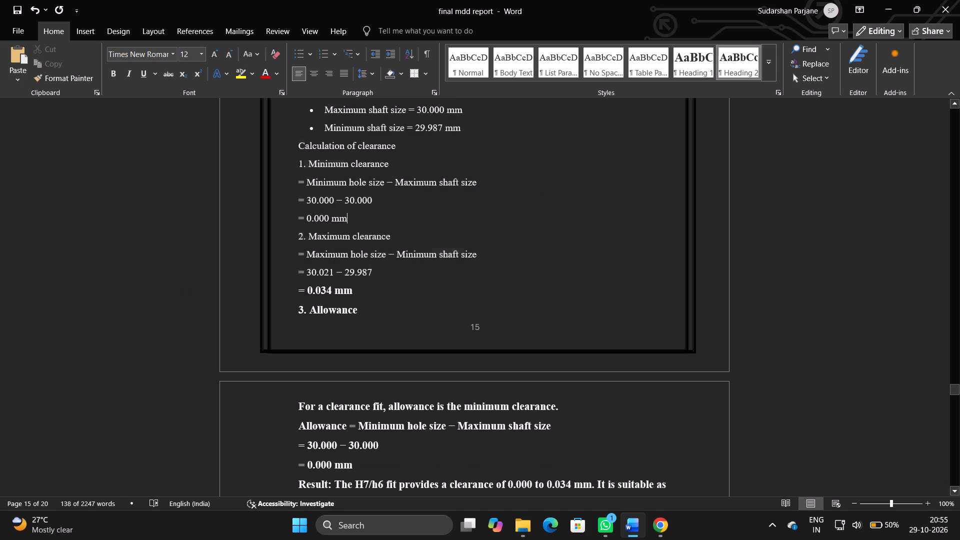
Review the clearance fit text and the frames from the 10. Calculate Fits heading to the start of page 16.
{"action": "scroll", "coordinate": [827, 282], "scroll_direction": "up", "scroll_amount": 13}
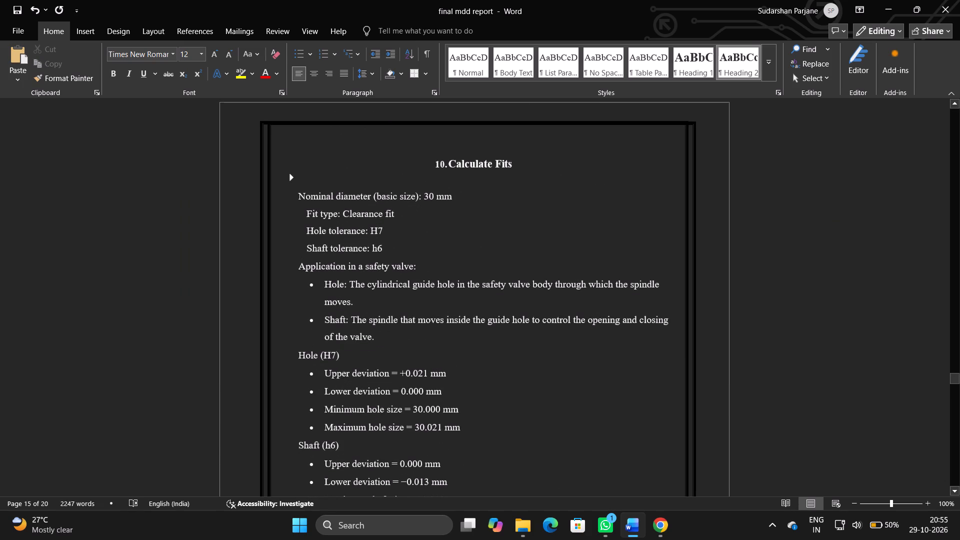
{"action": "scroll", "coordinate": [830, 278], "scroll_direction": "down", "scroll_amount": 4}
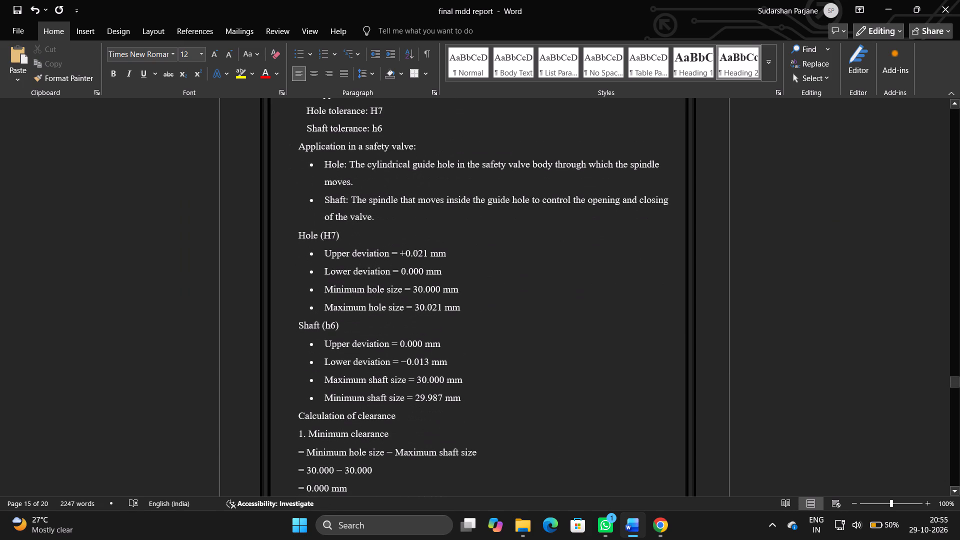
{"action": "scroll", "coordinate": [830, 280], "scroll_direction": "down", "scroll_amount": 4}
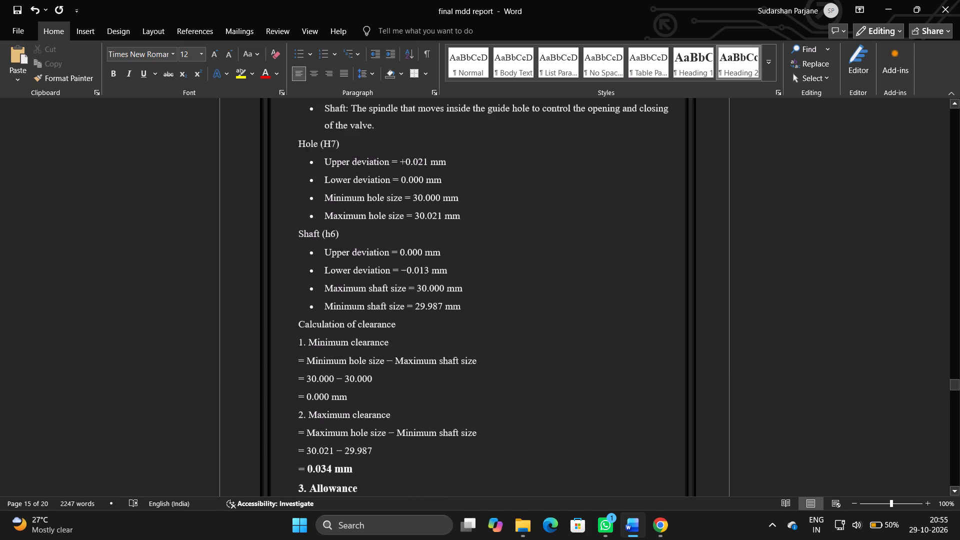
{"action": "scroll", "coordinate": [829, 281], "scroll_direction": "down", "scroll_amount": 3}
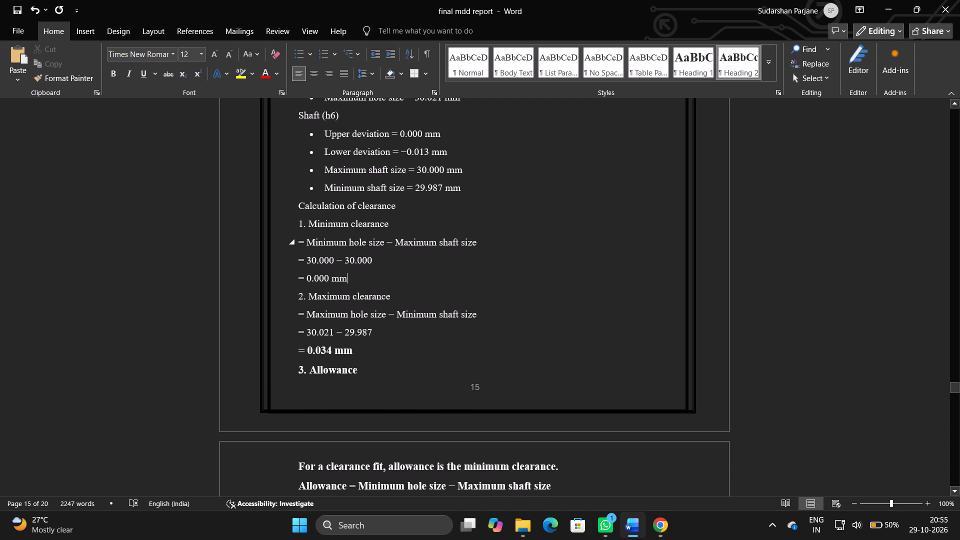
{"action": "scroll", "coordinate": [357, 322], "scroll_direction": "down", "scroll_amount": 1}
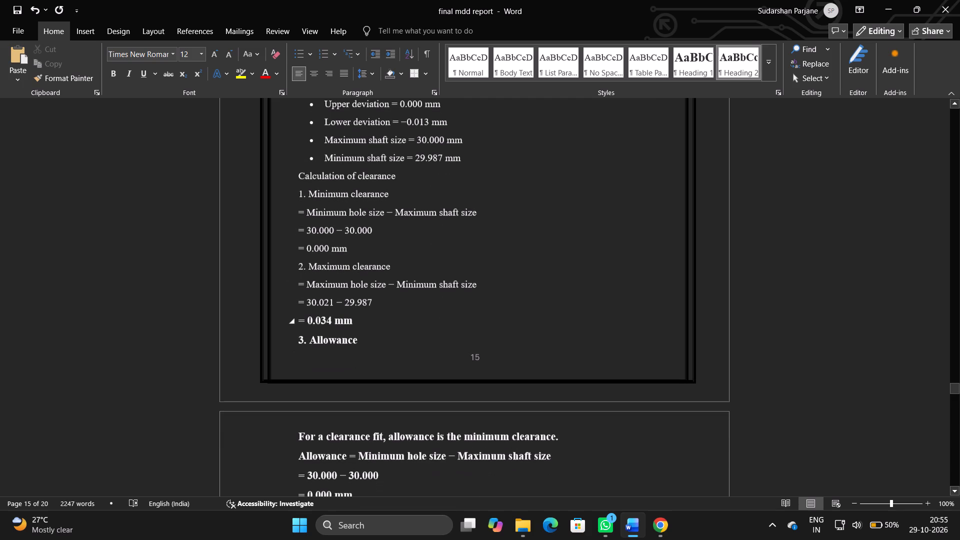
{"action": "scroll", "coordinate": [314, 310], "scroll_direction": "down", "scroll_amount": 4}
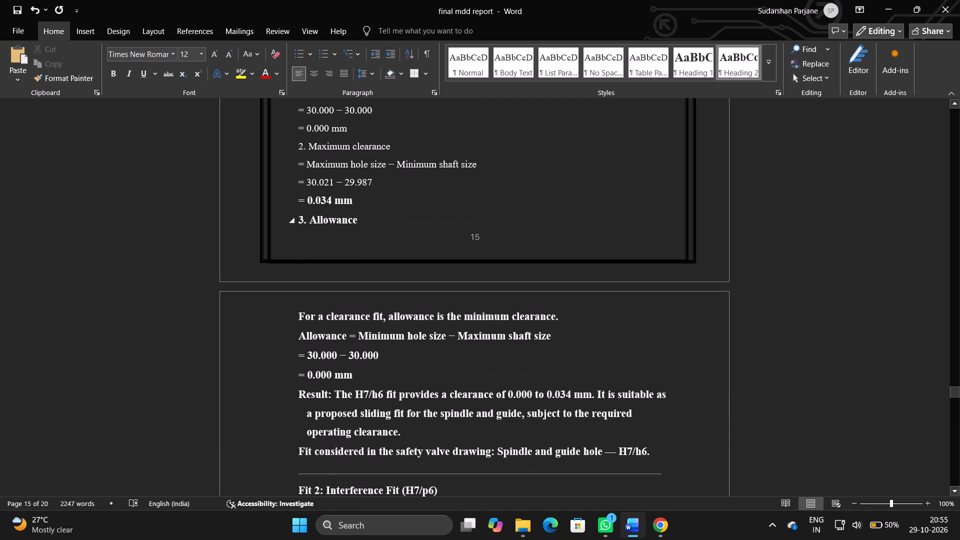
Remove bold from the 3. Allowance line of the clearance fit and set its font size to 12.
{"action": "left_click_drag", "start_coordinate": [299, 220], "coordinate": [368, 225]}
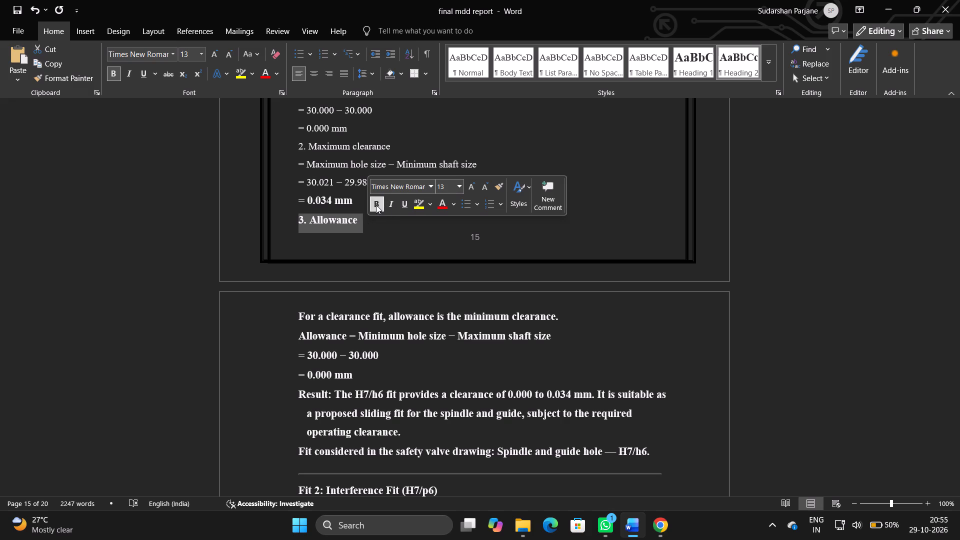
{"action": "left_click", "coordinate": [376, 205]}
{"action": "left_click", "coordinate": [458, 187]}
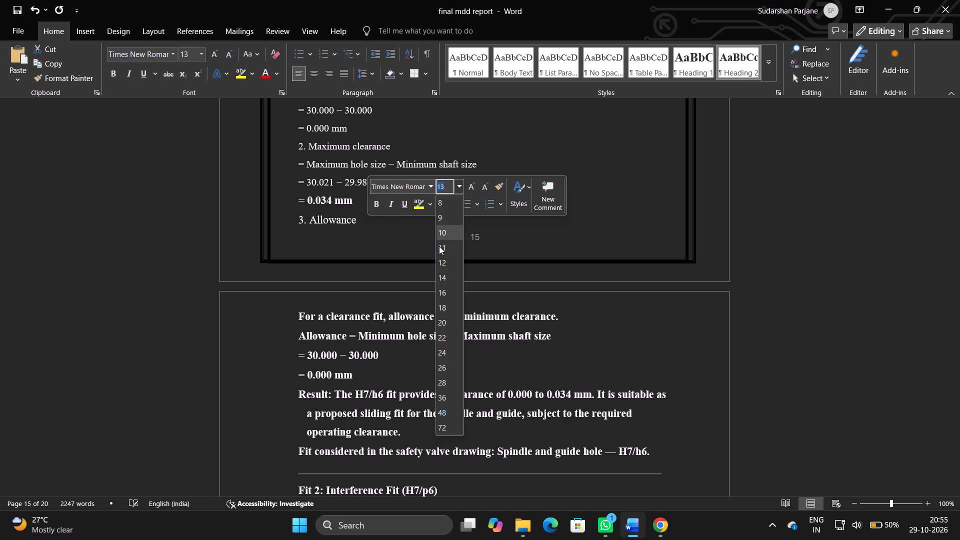
{"action": "left_click", "coordinate": [442, 260]}
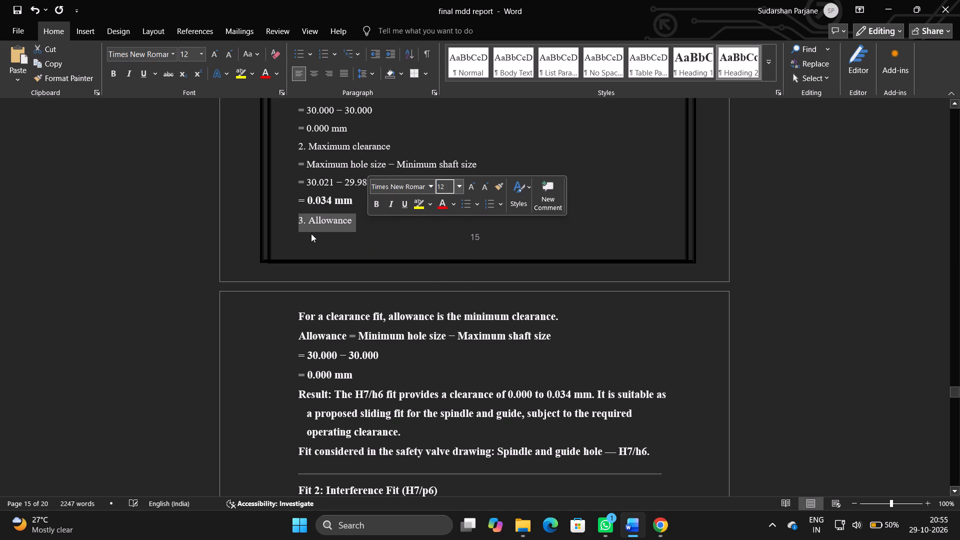
Insert a line break before 3. Allowance at the foot of page 15 to push it onto page 16.
{"action": "left_click", "coordinate": [311, 233]}
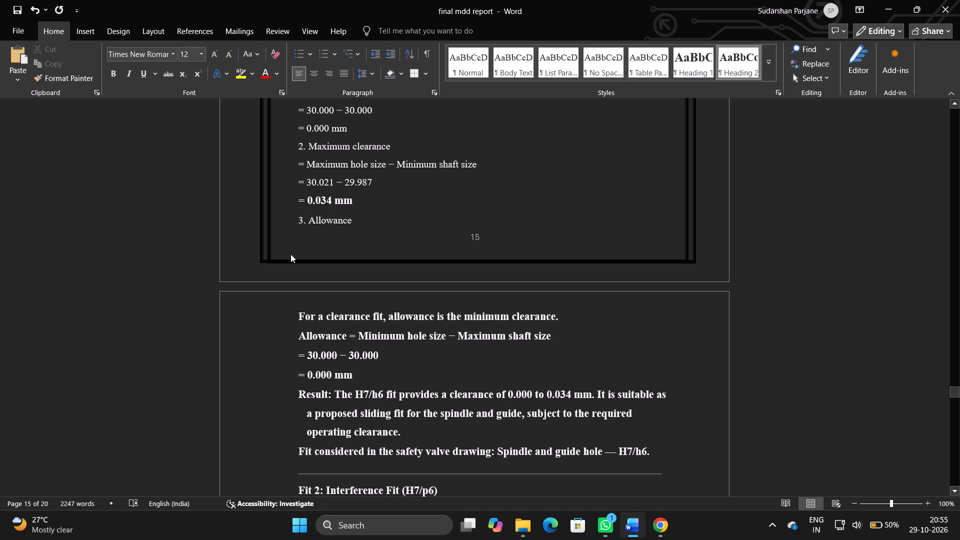
{"action": "key", "text": "Left"}
{"action": "key", "text": "Left"}
{"action": "key", "text": "Left"}
{"action": "key", "text": "Return"}
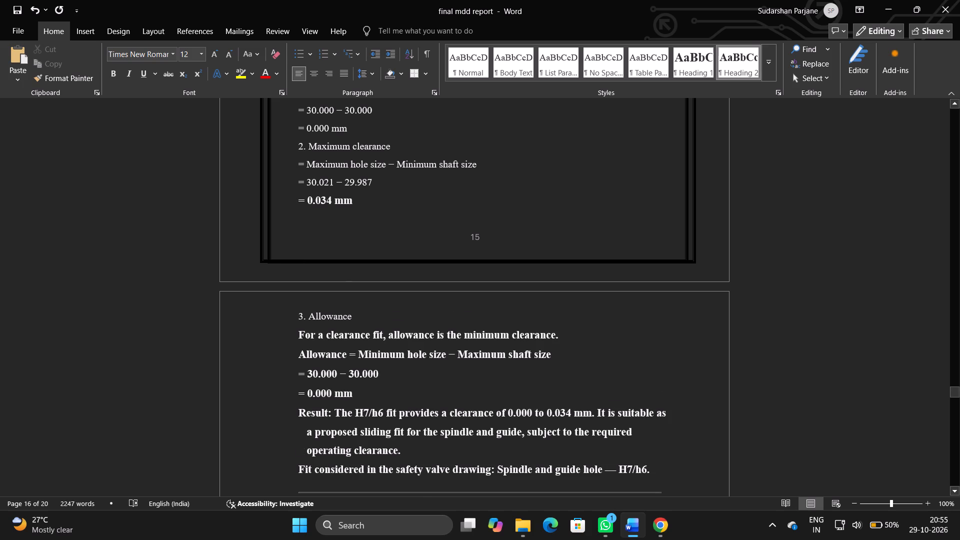
Delete the extra border frame overlapping page 15's own frame and return to the 10. Calculate Fits heading.
{"action": "left_click", "coordinate": [342, 263]}
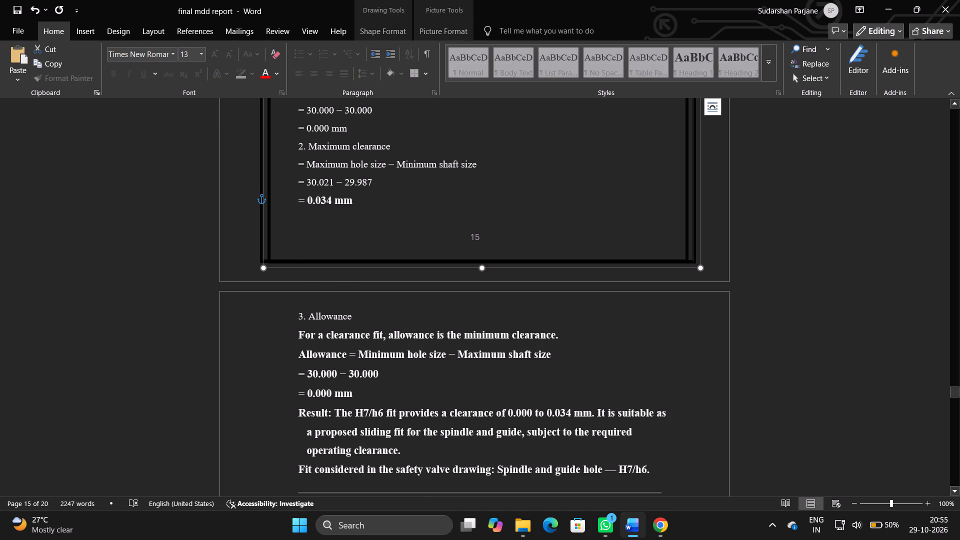
{"action": "key", "text": "BackSpace"}
{"action": "scroll", "coordinate": [361, 262], "scroll_direction": "up", "scroll_amount": 18}
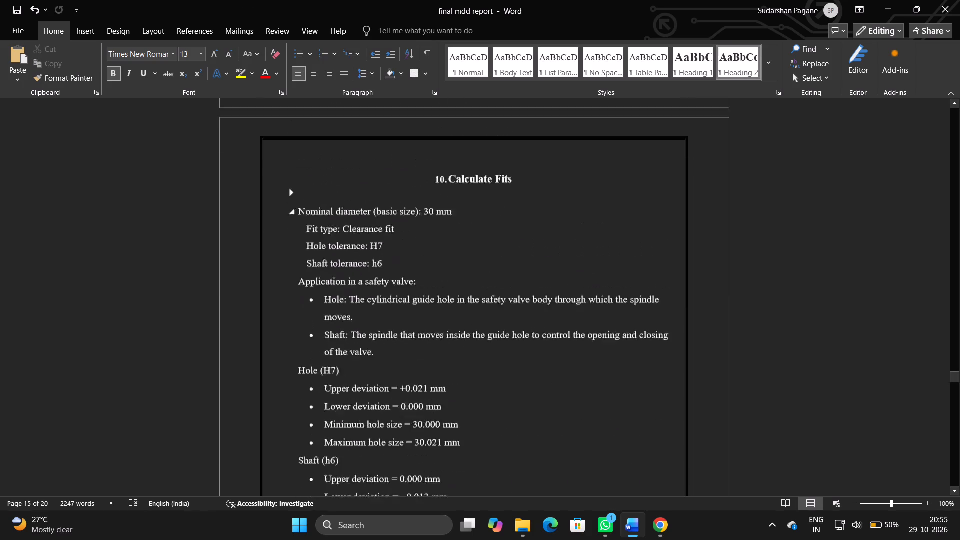
Reposition page 15's border frame so it is centred horizontally and aligned with the top margin above 10. Calculate Fits.
{"action": "scroll", "coordinate": [365, 265], "scroll_direction": "up", "scroll_amount": 1}
{"action": "left_click", "coordinate": [522, 214]}
{"action": "left_click_drag", "start_coordinate": [522, 215], "coordinate": [512, 215]}
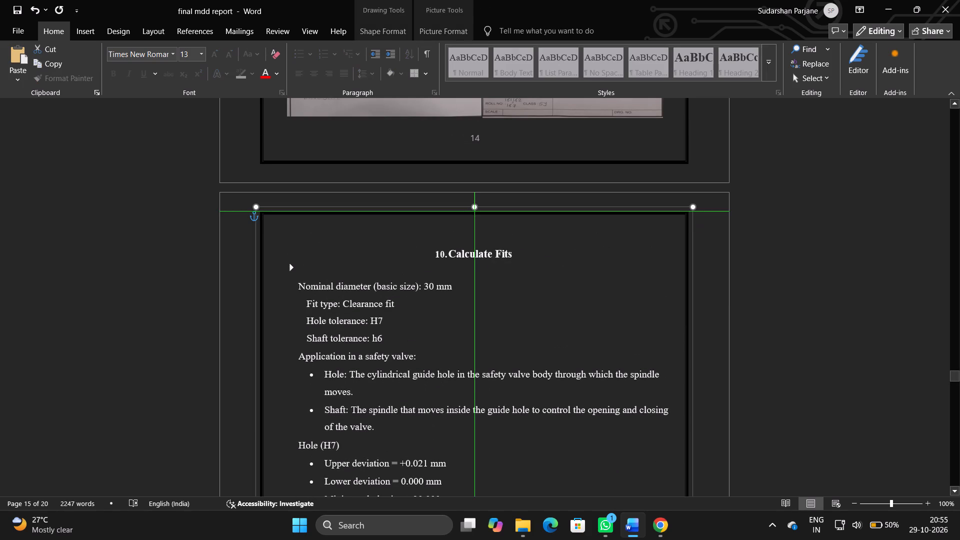
{"action": "left_click_drag", "start_coordinate": [512, 215], "coordinate": [527, 212]}
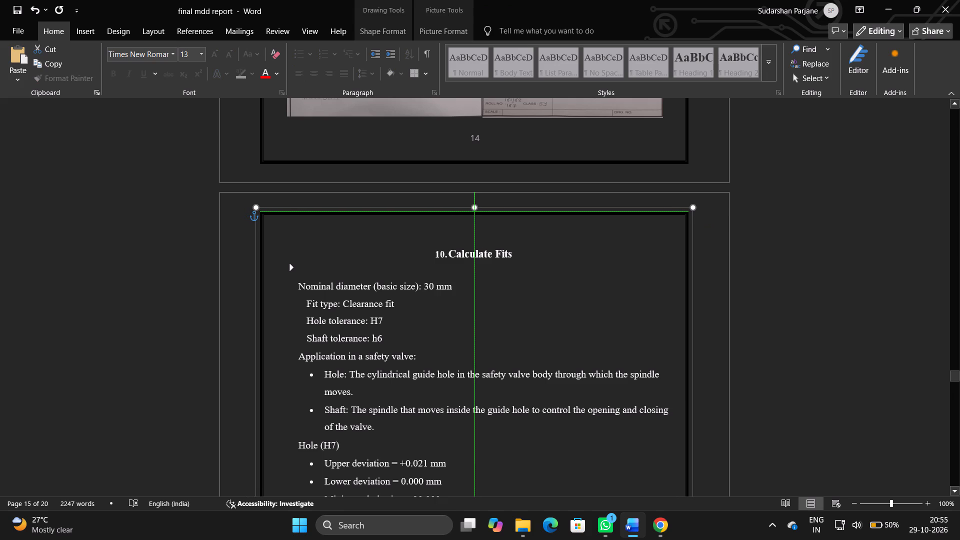
{"action": "left_click_drag", "start_coordinate": [527, 212], "coordinate": [528, 213]}
{"action": "left_click", "coordinate": [841, 253]}
Remove bold and set font size 12 from "For a clearance fit, allowance is the minimum clearance" through the p6 shaft's Lower deviation line.
{"action": "scroll", "coordinate": [838, 250], "scroll_direction": "down", "scroll_amount": 13}
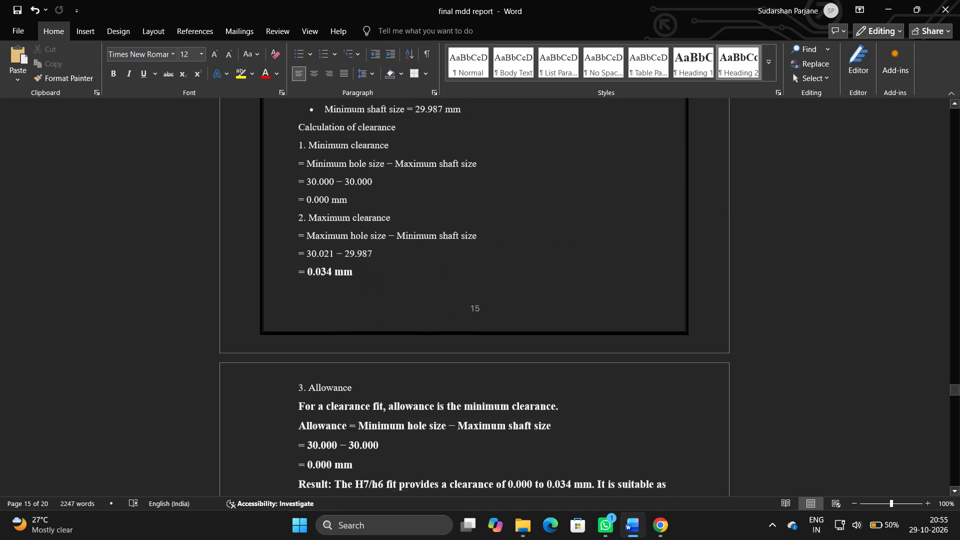
{"action": "scroll", "coordinate": [837, 251], "scroll_direction": "down", "scroll_amount": 8}
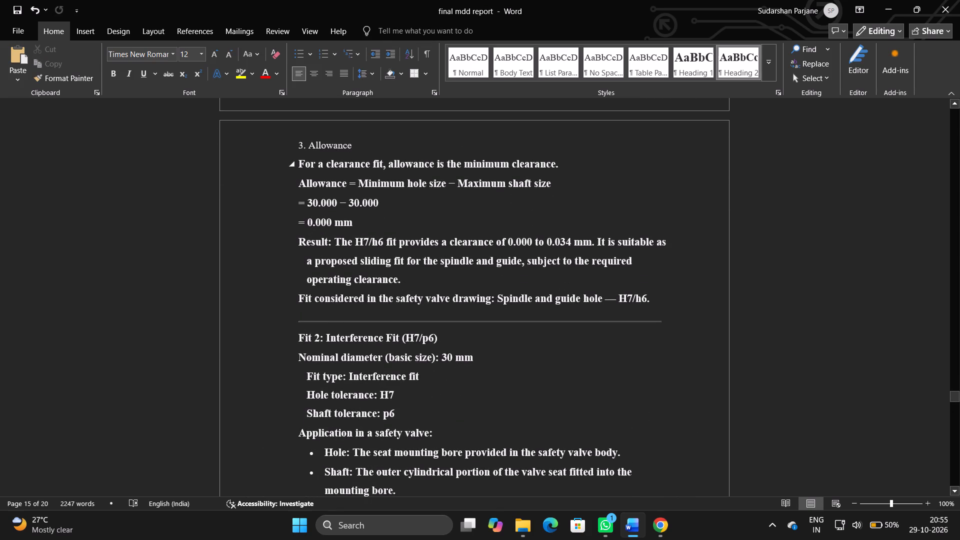
{"action": "left_click_drag", "start_coordinate": [297, 163], "coordinate": [394, 294]}
{"action": "scroll", "coordinate": [384, 286], "scroll_direction": "down", "scroll_amount": 8}
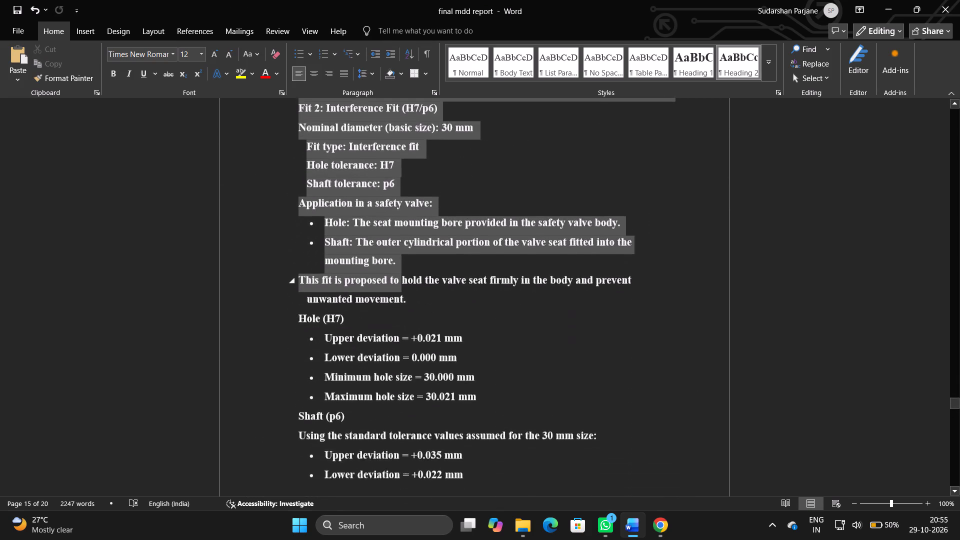
{"action": "left_click_drag", "start_coordinate": [394, 294], "coordinate": [462, 317]}
{"action": "scroll", "coordinate": [394, 287], "scroll_direction": "down", "scroll_amount": 5}
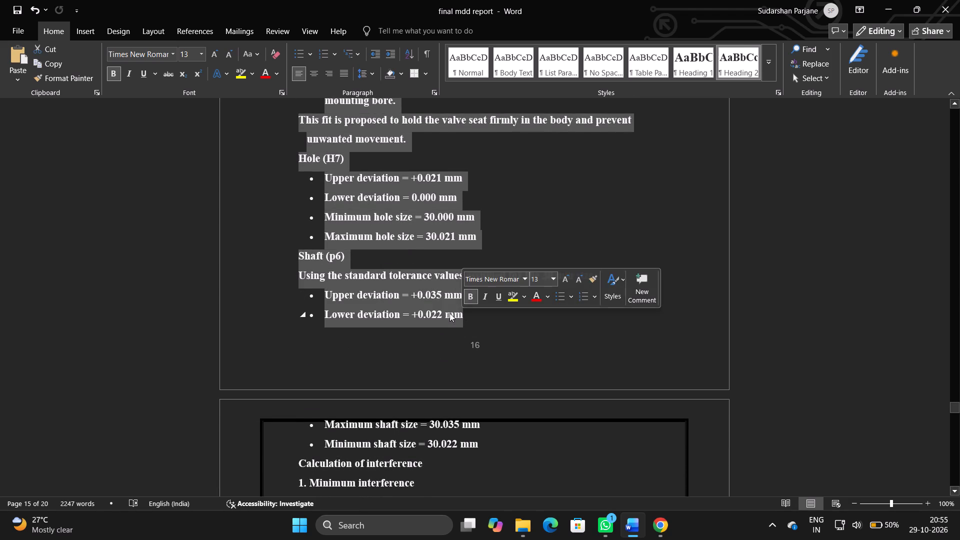
{"action": "left_click", "coordinate": [469, 295]}
{"action": "left_click", "coordinate": [547, 280]}
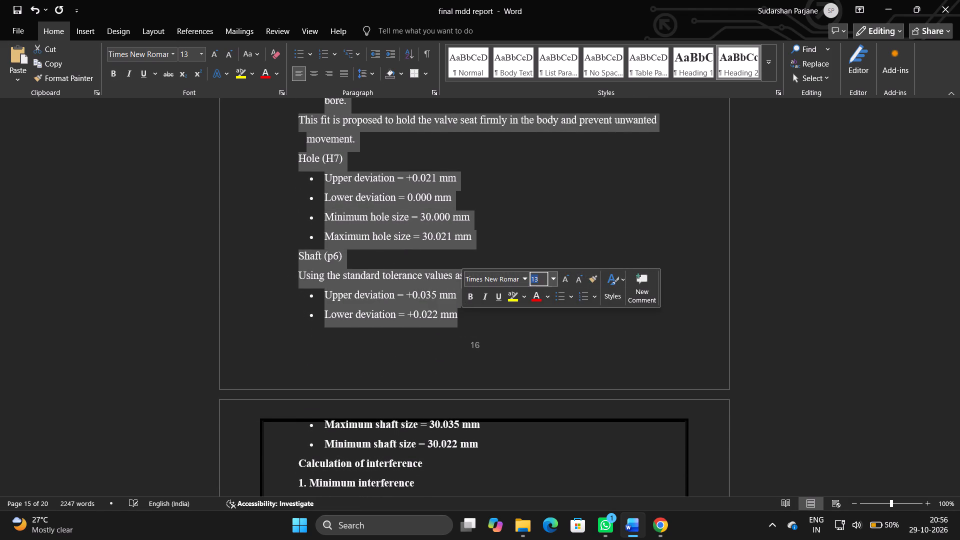
{"action": "left_click", "coordinate": [553, 281]}
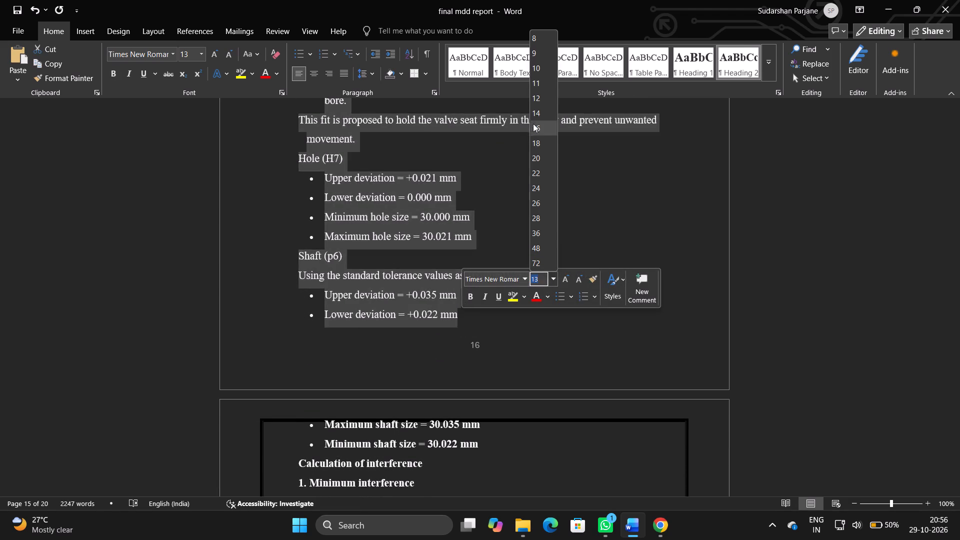
{"action": "left_click", "coordinate": [542, 101]}
{"action": "left_click", "coordinate": [846, 272]}
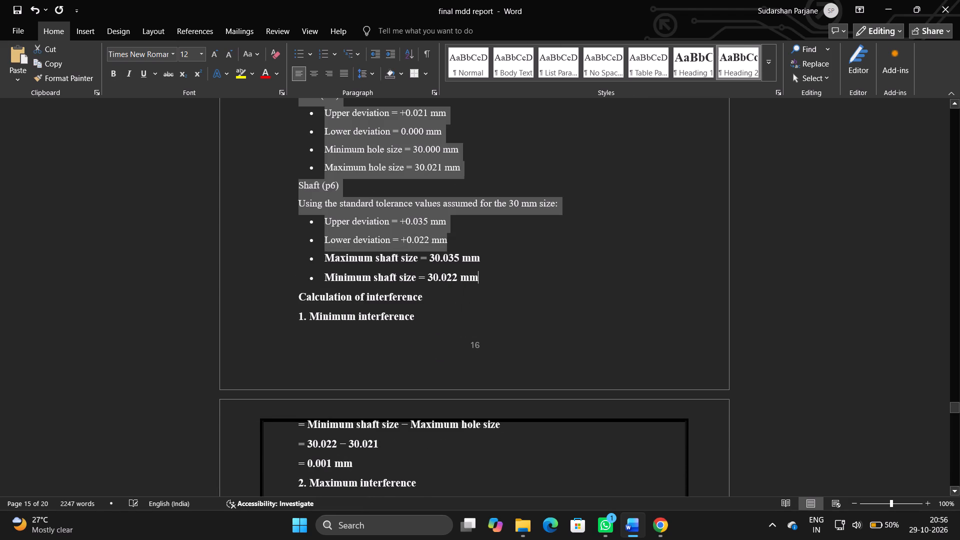
Remove bold and set font size 12 from the p6 shaft's Maximum shaft size line to the end of the interference fit text.
{"action": "left_click_drag", "start_coordinate": [306, 258], "coordinate": [324, 257]}
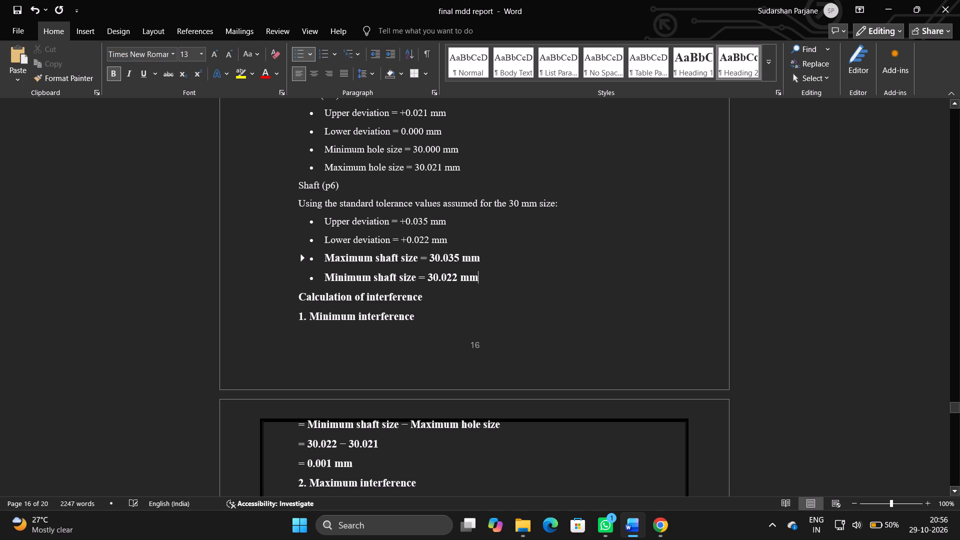
{"action": "left_click_drag", "start_coordinate": [324, 257], "coordinate": [324, 258]}
{"action": "left_click_drag", "start_coordinate": [316, 256], "coordinate": [356, 285]}
{"action": "scroll", "coordinate": [338, 273], "scroll_direction": "down", "scroll_amount": 9}
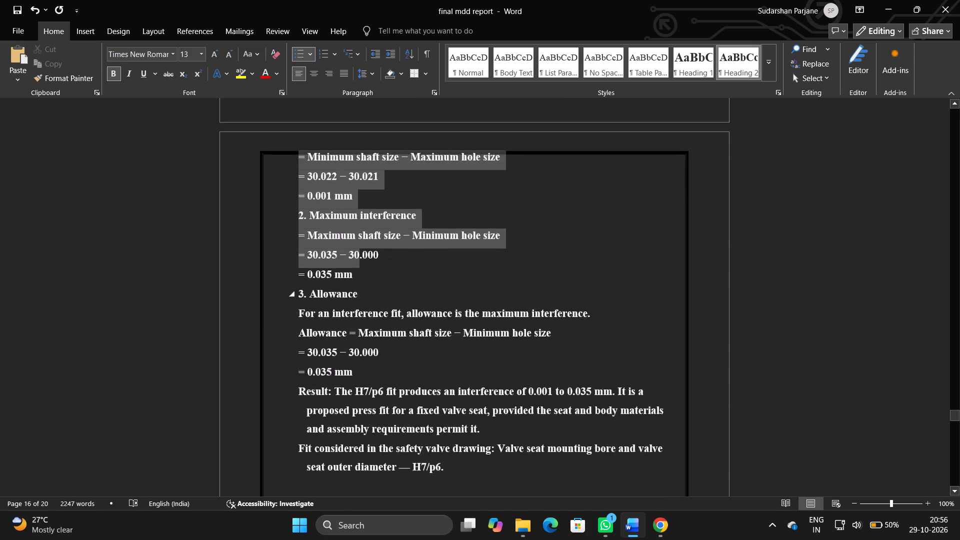
{"action": "left_click_drag", "start_coordinate": [356, 285], "coordinate": [479, 287]}
{"action": "scroll", "coordinate": [356, 285], "scroll_direction": "down", "scroll_amount": 6}
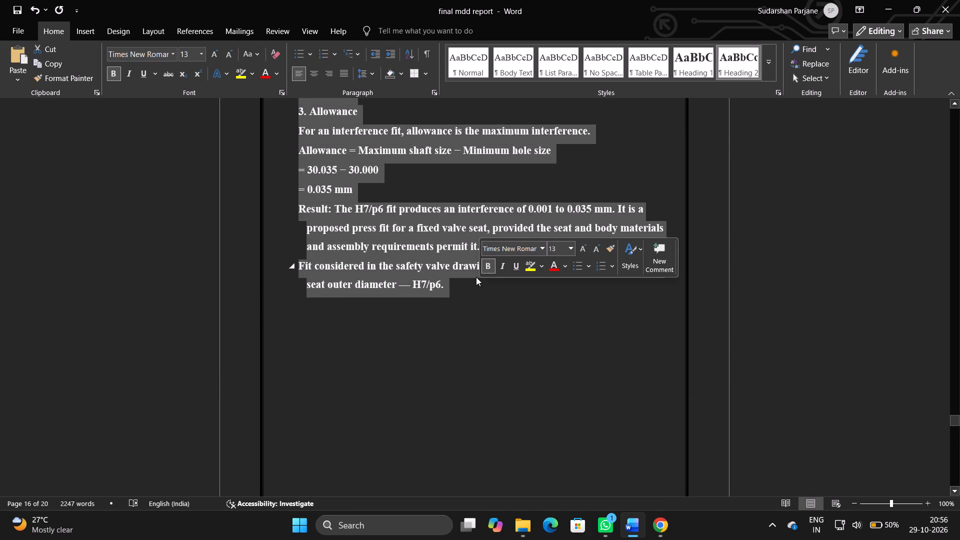
{"action": "left_click", "coordinate": [485, 265]}
{"action": "left_click", "coordinate": [563, 248]}
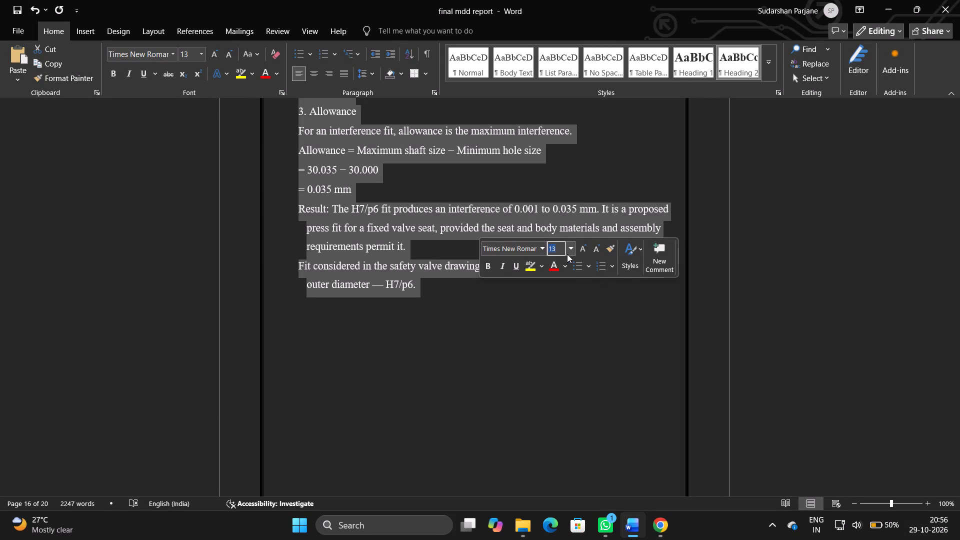
{"action": "left_click", "coordinate": [569, 251]}
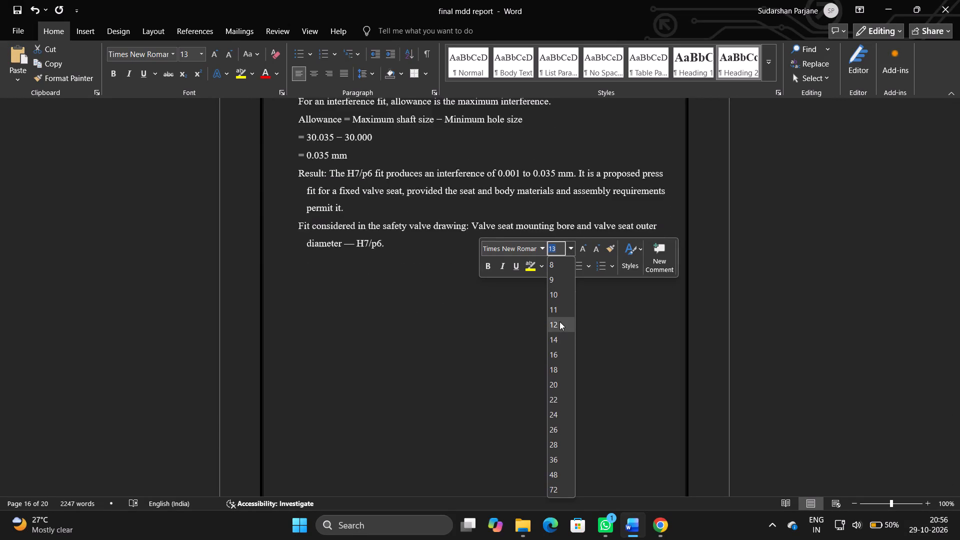
{"action": "left_click", "coordinate": [559, 321]}
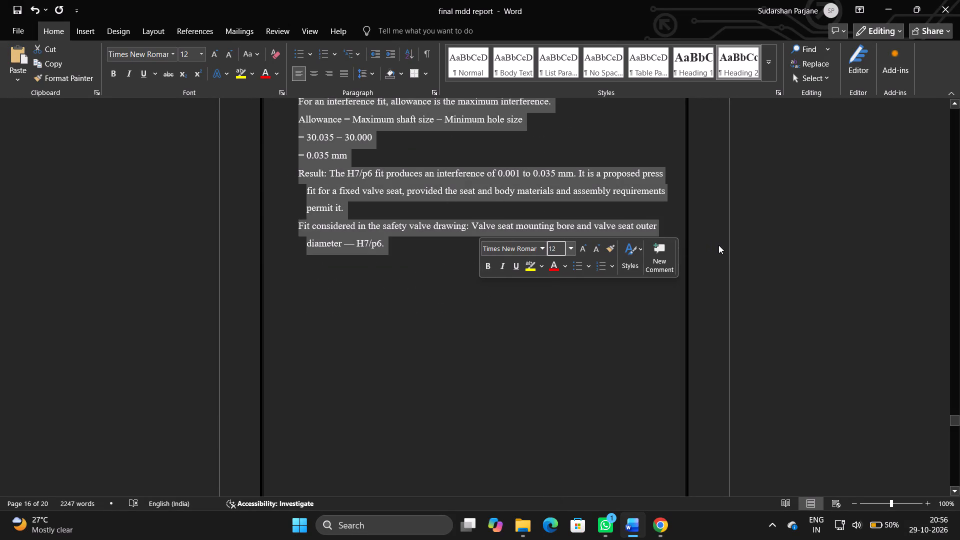
{"action": "left_click", "coordinate": [746, 251]}
Copy page 15's border frame and paste it at the clearance fit allowance text on page 16.
{"action": "scroll", "coordinate": [772, 297], "scroll_direction": "up", "scroll_amount": 20}
{"action": "scroll", "coordinate": [772, 297], "scroll_direction": "up", "scroll_amount": 8}
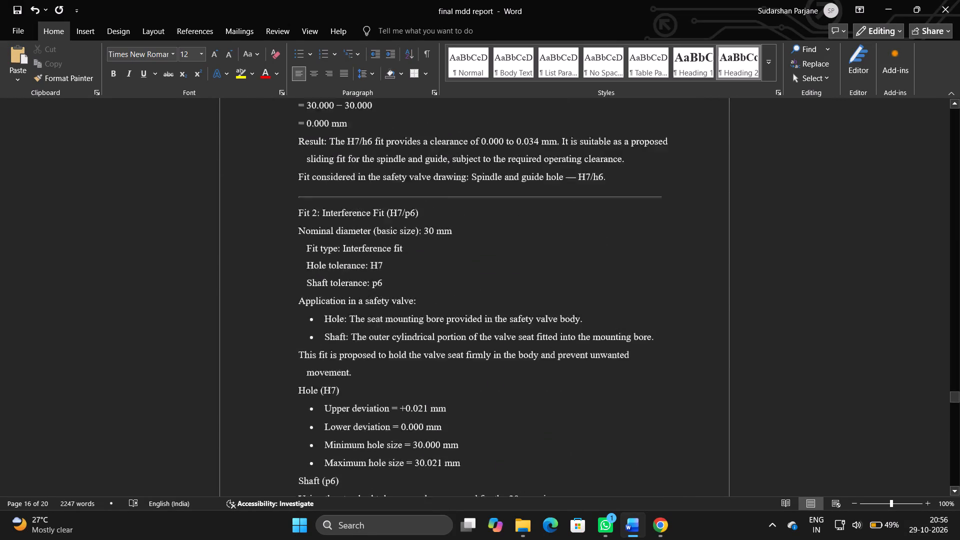
{"action": "scroll", "coordinate": [770, 258], "scroll_direction": "up", "scroll_amount": 8}
{"action": "left_click", "coordinate": [677, 330]}
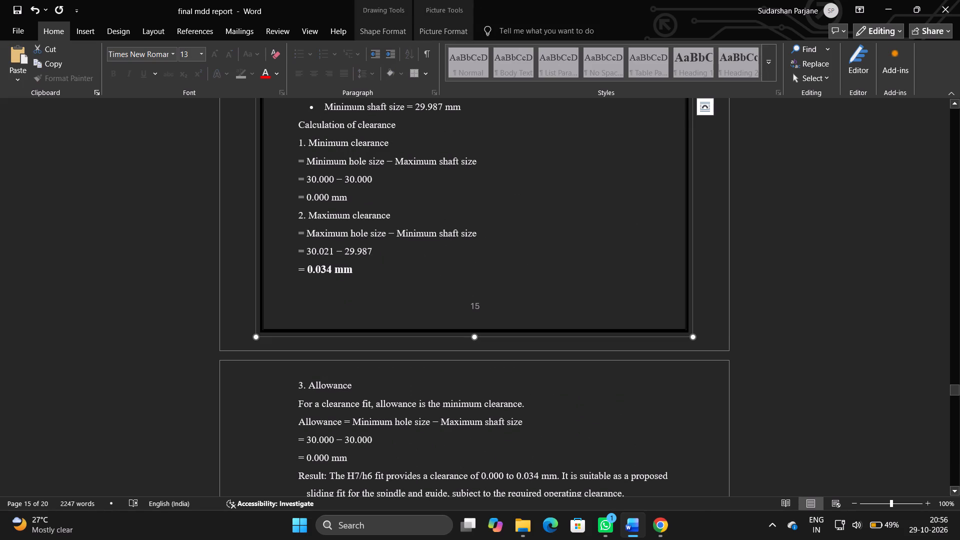
{"action": "key", "text": "ctrl+c"}
{"action": "scroll", "coordinate": [584, 345], "scroll_direction": "down", "scroll_amount": 5}
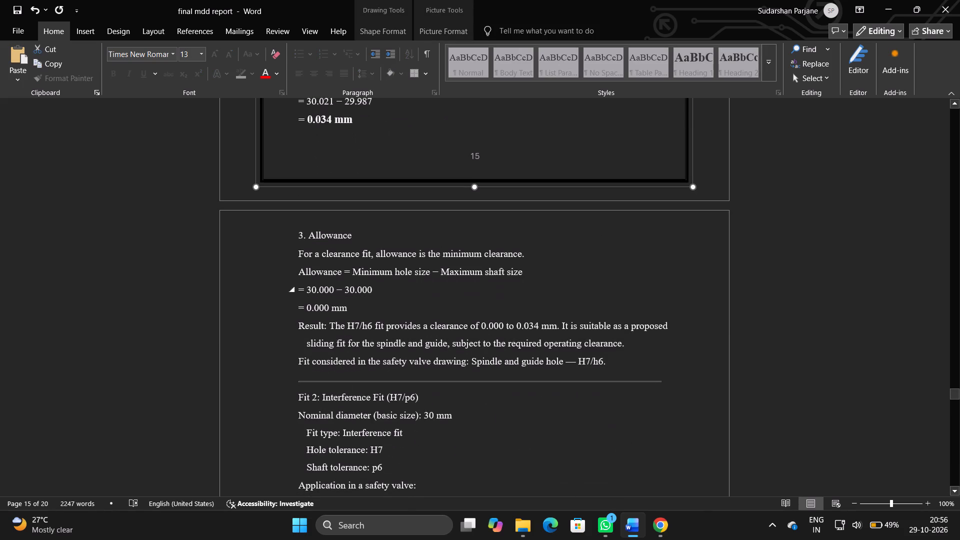
{"action": "left_click", "coordinate": [290, 233]}
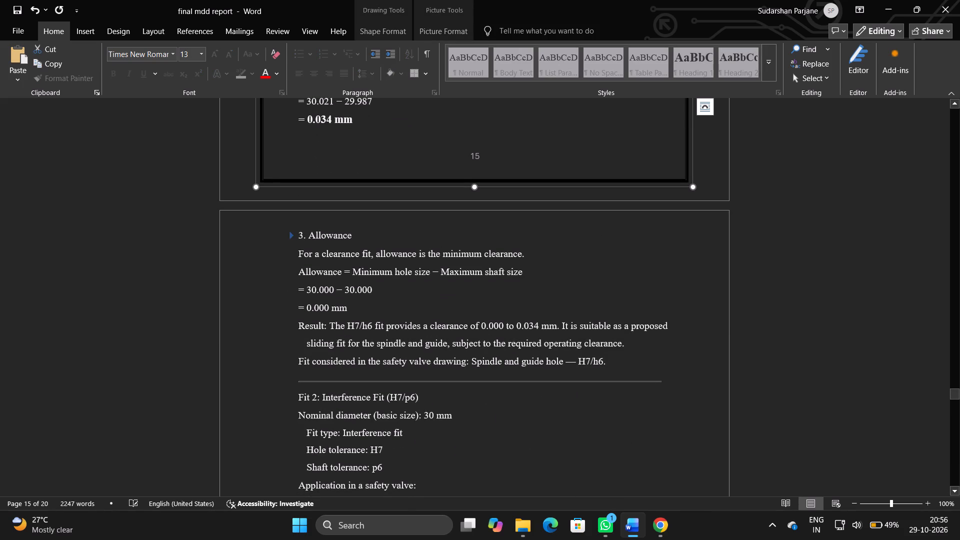
{"action": "left_click", "coordinate": [285, 243]}
{"action": "left_click", "coordinate": [291, 253]}
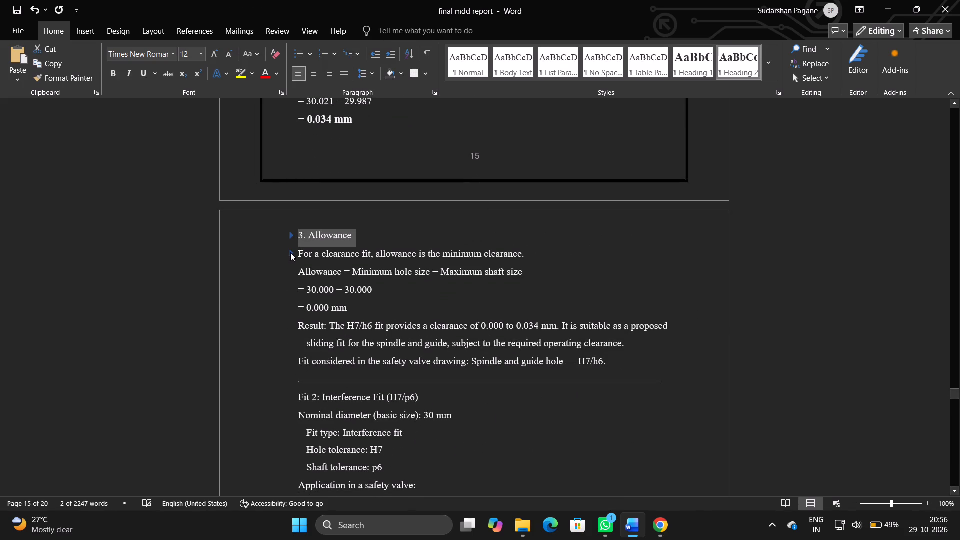
{"action": "left_click", "coordinate": [290, 253]}
{"action": "left_click", "coordinate": [302, 255]}
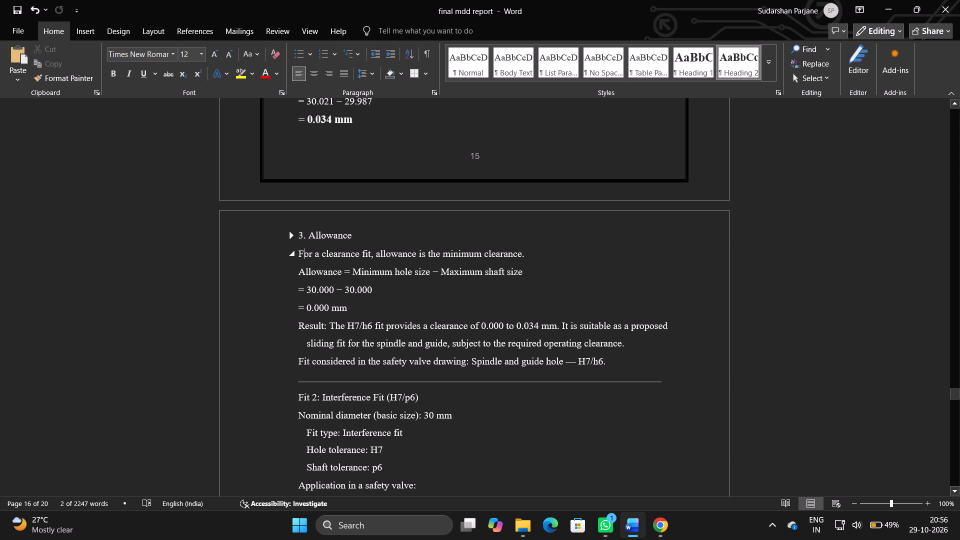
{"action": "key", "text": "Left"}
{"action": "key", "text": "ctrl+v"}
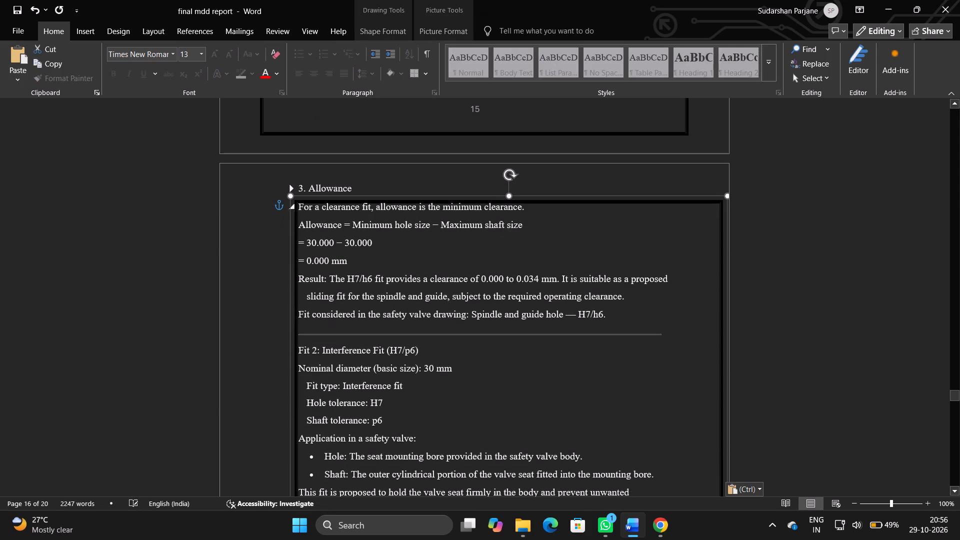
Move the pasted frame to enclose page 16's text, aligned with the page margins like the frame on page 15.
{"action": "left_click_drag", "start_coordinate": [558, 200], "coordinate": [561, 203]}
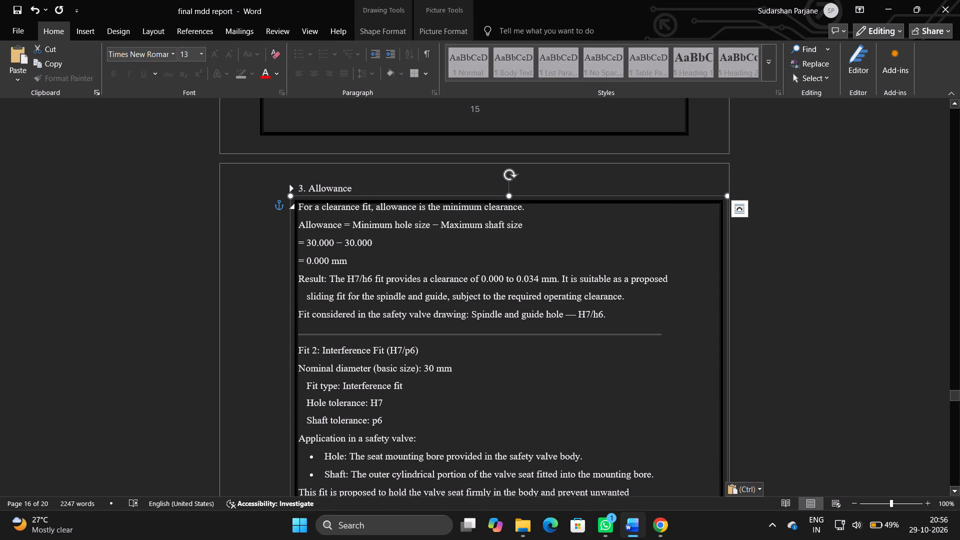
{"action": "left_click_drag", "start_coordinate": [561, 203], "coordinate": [525, 174]}
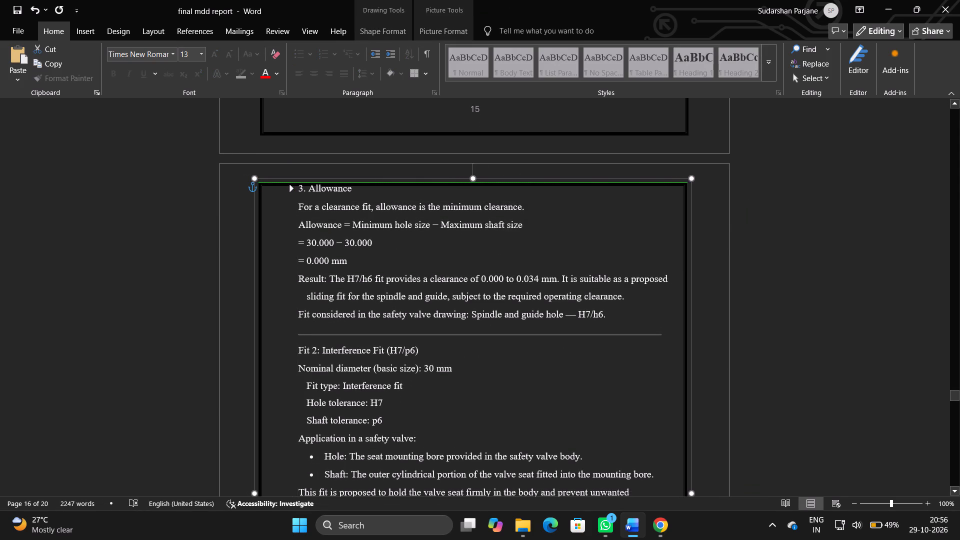
{"action": "left_click_drag", "start_coordinate": [525, 174], "coordinate": [527, 172]}
{"action": "left_click", "coordinate": [804, 222]}
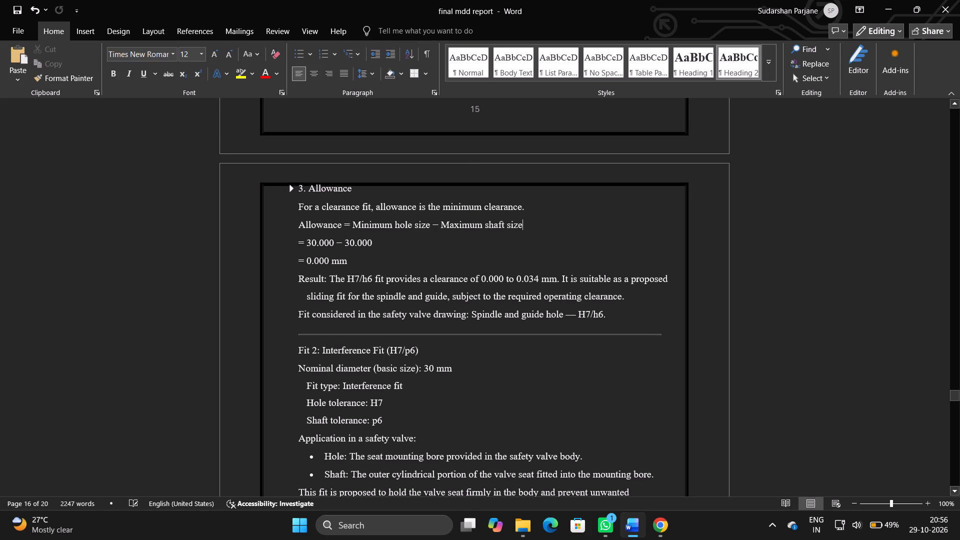
Insert a blank line before 3. Allowance at the start of page 16 to clear the frame's upper edge.
{"action": "scroll", "coordinate": [805, 202], "scroll_direction": "down", "scroll_amount": 2}
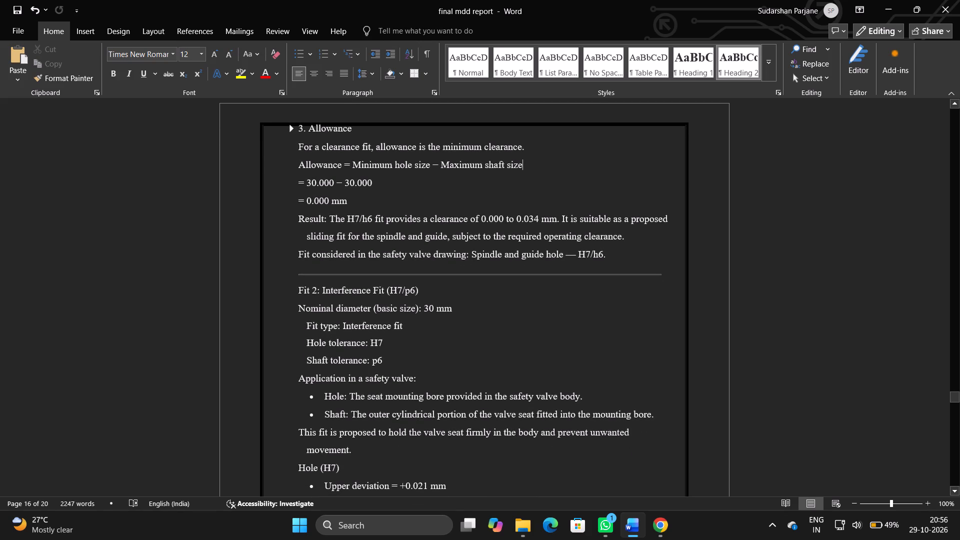
{"action": "left_click", "coordinate": [302, 126]}
{"action": "key", "text": "Left"}
{"action": "key", "text": "Return"}
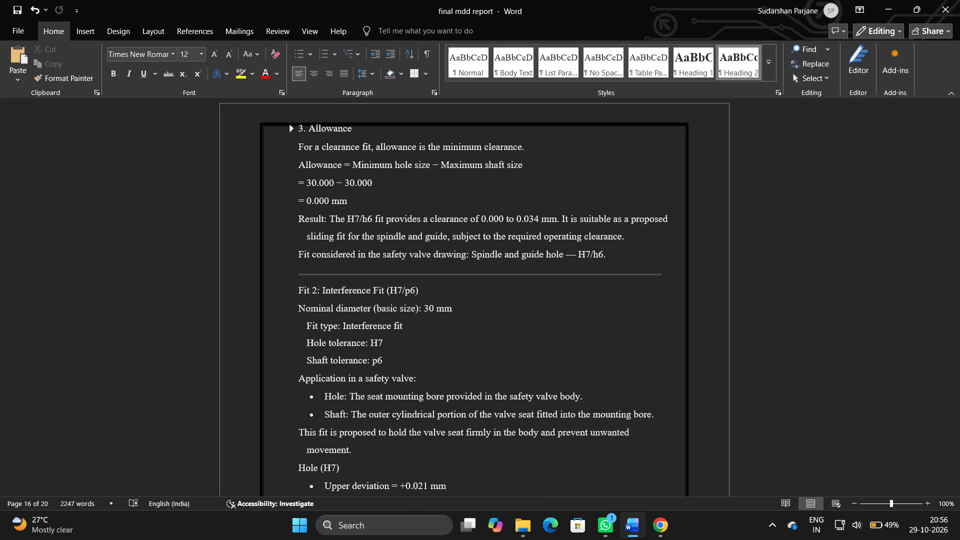
Insert a blank line before "= Minimum shaft size − Maximum hole size" at the start of page 17 to clear the frame.
{"action": "scroll", "coordinate": [360, 101], "scroll_direction": "down", "scroll_amount": 6}
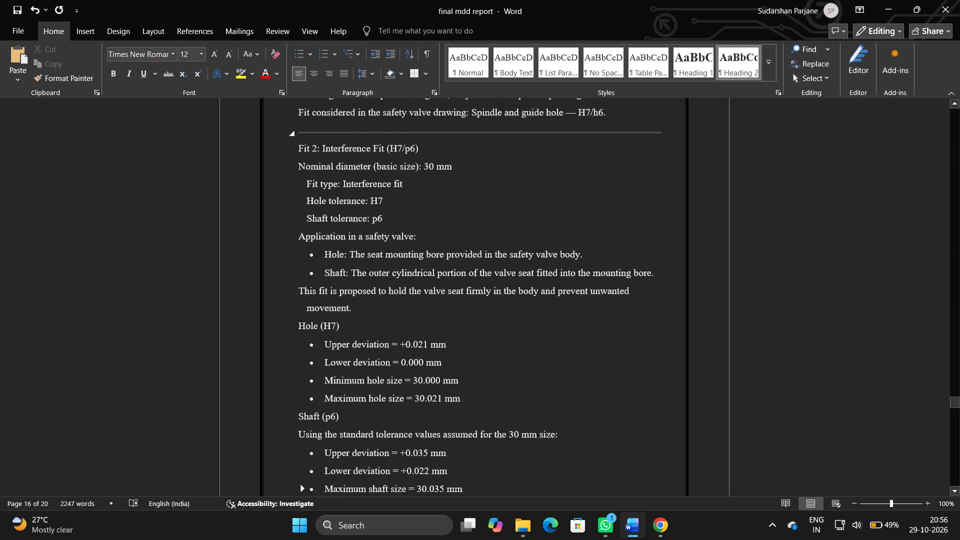
{"action": "scroll", "coordinate": [366, 105], "scroll_direction": "down", "scroll_amount": 13}
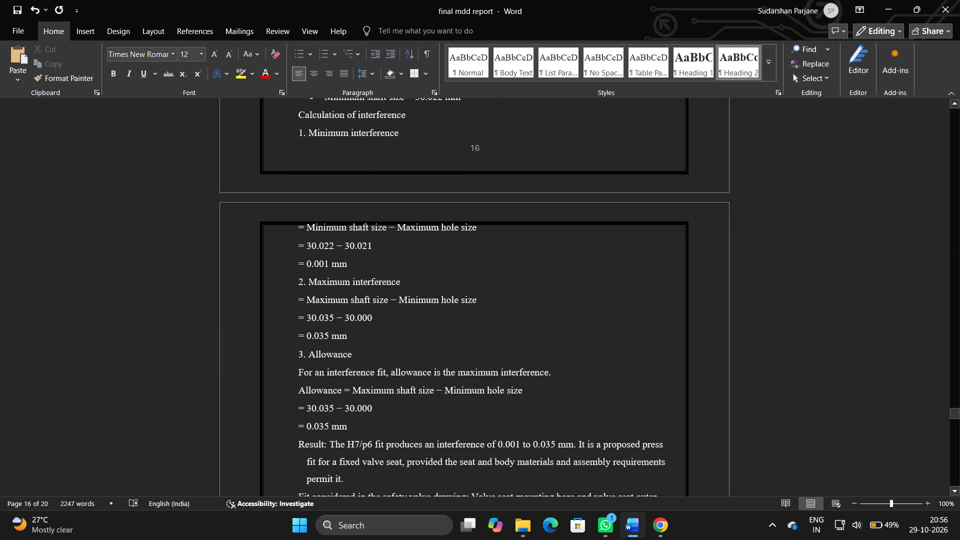
{"action": "left_click", "coordinate": [299, 227]}
{"action": "key", "text": "Return"}
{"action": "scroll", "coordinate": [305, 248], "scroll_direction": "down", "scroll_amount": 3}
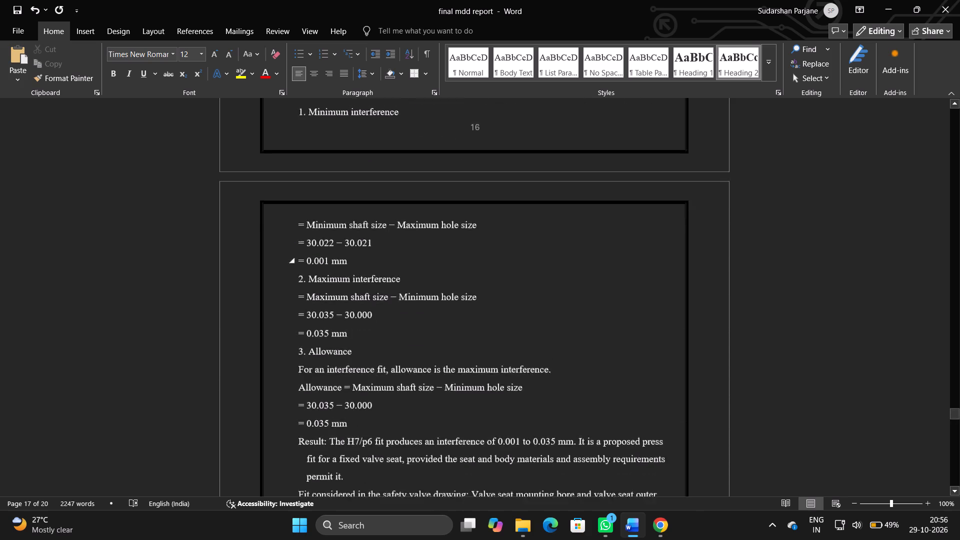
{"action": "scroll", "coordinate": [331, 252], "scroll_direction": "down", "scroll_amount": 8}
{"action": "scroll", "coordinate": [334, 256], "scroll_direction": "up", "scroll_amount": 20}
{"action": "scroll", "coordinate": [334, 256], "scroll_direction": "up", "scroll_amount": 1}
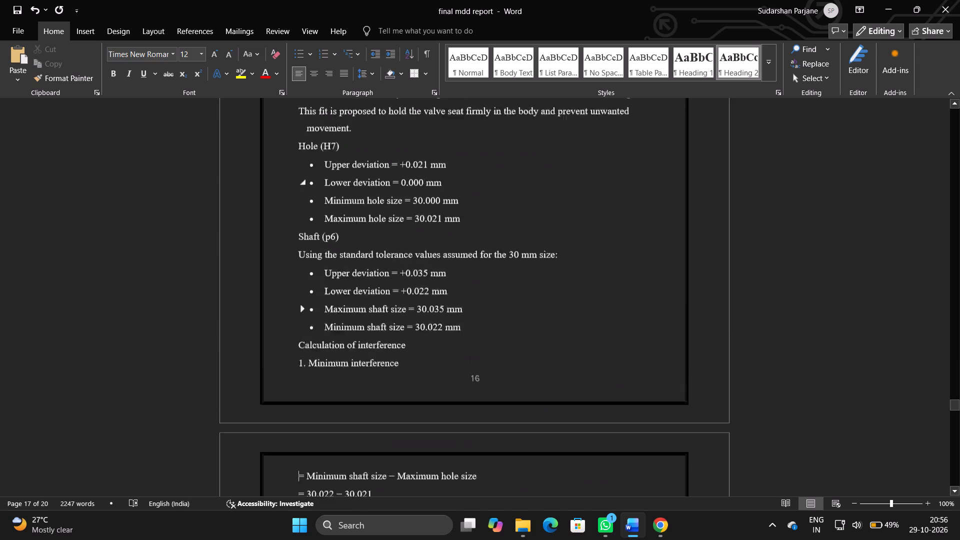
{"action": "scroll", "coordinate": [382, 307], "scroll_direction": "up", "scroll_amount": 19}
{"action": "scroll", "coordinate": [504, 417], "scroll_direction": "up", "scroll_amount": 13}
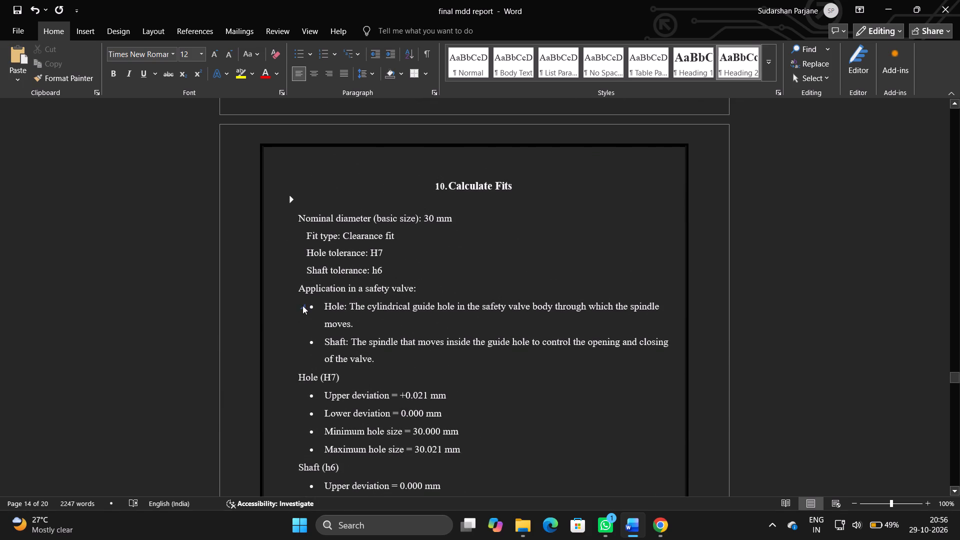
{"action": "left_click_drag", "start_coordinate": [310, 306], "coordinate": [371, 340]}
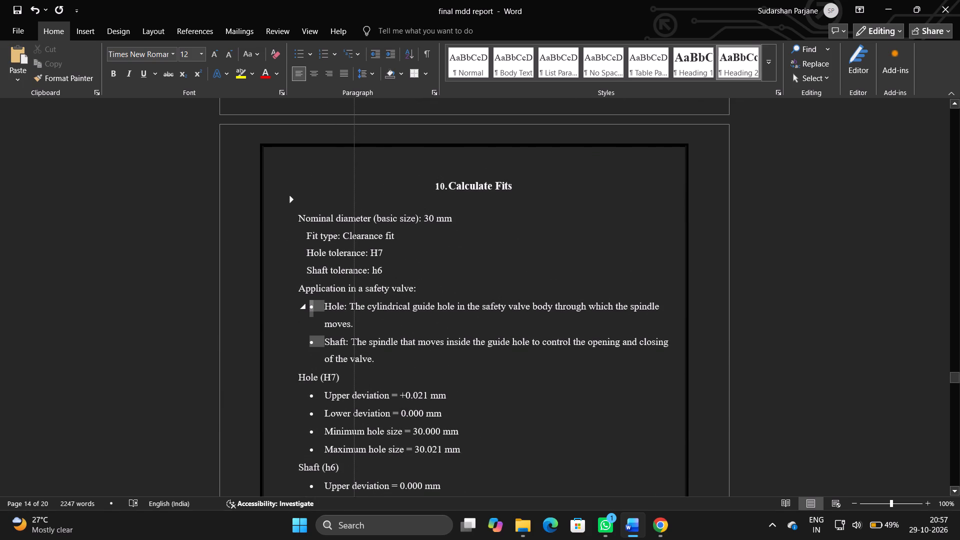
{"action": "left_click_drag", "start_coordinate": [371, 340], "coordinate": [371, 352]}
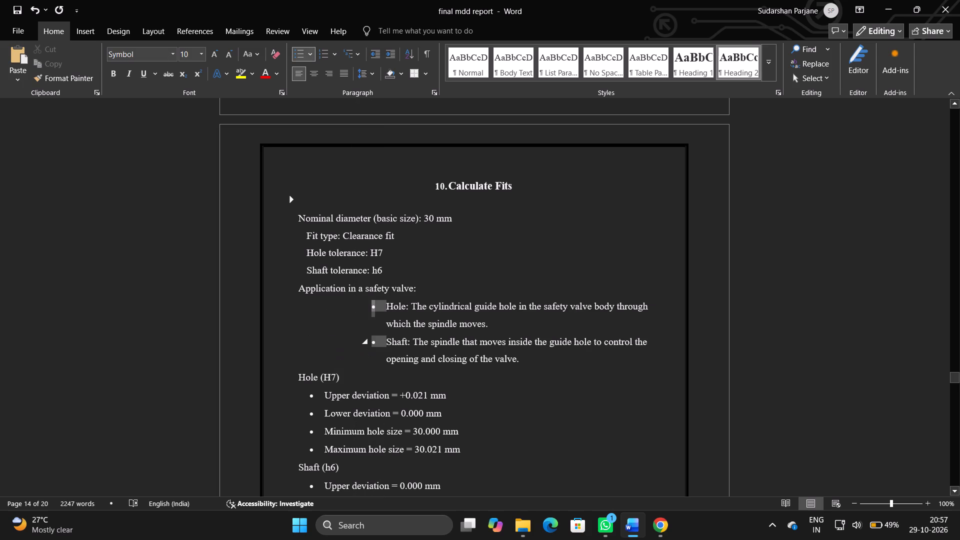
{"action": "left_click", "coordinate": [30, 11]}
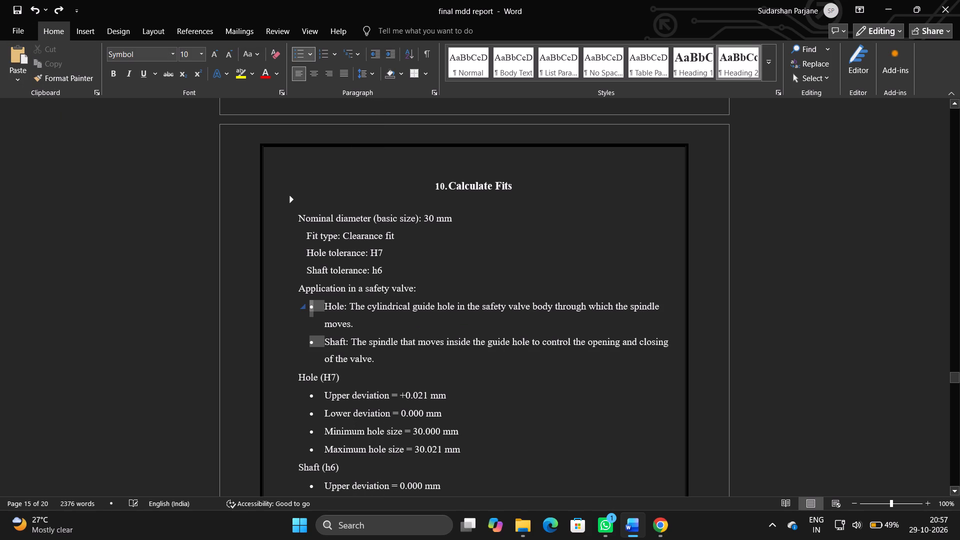
Justify the Hole and Shaft bullets under the clearance fit's Application in a safety valve on page 15.
{"action": "left_click_drag", "start_coordinate": [325, 306], "coordinate": [346, 322]}
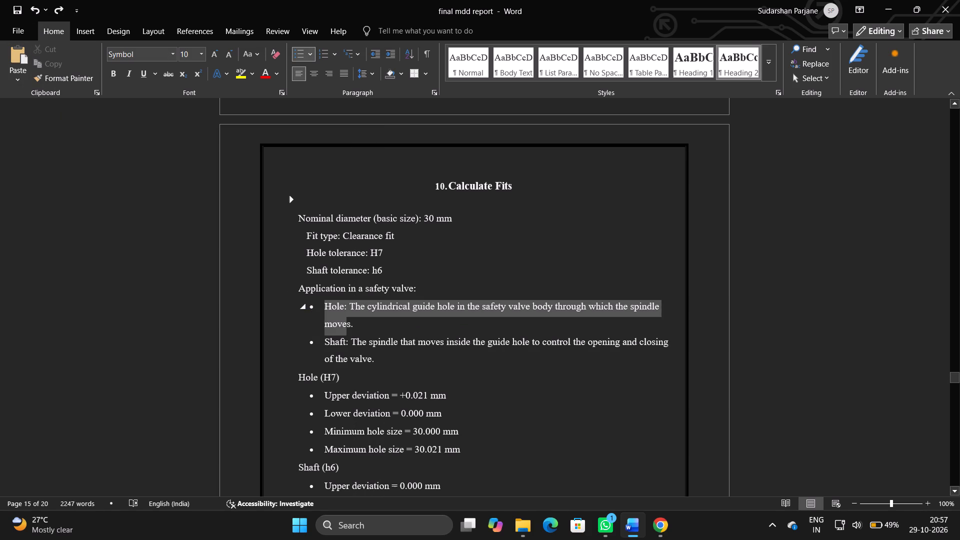
{"action": "left_click_drag", "start_coordinate": [346, 322], "coordinate": [356, 307]}
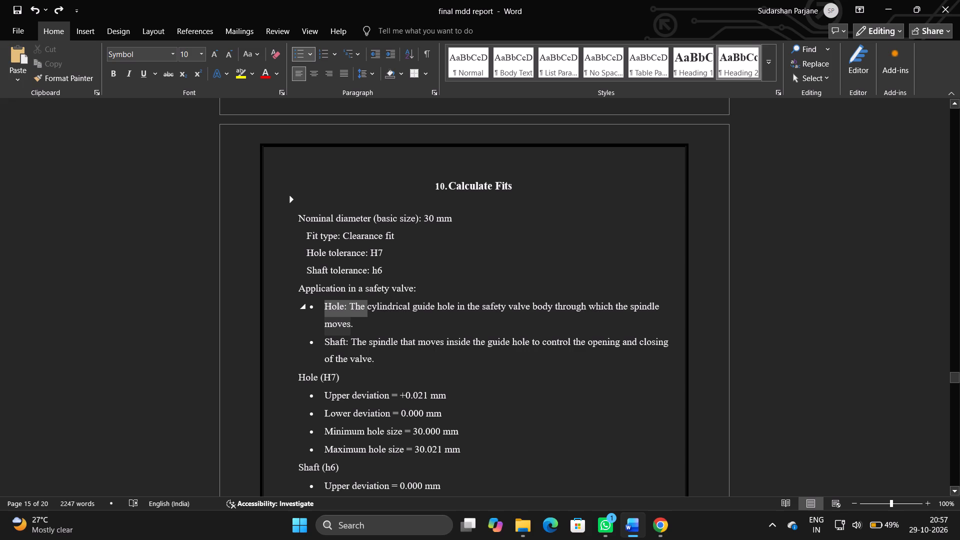
{"action": "left_click_drag", "start_coordinate": [356, 307], "coordinate": [381, 355]}
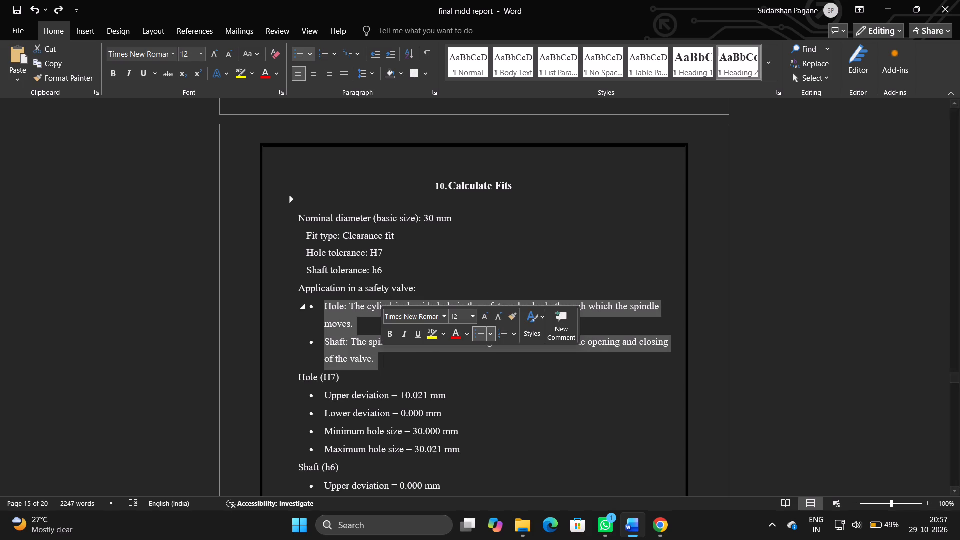
{"action": "left_click", "coordinate": [342, 73]}
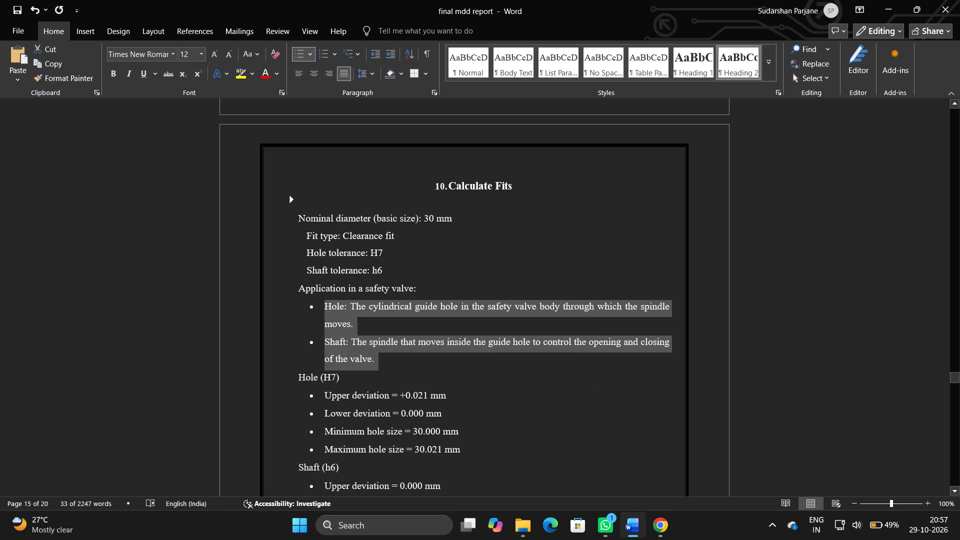
{"action": "left_click", "coordinate": [900, 250]}
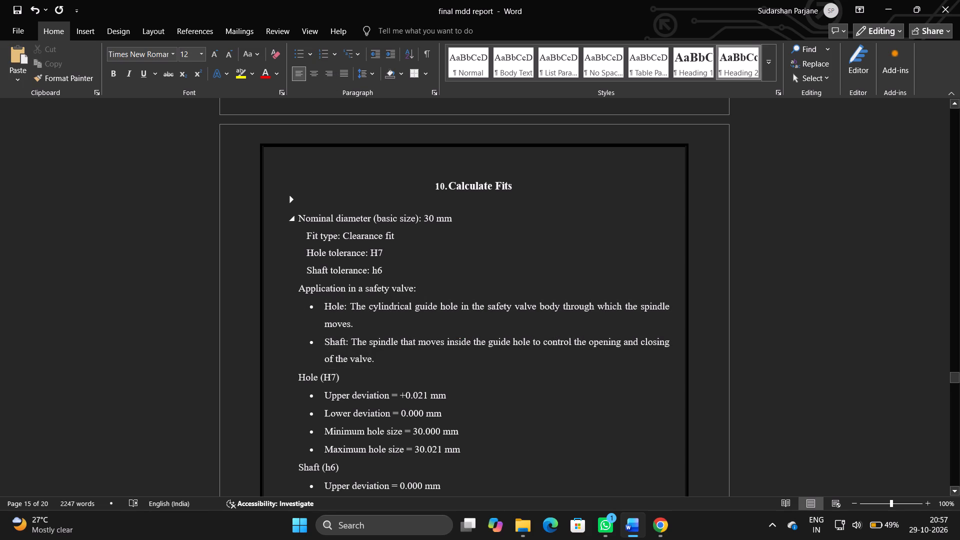
Indent the three calculation lines under 1. Minimum clearance on page 15 to line up with the bullet text above.
{"action": "scroll", "coordinate": [492, 241], "scroll_direction": "down", "scroll_amount": 6}
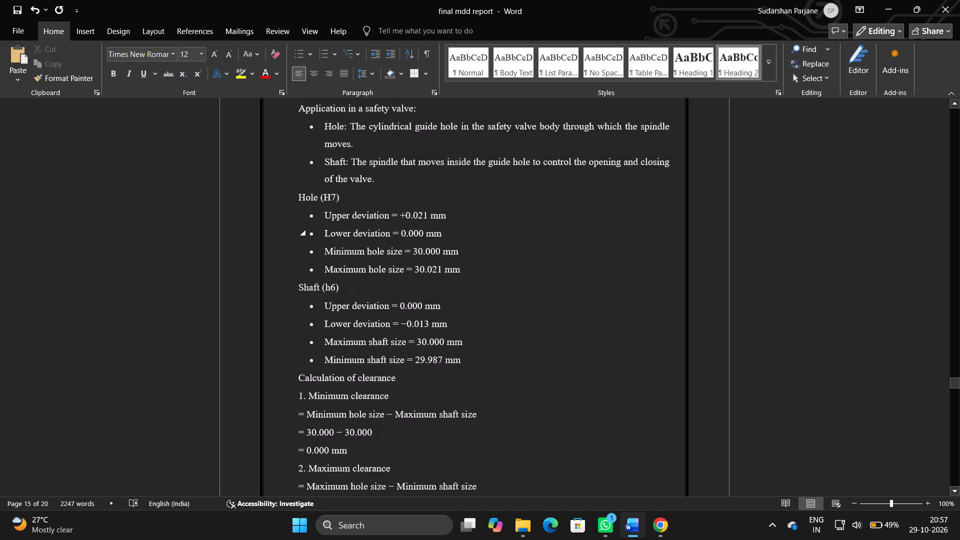
{"action": "scroll", "coordinate": [492, 240], "scroll_direction": "down", "scroll_amount": 4}
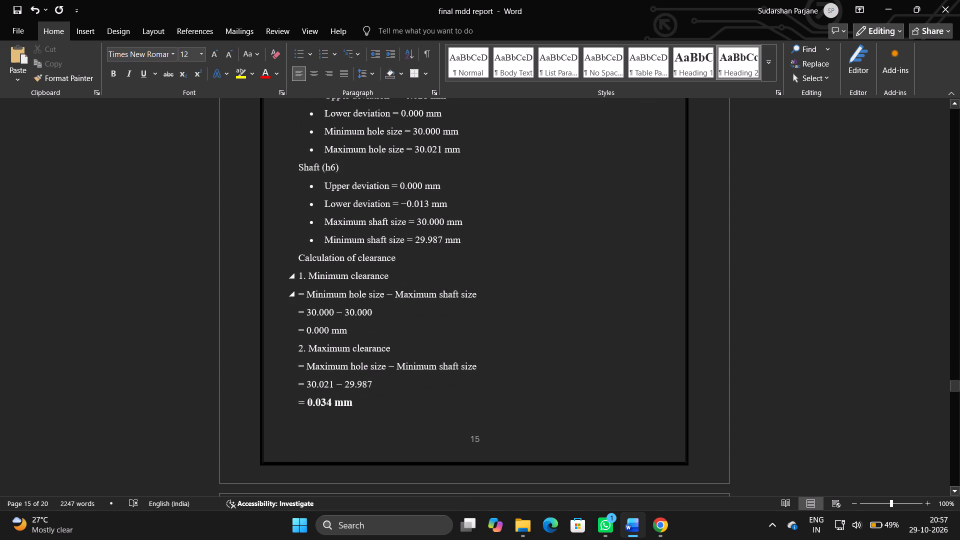
{"action": "left_click", "coordinate": [299, 292]}
{"action": "key", "text": "Left"}
{"action": "key", "text": "Tab"}
{"action": "key", "text": "Tab"}
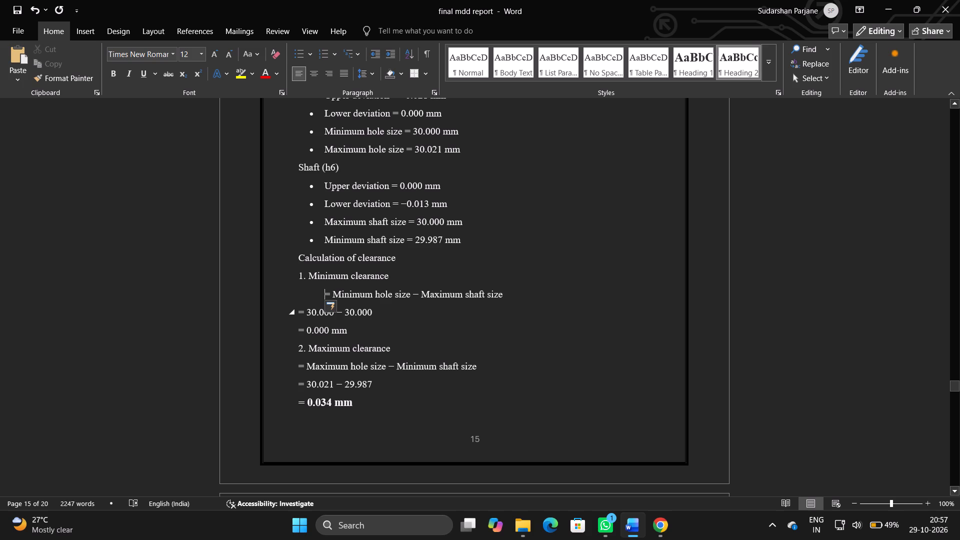
{"action": "key", "text": "Down"}
{"action": "key", "text": "Left"}
{"action": "key", "text": "Left"}
{"action": "key", "text": "Left"}
{"action": "key", "text": "Left"}
{"action": "key", "text": "Left"}
{"action": "key", "text": "Left"}
{"action": "key", "text": "Tab"}
{"action": "key", "text": "Tab"}
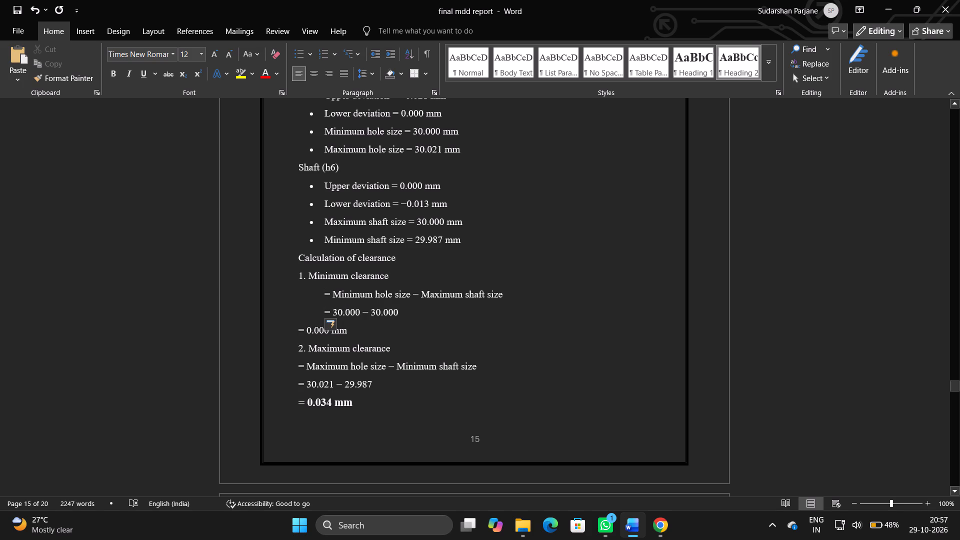
{"action": "left_click", "coordinate": [302, 329]}
{"action": "key", "text": "Left"}
{"action": "key", "text": "Left"}
{"action": "key", "text": "Right"}
{"action": "key", "text": "Tab"}
{"action": "key", "text": "Tab"}
Indent the three calculation lines under 2. Maximum clearance to match those under 1. Minimum clearance.
{"action": "left_click", "coordinate": [299, 366]}
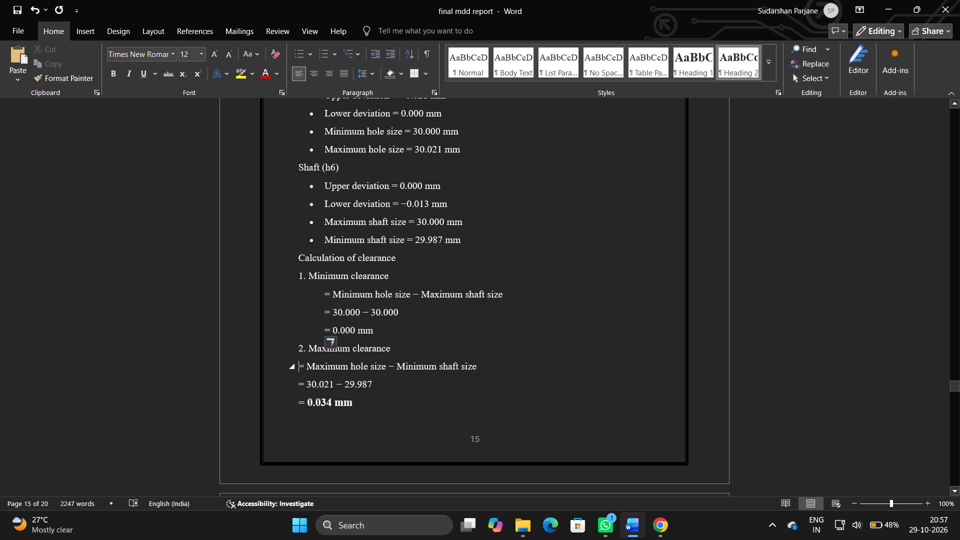
{"action": "key", "text": "Tab"}
{"action": "key", "text": "Tab"}
{"action": "key", "text": "Down"}
{"action": "key", "text": "Left"}
{"action": "key", "text": "Left"}
{"action": "key", "text": "Left"}
{"action": "key", "text": "Left"}
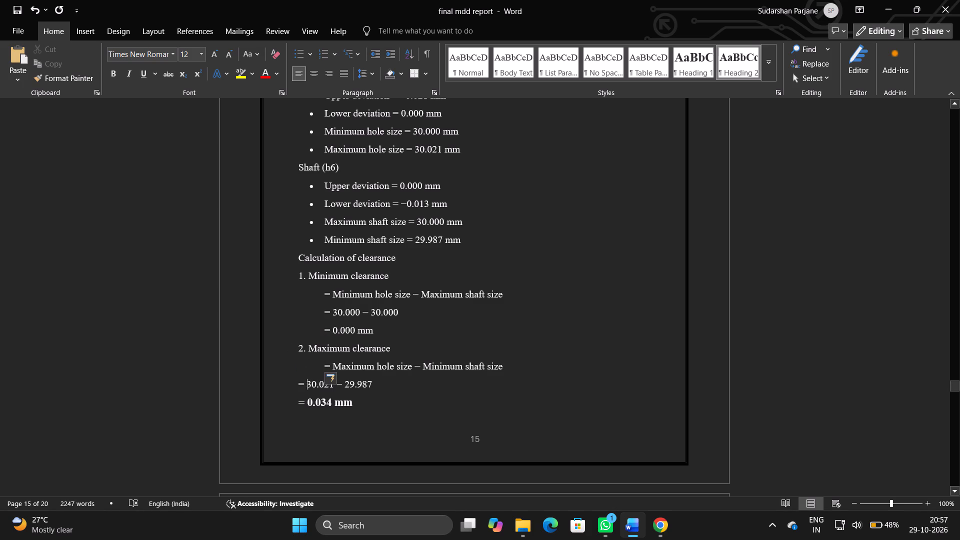
{"action": "key", "text": "Left"}
{"action": "key", "text": "Left"}
{"action": "key", "text": "Tab"}
{"action": "key", "text": "Tab"}
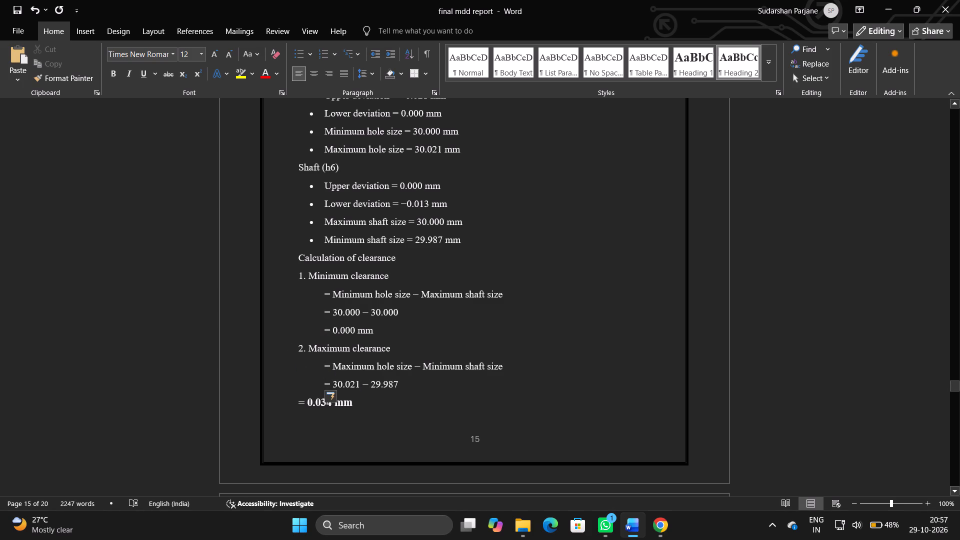
{"action": "key", "text": "Down"}
{"action": "key", "text": "Left"}
{"action": "key", "text": "Left"}
{"action": "key", "text": "Left"}
{"action": "key", "text": "Left"}
{"action": "key", "text": "Left"}
{"action": "key", "text": "Left"}
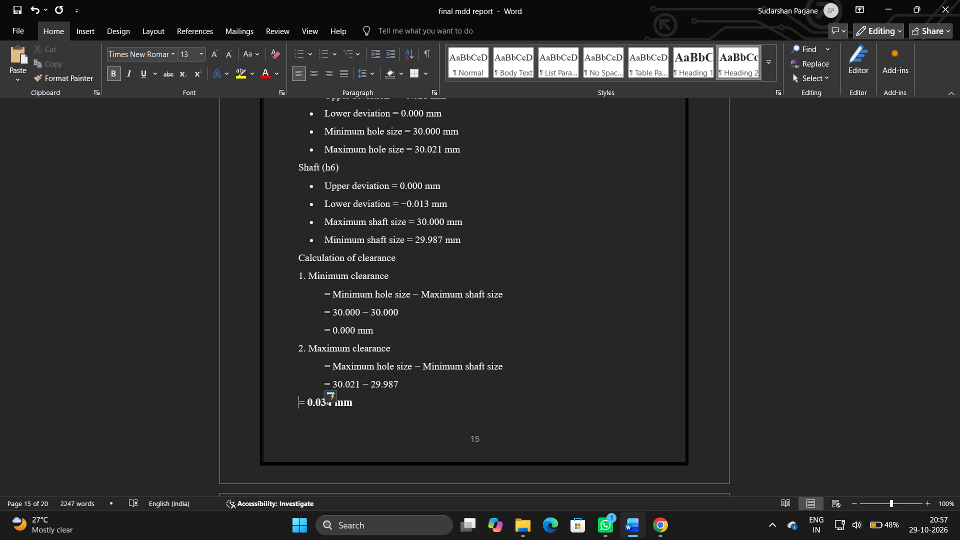
{"action": "key", "text": "Tab"}
{"action": "key", "text": "Tab"}
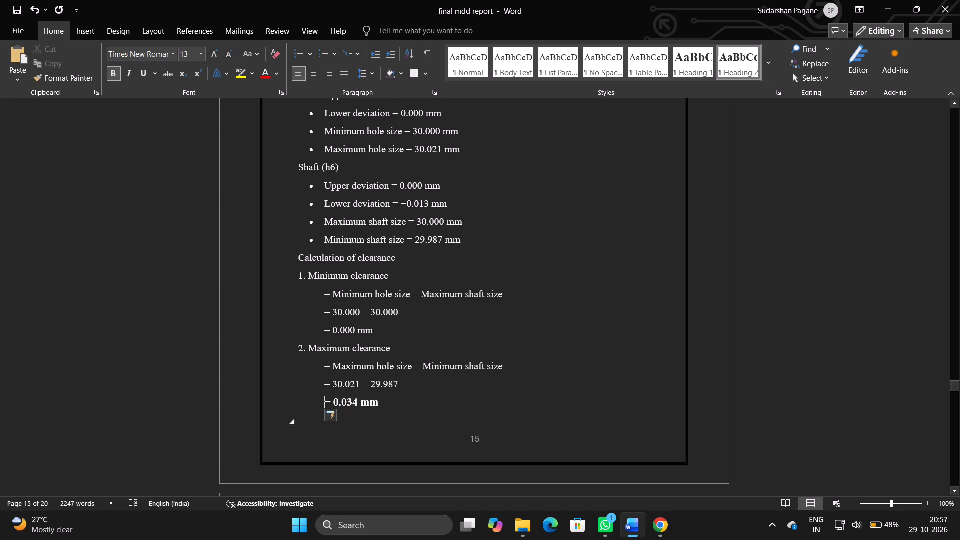
Make the "= 0.034 mm" line under 2. Maximum clearance non-bold and set its font size to 12.
{"action": "left_click_drag", "start_coordinate": [330, 402], "coordinate": [380, 402]}
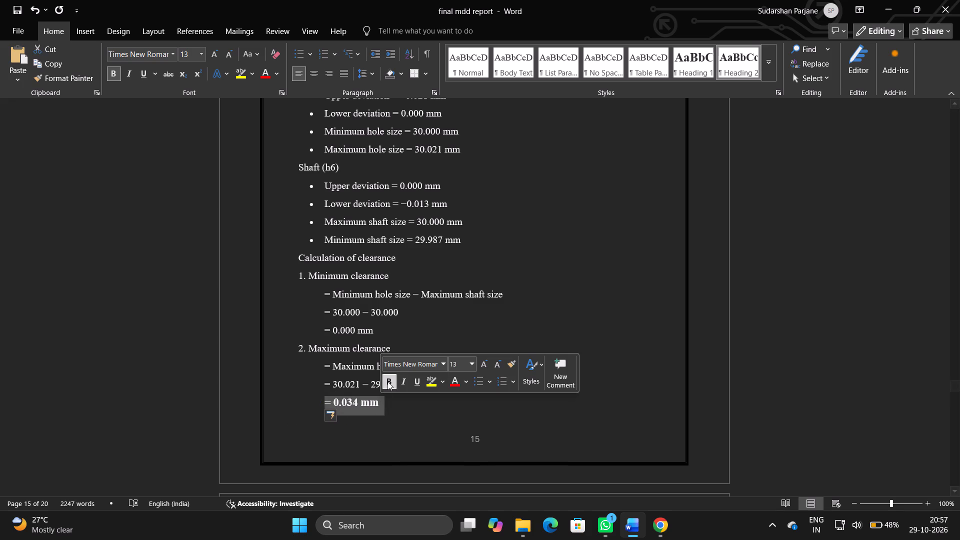
{"action": "left_click", "coordinate": [390, 381]}
{"action": "left_click", "coordinate": [462, 364]}
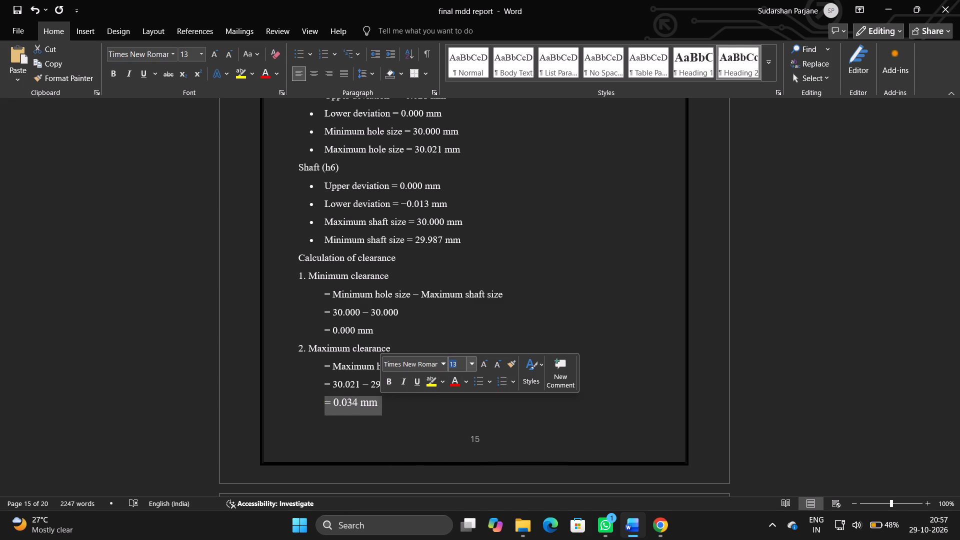
{"action": "left_click", "coordinate": [472, 366]}
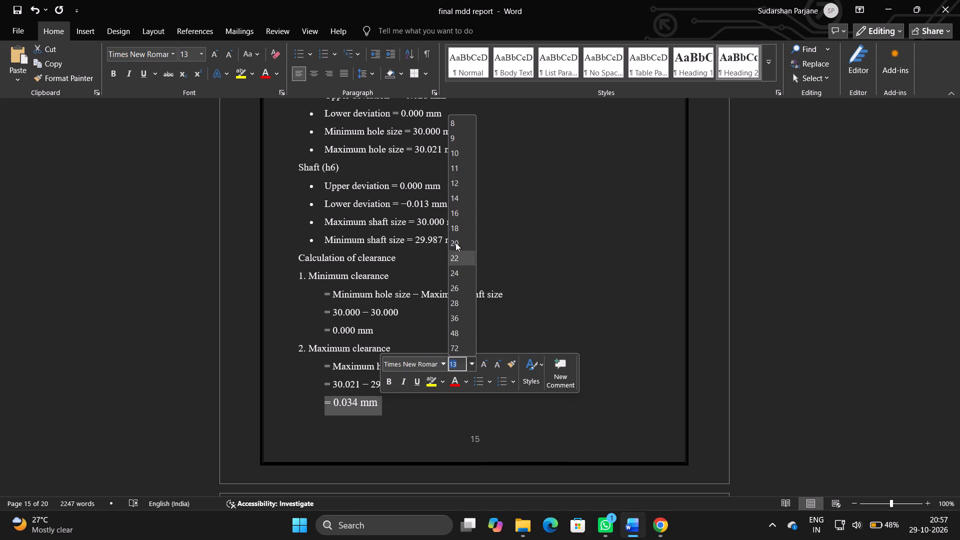
{"action": "left_click", "coordinate": [457, 182]}
{"action": "left_click", "coordinate": [783, 317]}
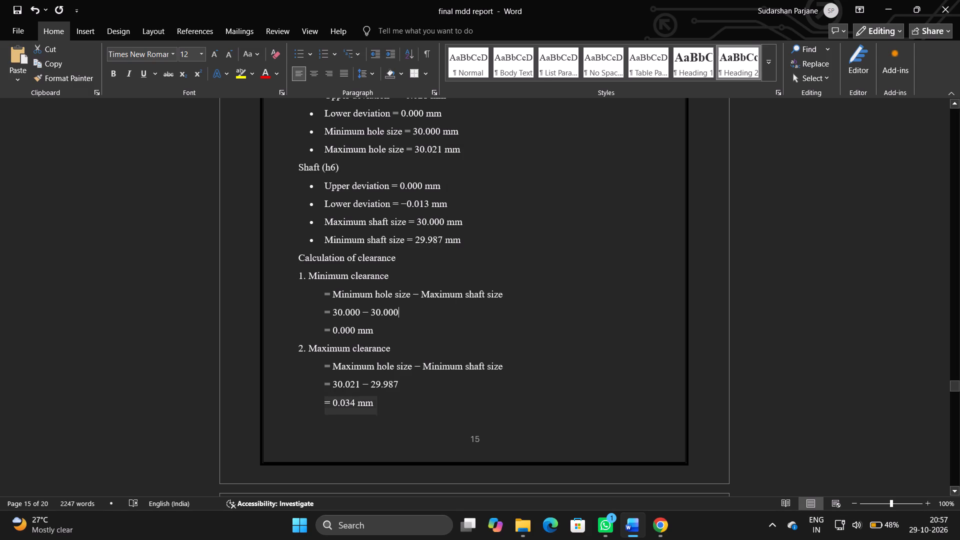
Justify the clearance fit's Result paragraph and the Fit considered in the safety valve drawing line on page 16.
{"action": "scroll", "coordinate": [598, 360], "scroll_direction": "down", "scroll_amount": 4}
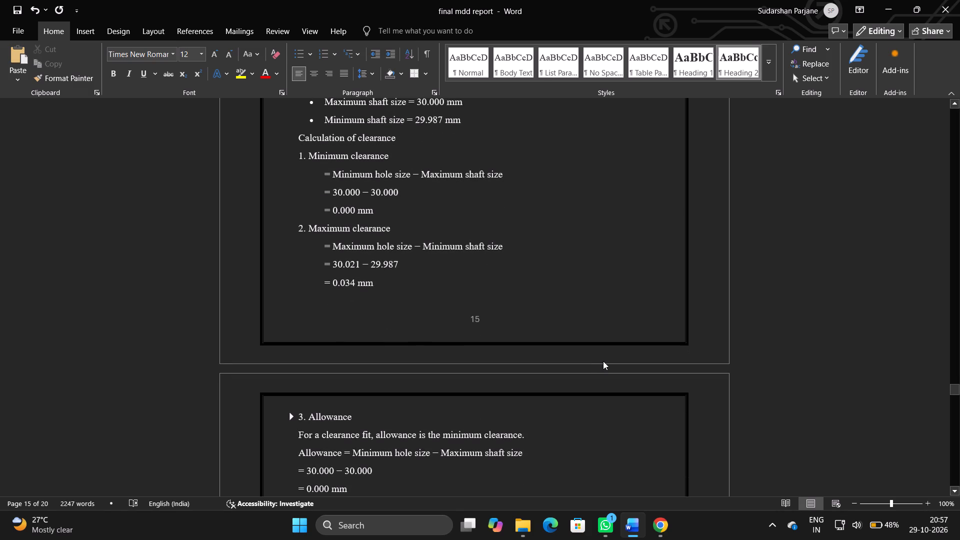
{"action": "scroll", "coordinate": [607, 359], "scroll_direction": "down", "scroll_amount": 4}
{"action": "scroll", "coordinate": [393, 334], "scroll_direction": "down", "scroll_amount": 3}
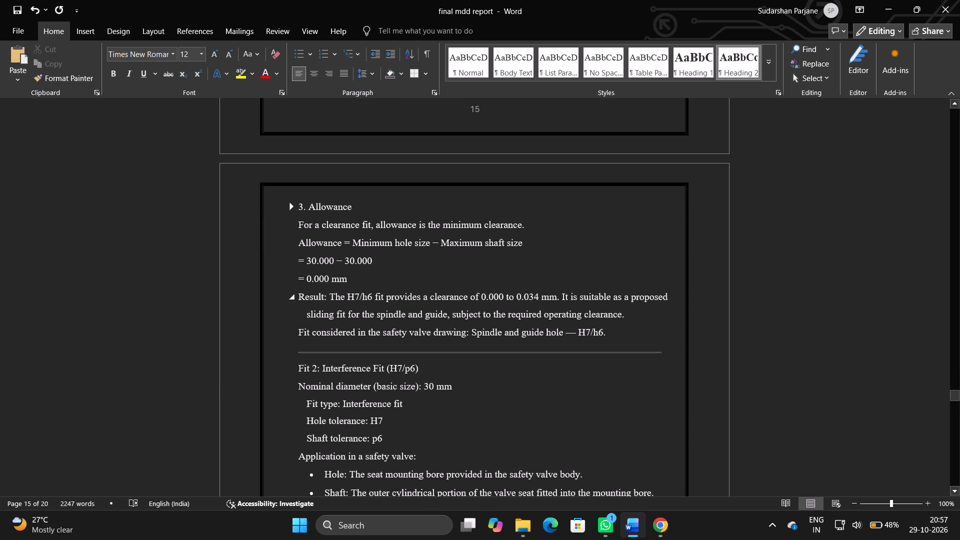
{"action": "left_click_drag", "start_coordinate": [300, 296], "coordinate": [301, 296]}
{"action": "left_click_drag", "start_coordinate": [301, 296], "coordinate": [615, 333]}
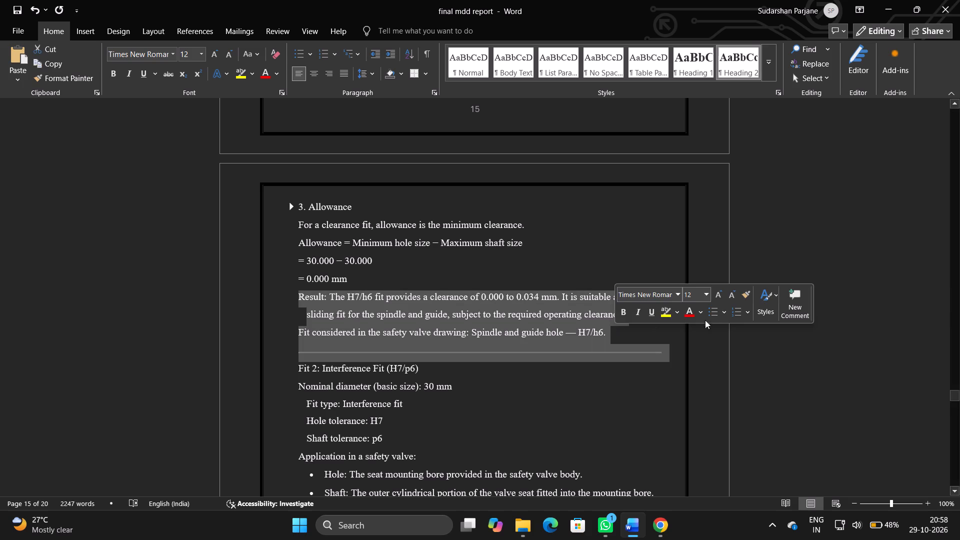
{"action": "left_click", "coordinate": [340, 73]}
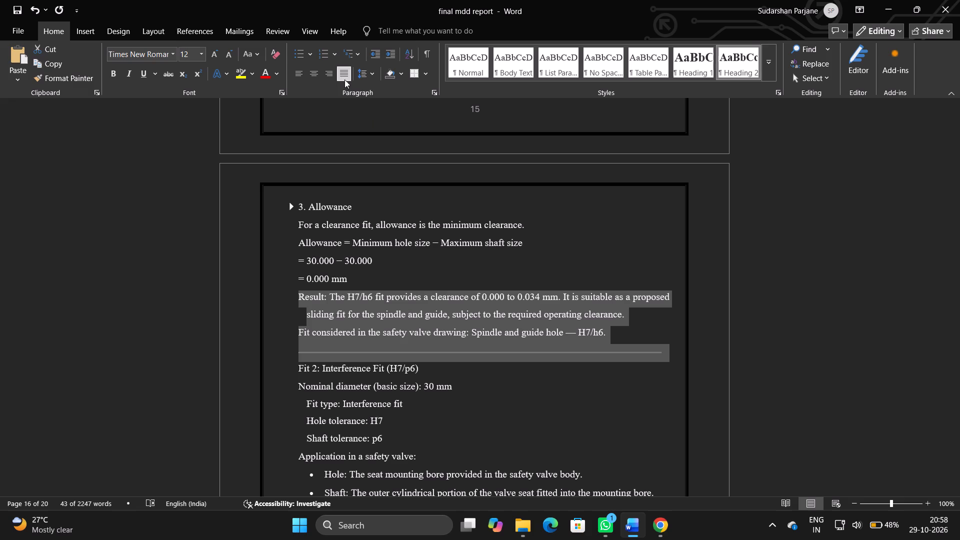
Delete the horizontal dividing line above Fit 2: Interference Fit (H7/p6) on page 16.
{"action": "left_click", "coordinate": [667, 350]}
{"action": "left_click", "coordinate": [664, 352]}
{"action": "key", "text": "BackSpace"}
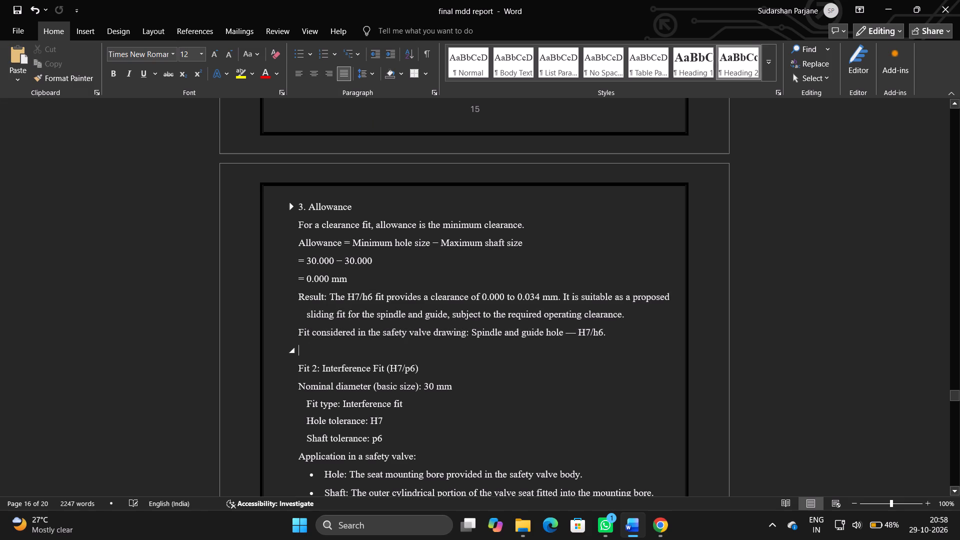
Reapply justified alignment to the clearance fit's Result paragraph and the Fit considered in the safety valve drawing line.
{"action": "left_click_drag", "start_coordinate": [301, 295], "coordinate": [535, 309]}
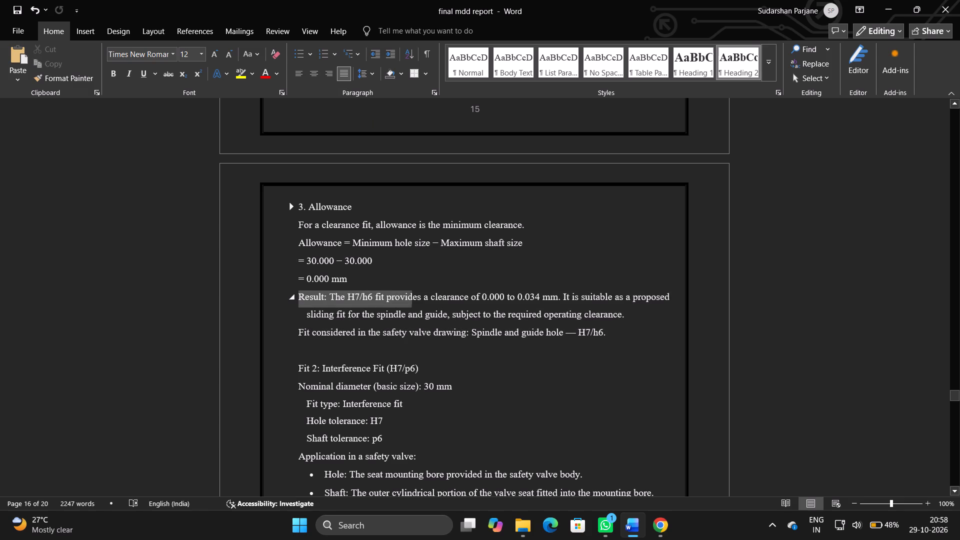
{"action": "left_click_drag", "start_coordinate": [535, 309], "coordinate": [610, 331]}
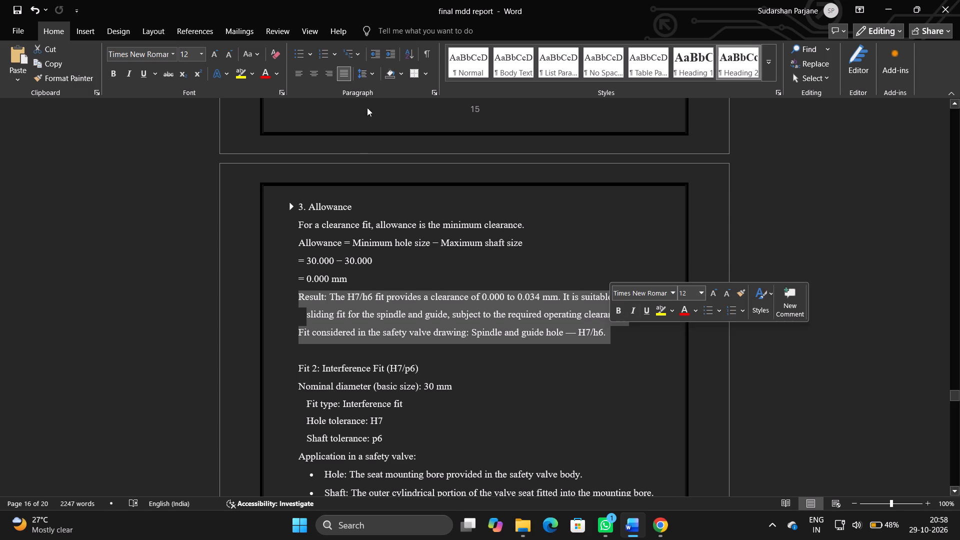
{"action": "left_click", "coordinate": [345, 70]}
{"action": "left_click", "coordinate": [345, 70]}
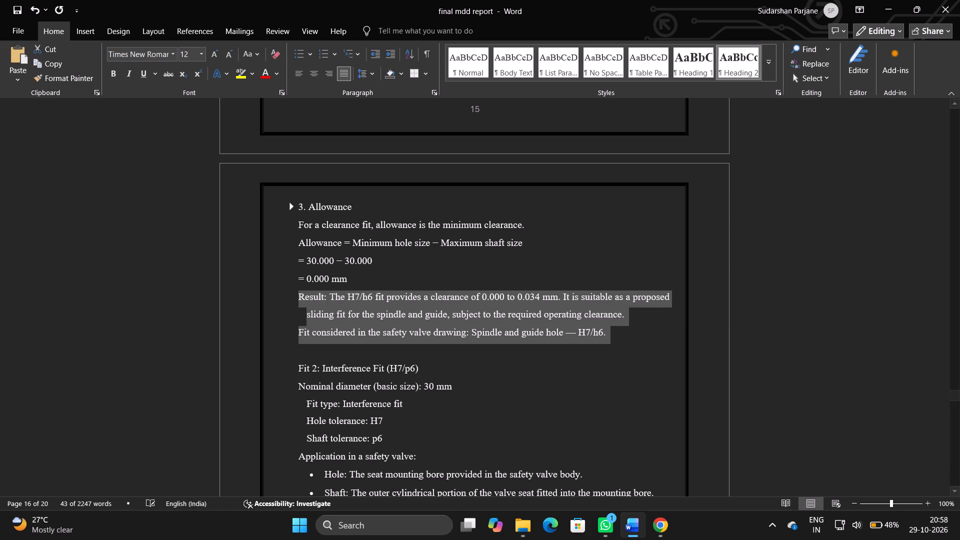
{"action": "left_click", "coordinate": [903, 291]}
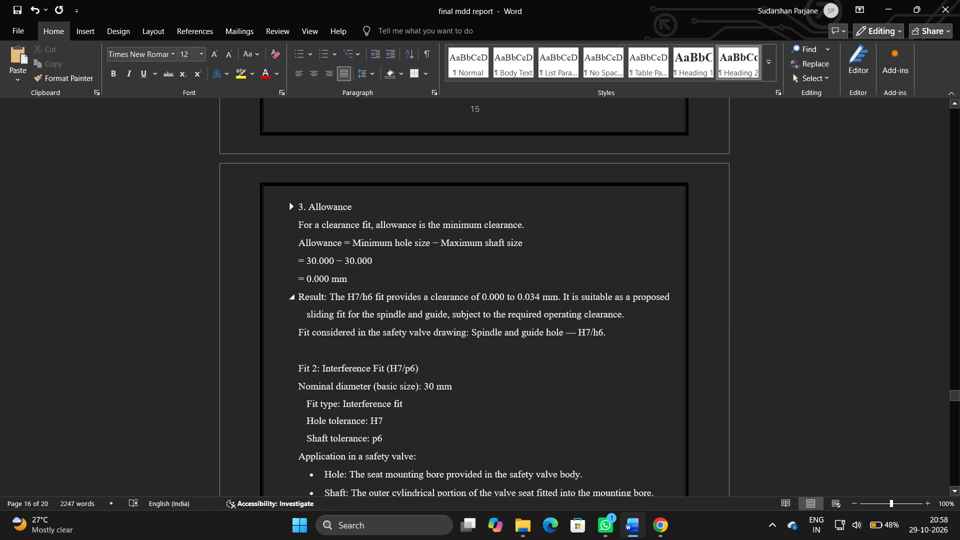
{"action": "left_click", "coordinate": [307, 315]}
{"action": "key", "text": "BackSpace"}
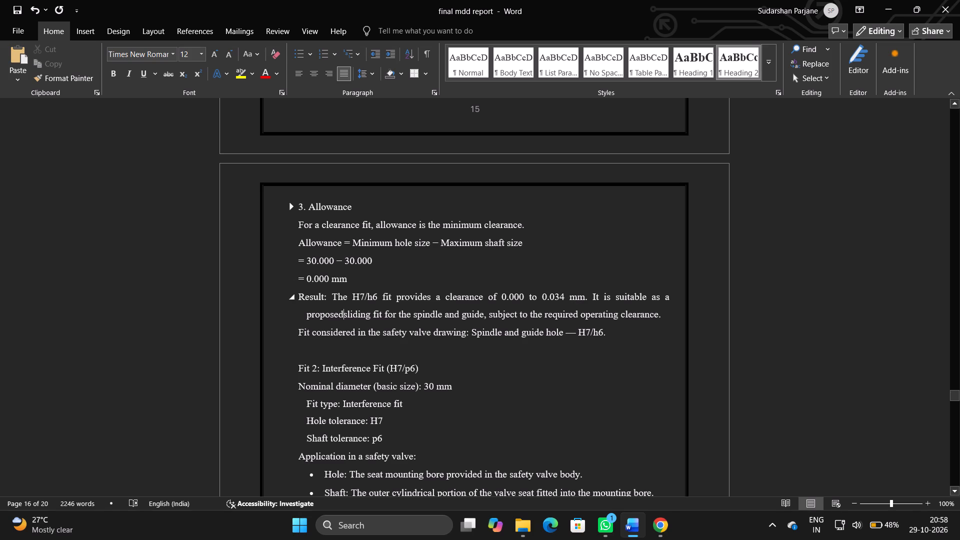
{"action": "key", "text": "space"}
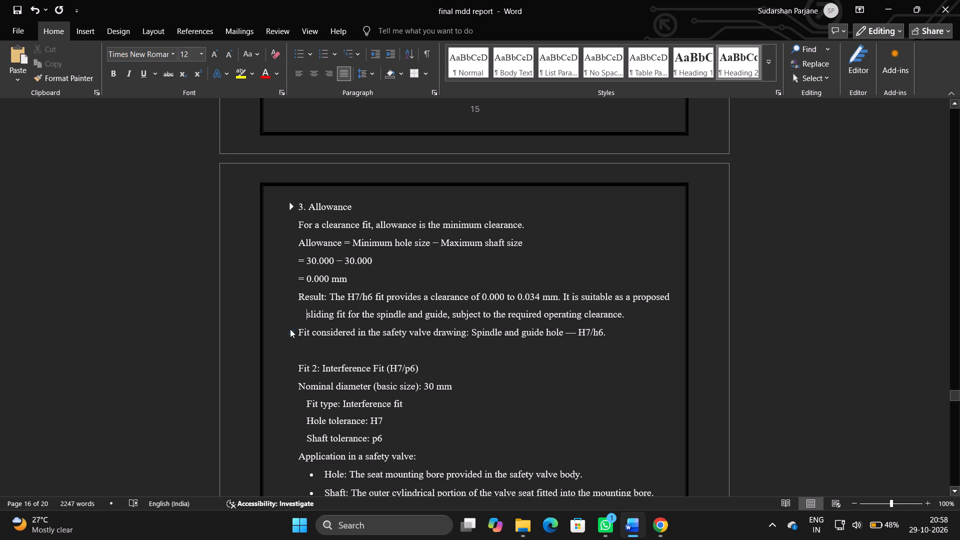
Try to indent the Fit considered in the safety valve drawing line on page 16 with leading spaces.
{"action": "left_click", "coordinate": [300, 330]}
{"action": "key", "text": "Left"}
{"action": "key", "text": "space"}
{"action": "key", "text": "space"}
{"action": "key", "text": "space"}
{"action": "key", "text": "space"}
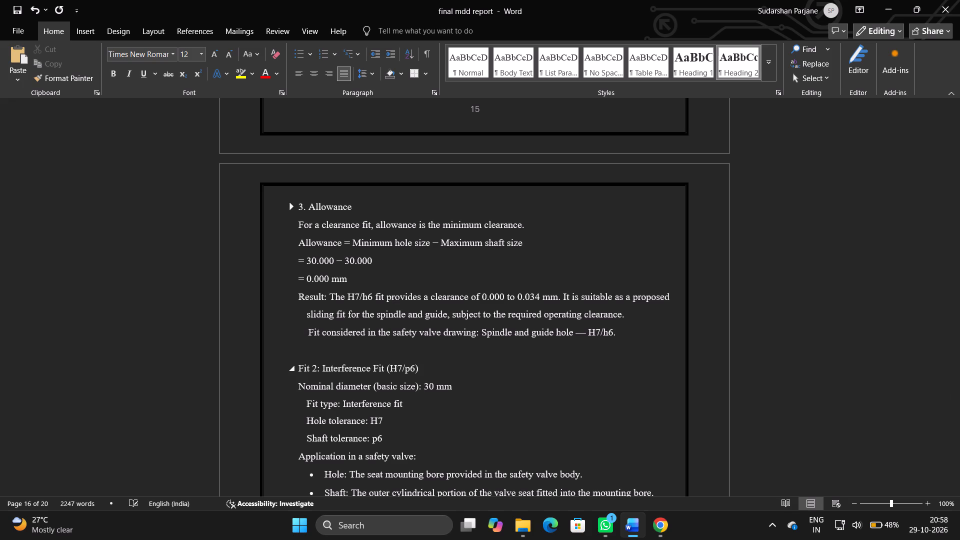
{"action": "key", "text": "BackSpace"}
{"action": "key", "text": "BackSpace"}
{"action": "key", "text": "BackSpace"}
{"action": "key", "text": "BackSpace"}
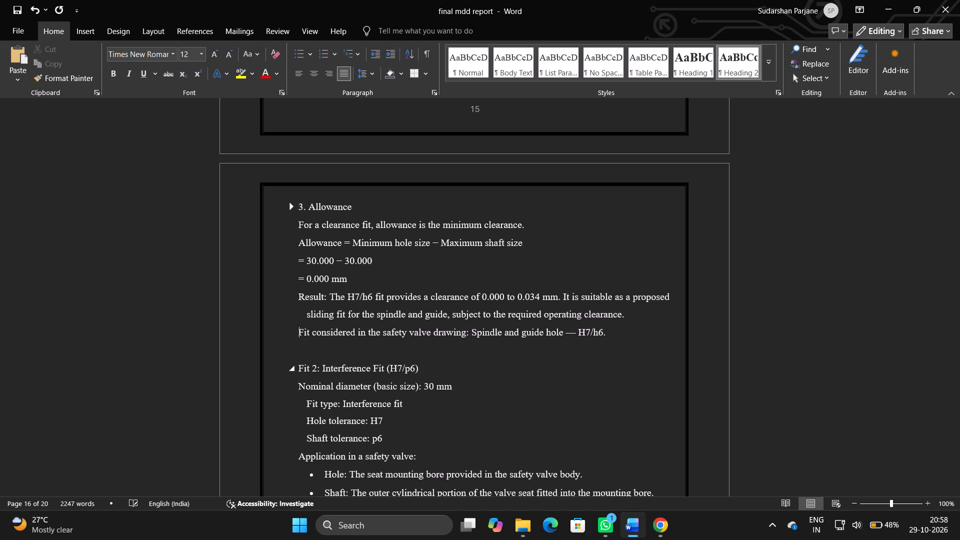
Join the Fit considered in the safety valve drawing line onto the end of the Result paragraph and justify the combined paragraph.
{"action": "key", "text": "BackSpace"}
{"action": "key", "text": "BackSpace"}
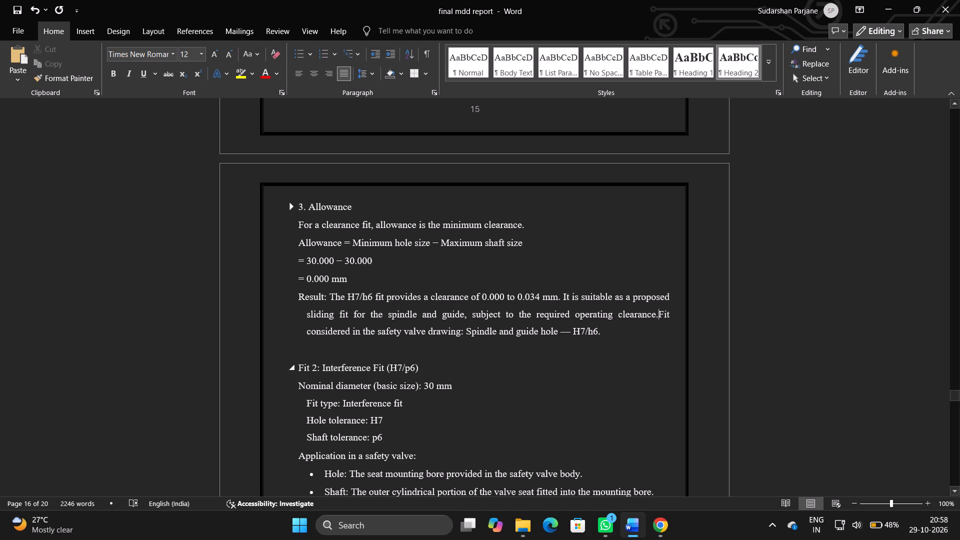
{"action": "left_click_drag", "start_coordinate": [299, 295], "coordinate": [605, 332]}
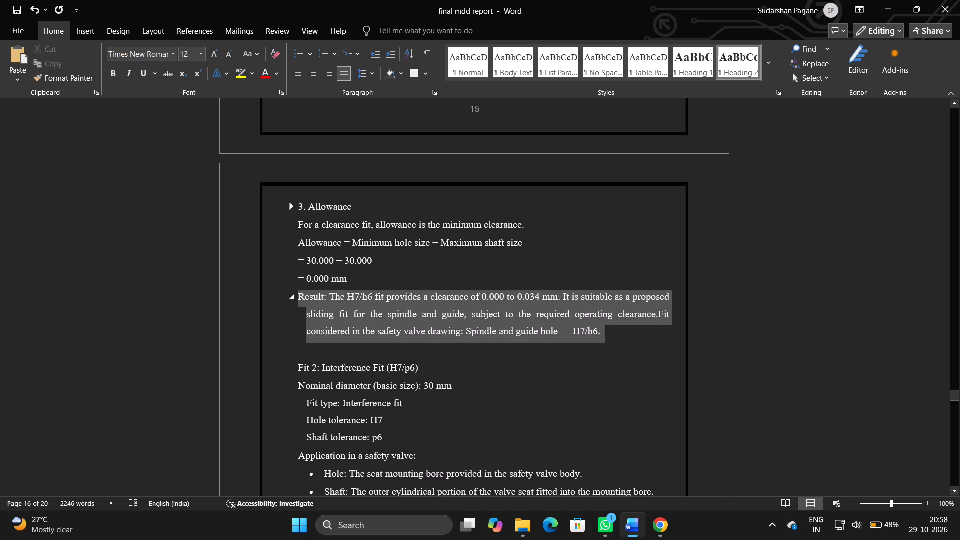
{"action": "left_click_drag", "start_coordinate": [605, 332], "coordinate": [605, 332]}
{"action": "left_click", "coordinate": [345, 75]}
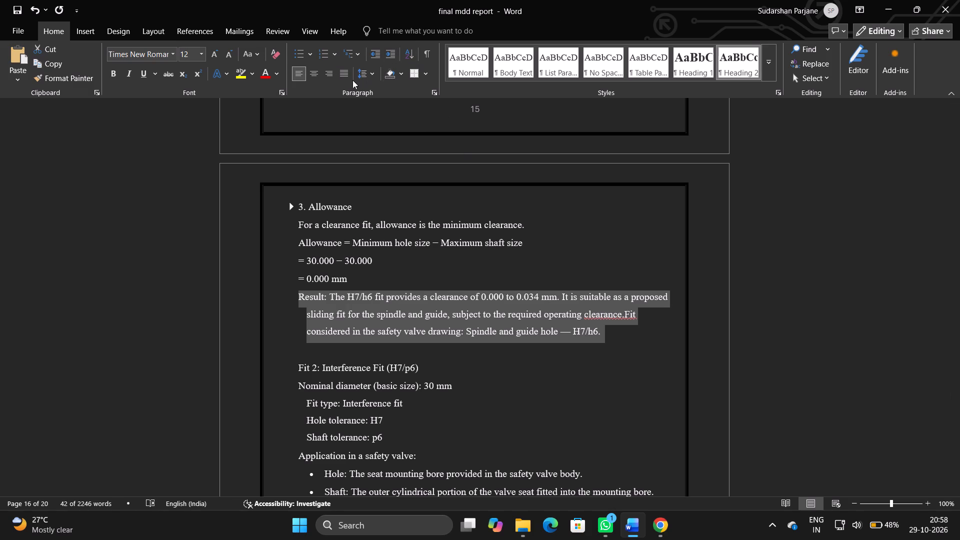
{"action": "left_click", "coordinate": [347, 75]}
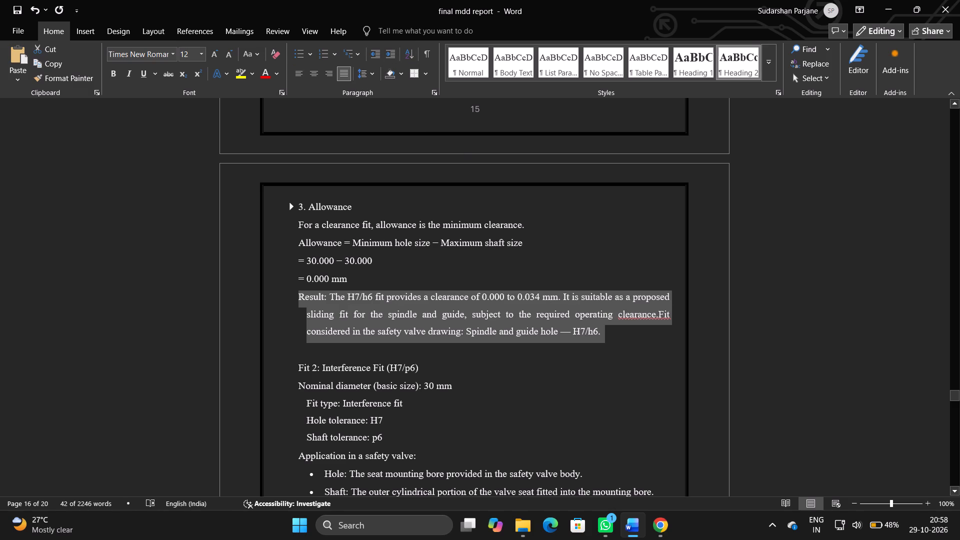
{"action": "left_click", "coordinate": [806, 233]}
Insert a blank line between the "= 0.000 mm" line and the Result paragraph under 3. Allowance.
{"action": "scroll", "coordinate": [747, 356], "scroll_direction": "down", "scroll_amount": 2}
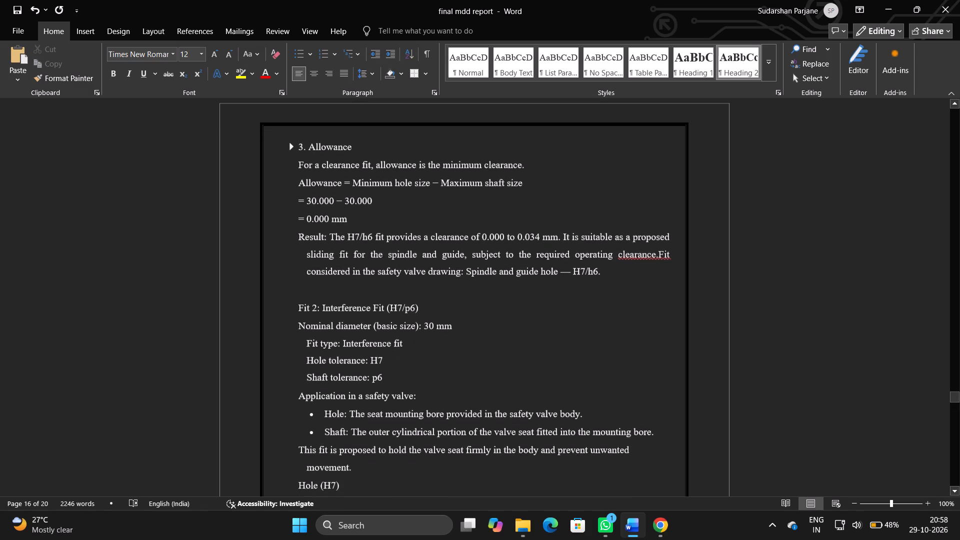
{"action": "left_click", "coordinate": [373, 222]}
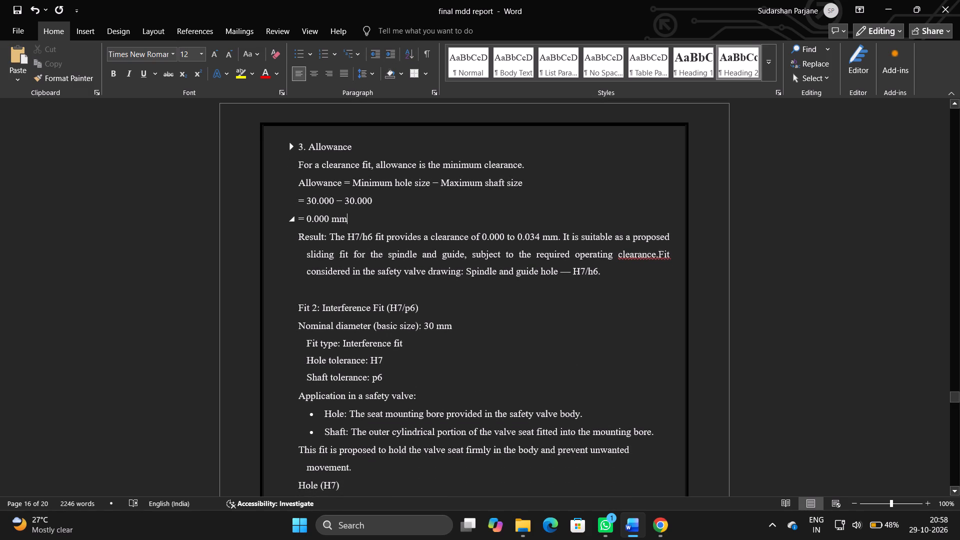
{"action": "key", "text": "Return"}
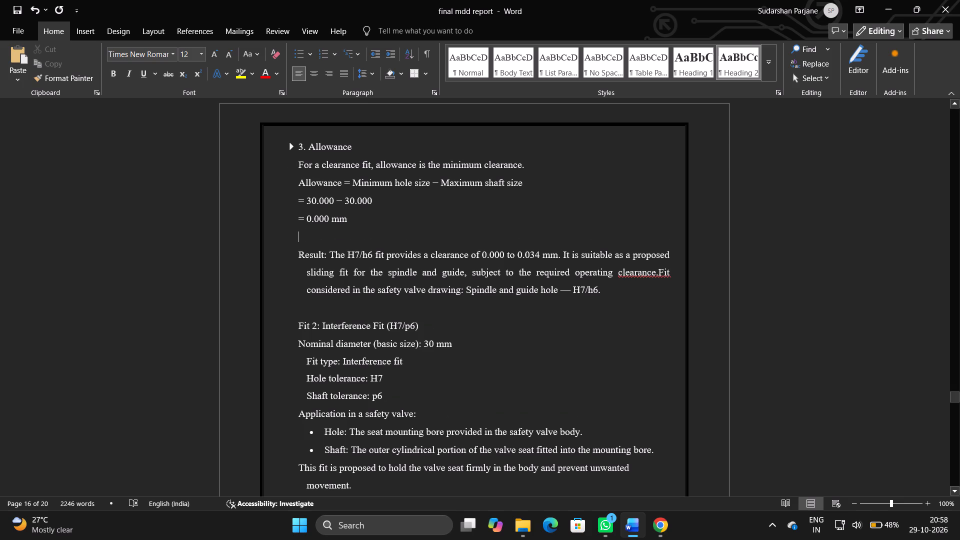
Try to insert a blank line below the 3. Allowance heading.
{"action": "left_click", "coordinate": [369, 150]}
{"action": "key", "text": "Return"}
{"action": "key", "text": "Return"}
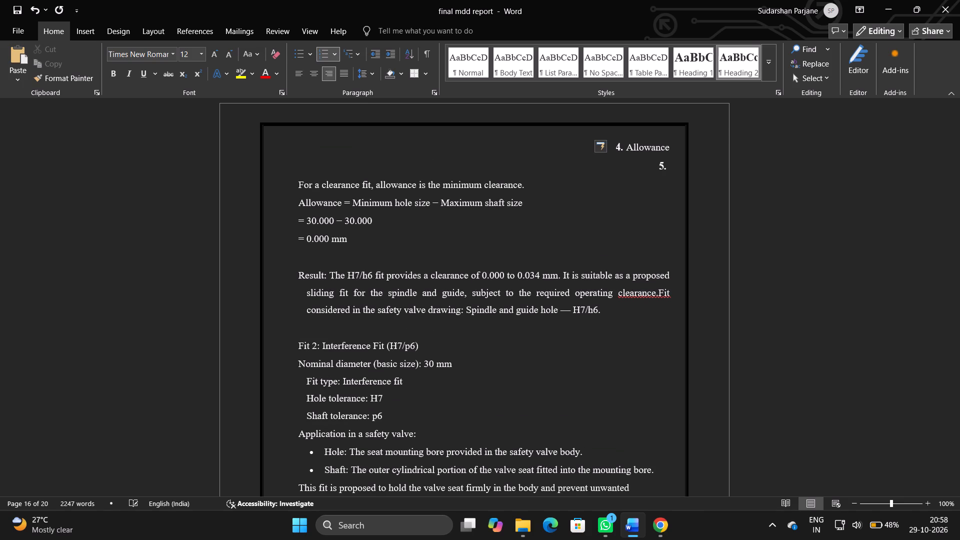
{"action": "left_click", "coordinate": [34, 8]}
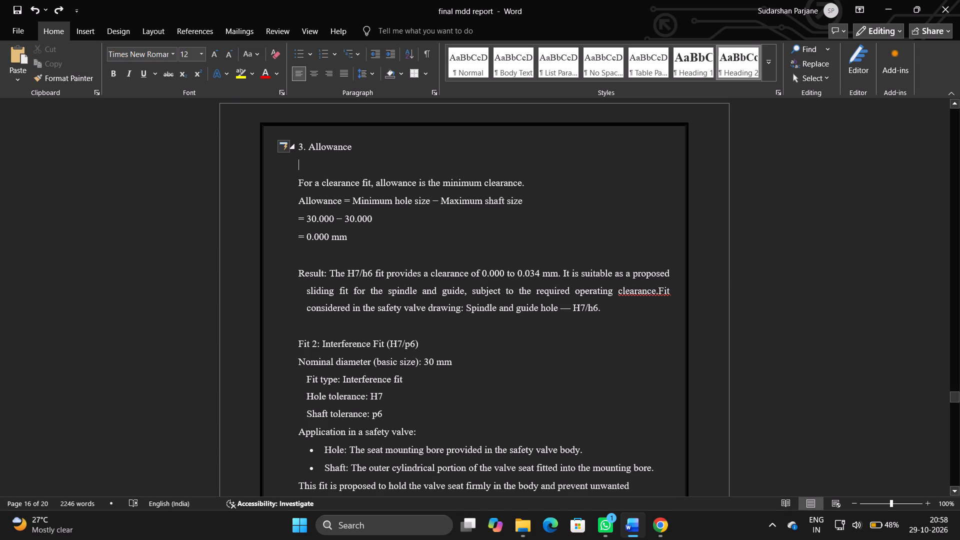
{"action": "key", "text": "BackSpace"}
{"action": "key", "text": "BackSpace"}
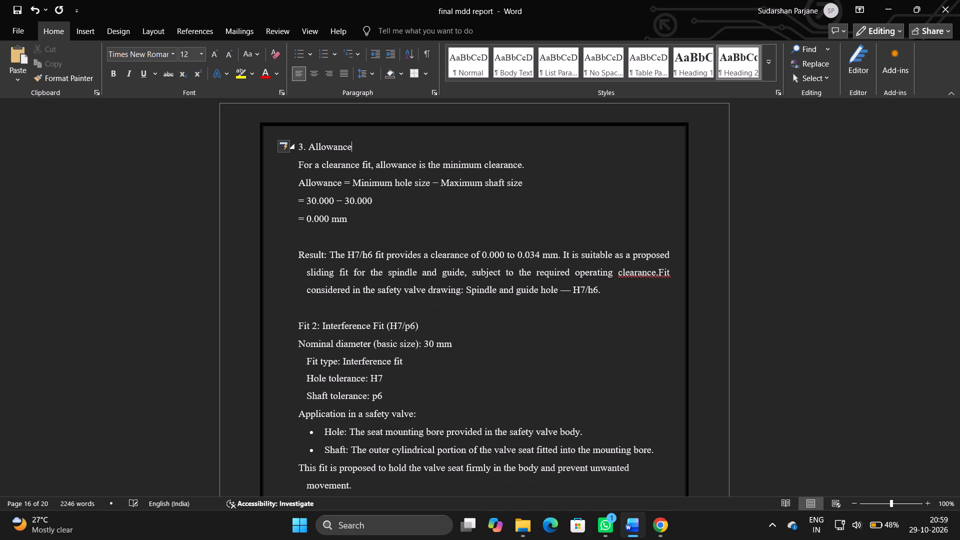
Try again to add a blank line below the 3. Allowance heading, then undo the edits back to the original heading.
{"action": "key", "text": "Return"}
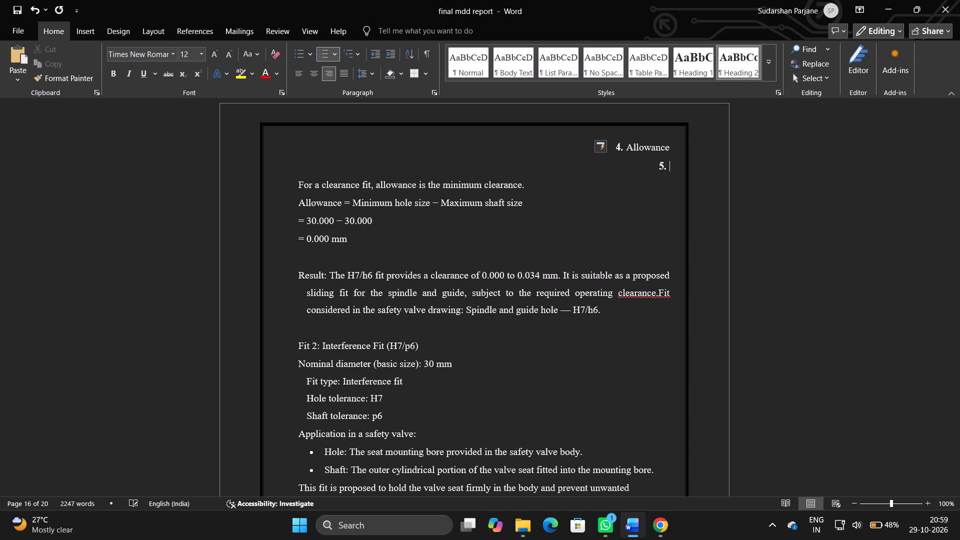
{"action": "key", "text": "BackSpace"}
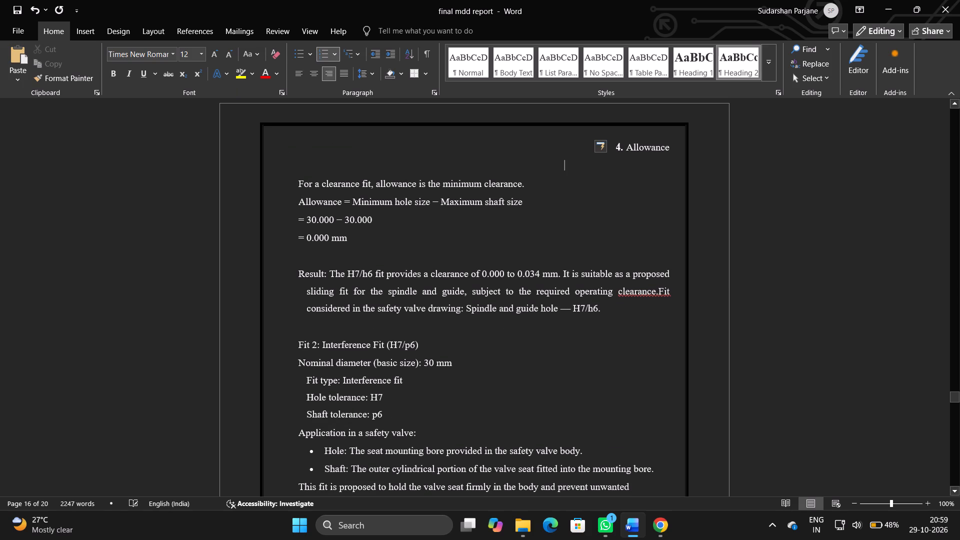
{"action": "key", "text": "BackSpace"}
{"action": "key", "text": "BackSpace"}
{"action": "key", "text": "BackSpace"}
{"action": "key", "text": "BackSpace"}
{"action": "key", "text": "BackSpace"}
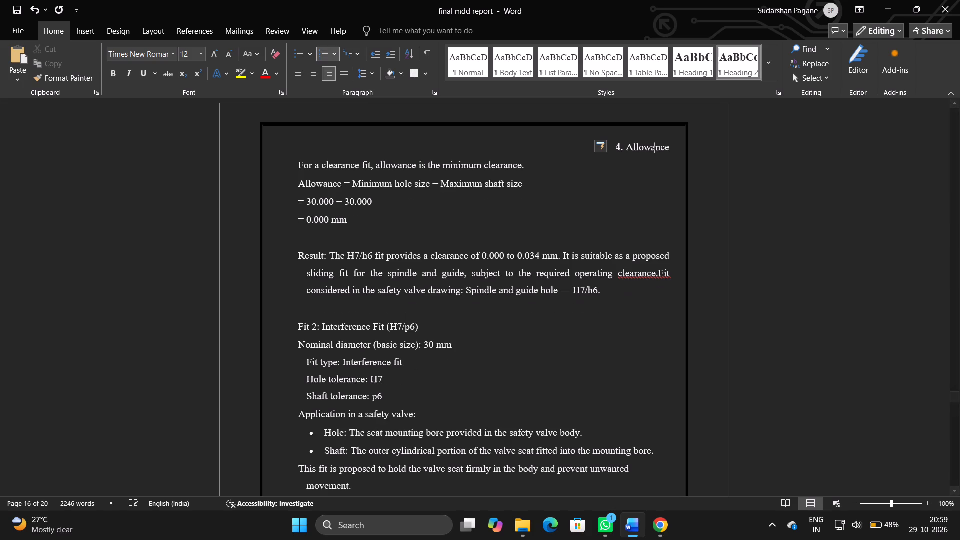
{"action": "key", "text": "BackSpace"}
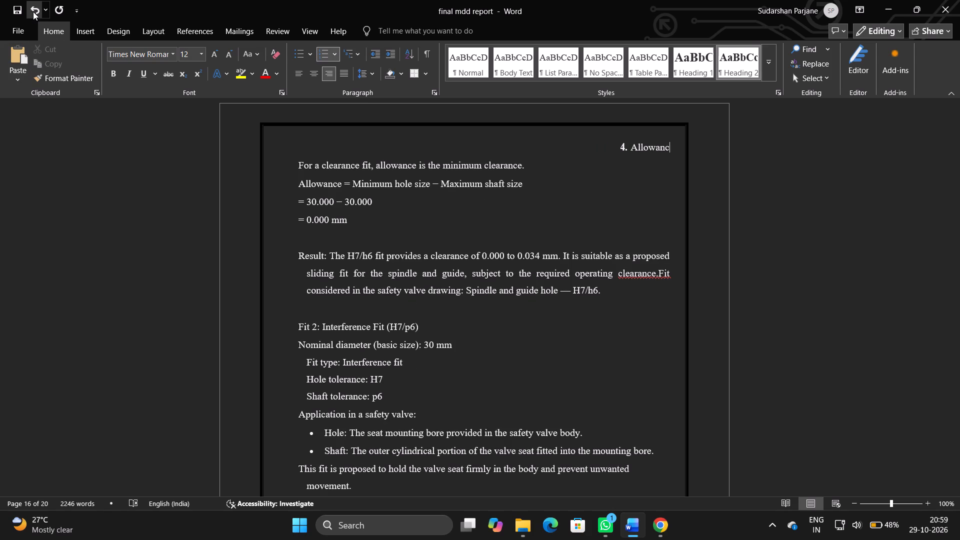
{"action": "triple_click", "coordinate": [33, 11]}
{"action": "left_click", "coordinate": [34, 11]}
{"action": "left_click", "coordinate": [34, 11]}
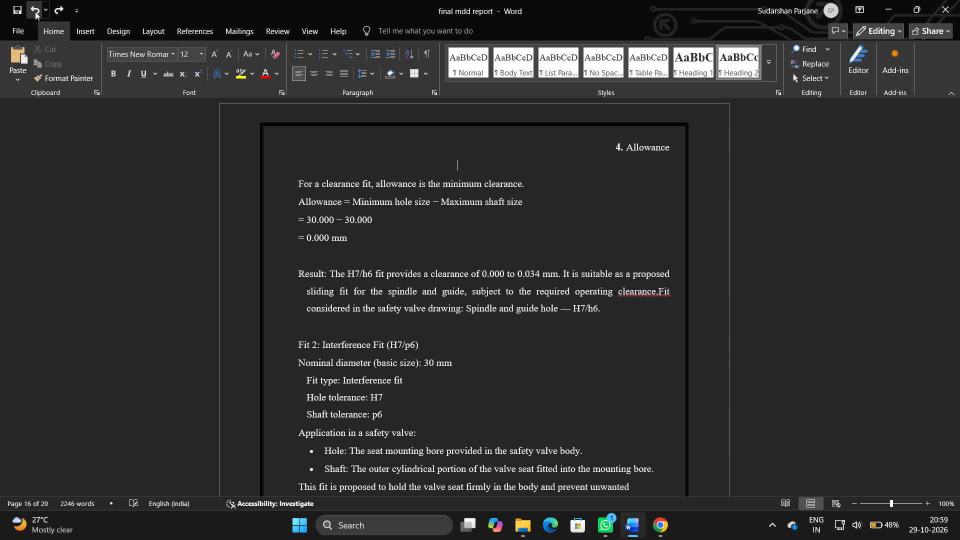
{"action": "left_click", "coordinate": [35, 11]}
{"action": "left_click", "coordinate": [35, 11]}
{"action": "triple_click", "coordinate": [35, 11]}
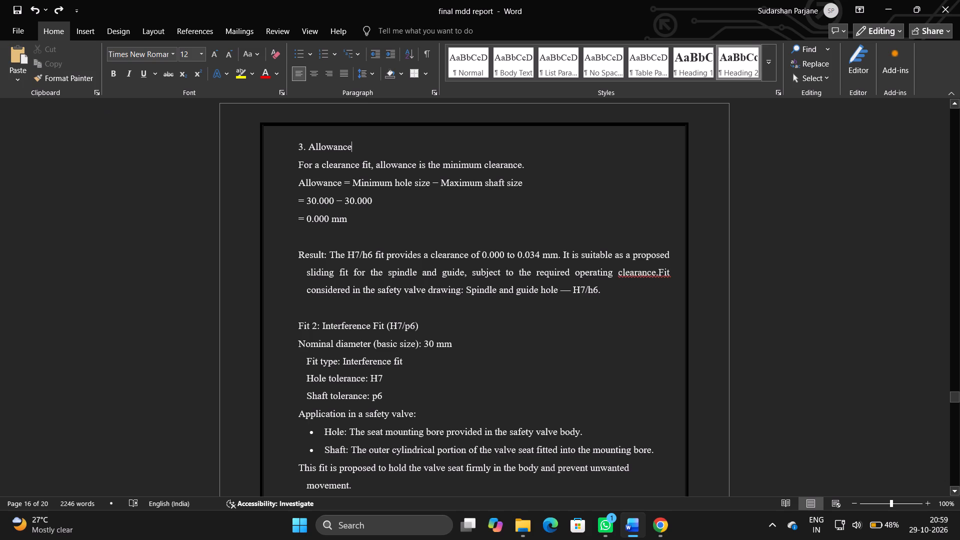
Insert a blank line below the 3. Allowance heading and undo only the automatic list numbering.
{"action": "key", "text": "Return"}
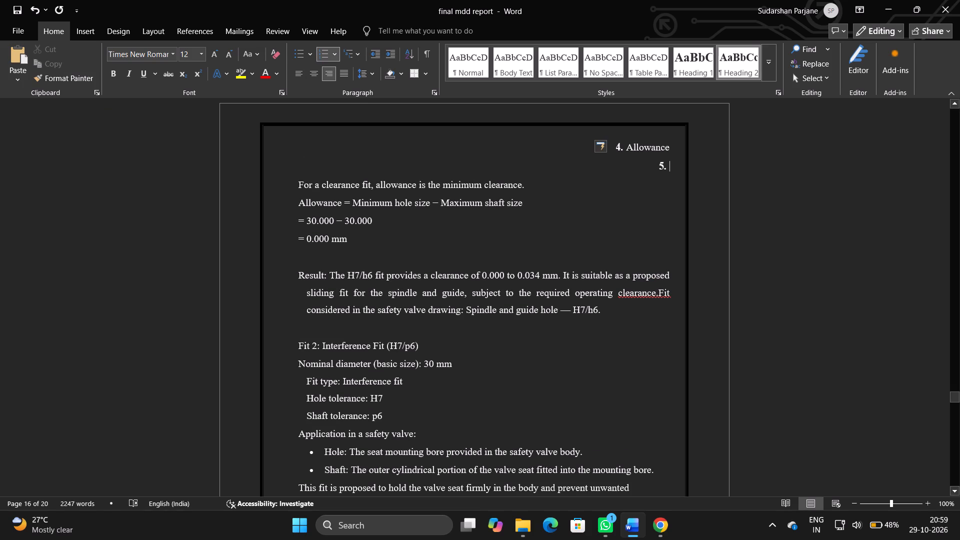
{"action": "left_click", "coordinate": [34, 11]}
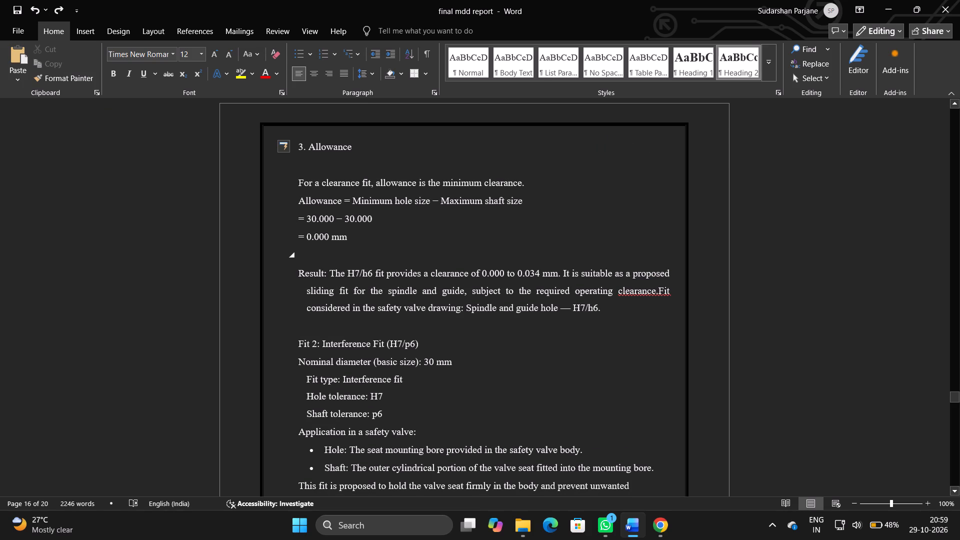
Indent the "= 30.000 − 30.000" and "= 0.000 mm" calculation lines under 3. Allowance by equal amounts.
{"action": "left_click", "coordinate": [298, 218]}
{"action": "key", "text": "Tab"}
{"action": "key", "text": "Tab"}
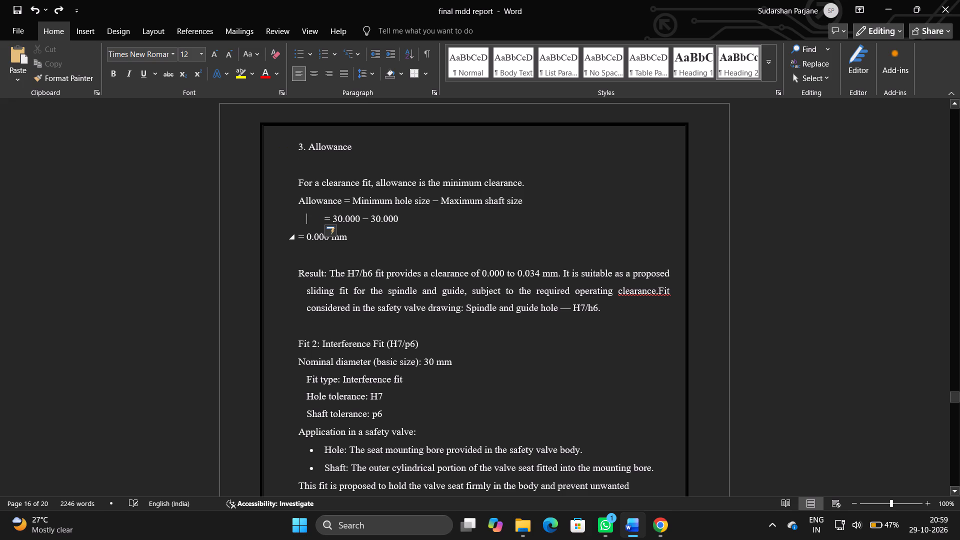
{"action": "left_click", "coordinate": [299, 234]}
{"action": "key", "text": "Tab"}
{"action": "key", "text": "Tab"}
Insert a blank, unbulleted line below the Shaft bullet under "Application in a safety valve" in Fit 2.
{"action": "scroll", "coordinate": [411, 264], "scroll_direction": "down", "scroll_amount": 2}
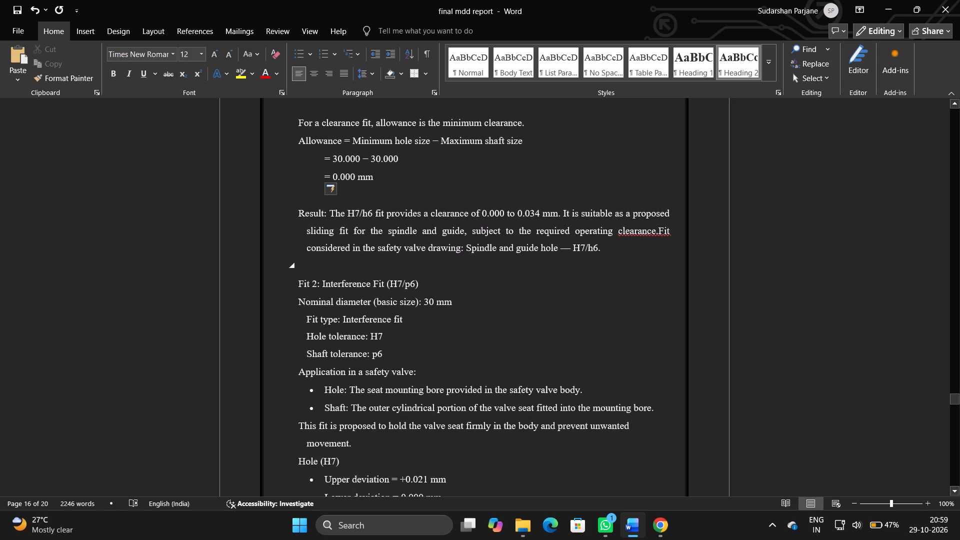
{"action": "scroll", "coordinate": [402, 264], "scroll_direction": "down", "scroll_amount": 2}
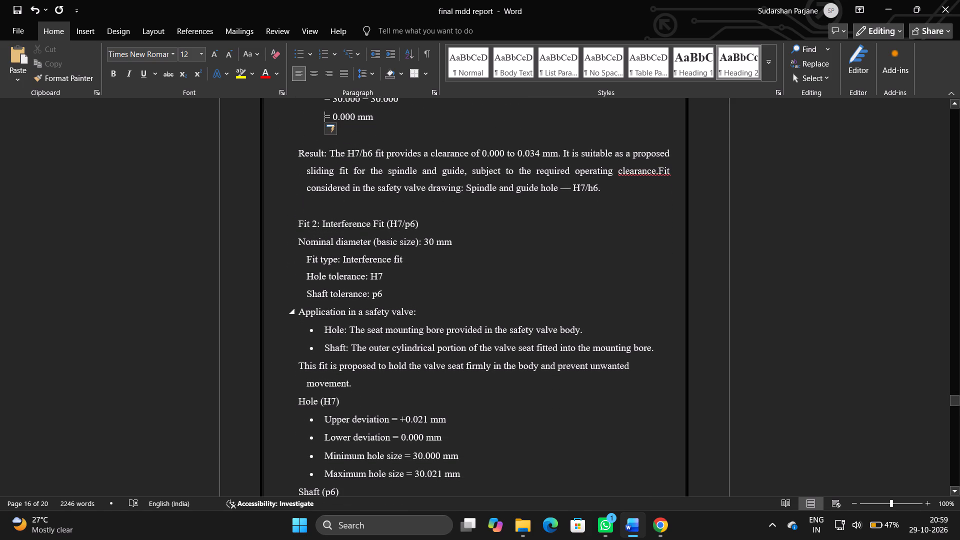
{"action": "scroll", "coordinate": [405, 318], "scroll_direction": "down", "scroll_amount": 2}
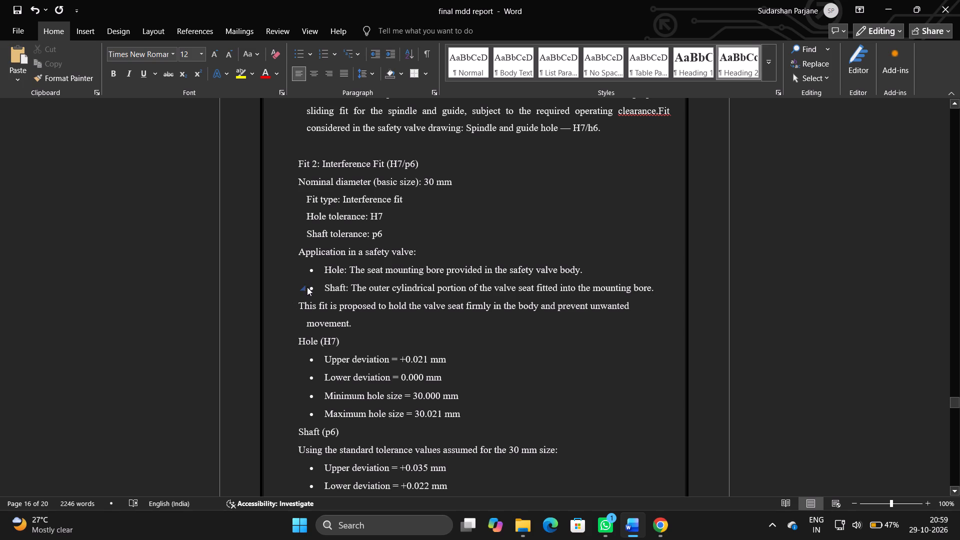
{"action": "left_click", "coordinate": [669, 302]}
{"action": "key", "text": "Up"}
{"action": "key", "text": "Right"}
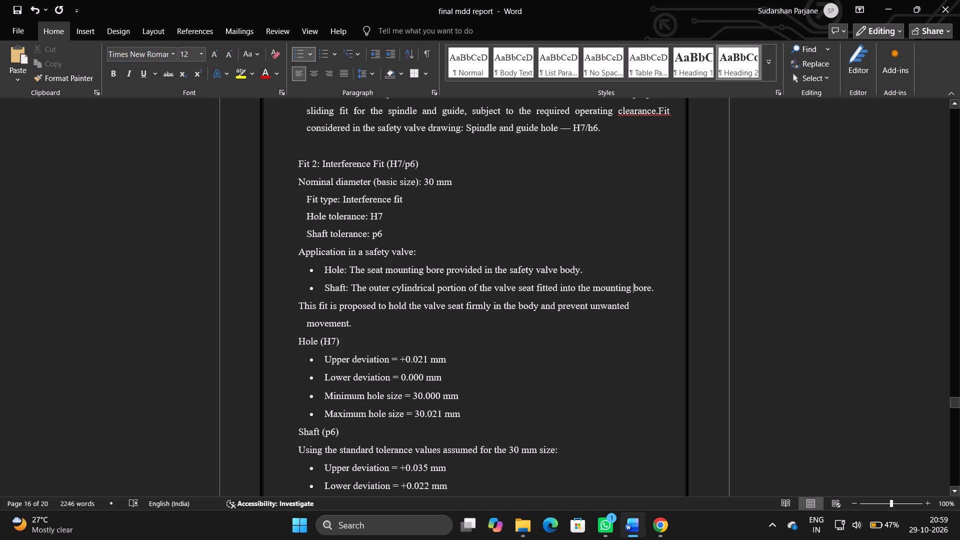
{"action": "key", "text": "Right"}
{"action": "key", "text": "Right"}
{"action": "key", "text": "Right"}
{"action": "key", "text": "Right"}
{"action": "key", "text": "Right"}
{"action": "key", "text": "Return"}
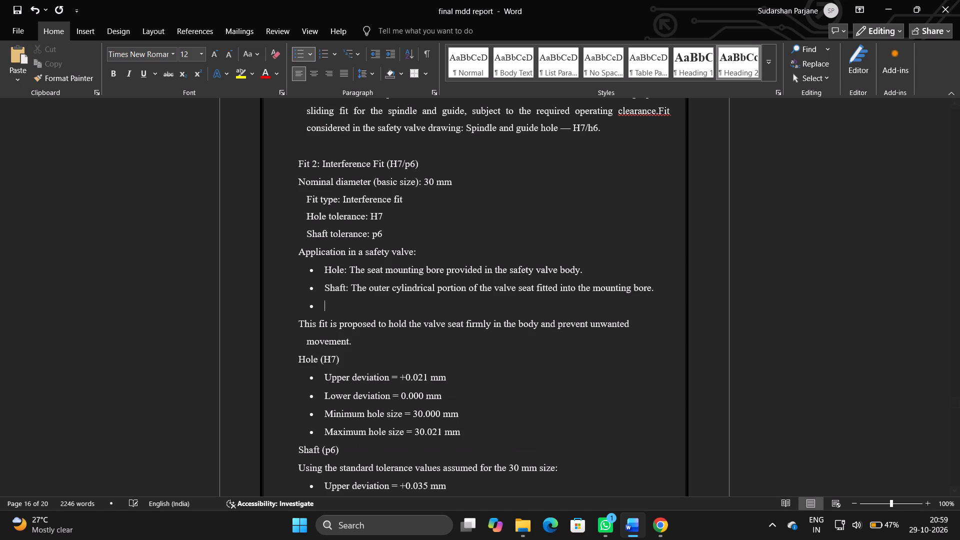
{"action": "key", "text": "BackSpace"}
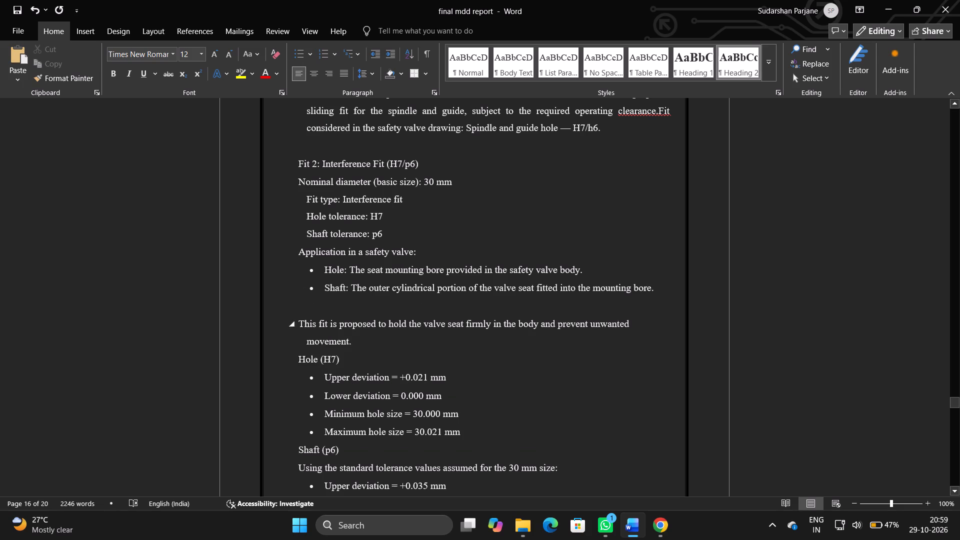
Justify the "This fit is proposed to hold the valve seat firmly" paragraph in Fit 2.
{"action": "left_click", "coordinate": [298, 323]}
{"action": "left_click", "coordinate": [306, 340]}
{"action": "key", "text": "BackSpace"}
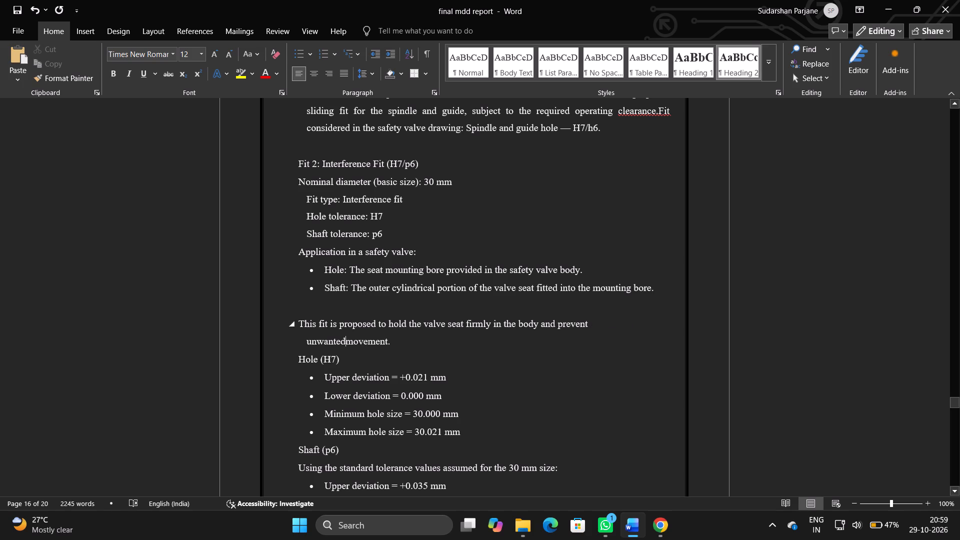
{"action": "key", "text": "space"}
{"action": "left_click_drag", "start_coordinate": [303, 324], "coordinate": [331, 326]}
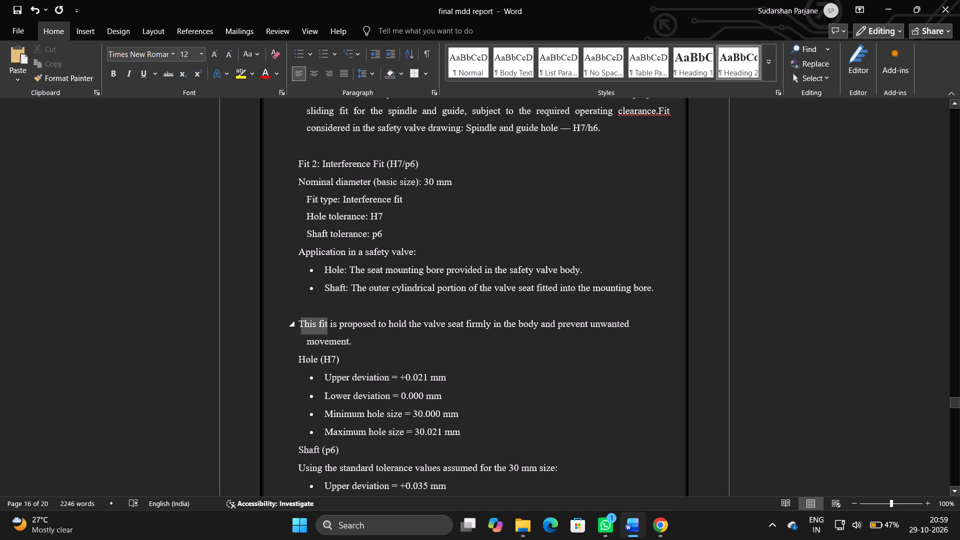
{"action": "left_click_drag", "start_coordinate": [331, 326], "coordinate": [343, 342]}
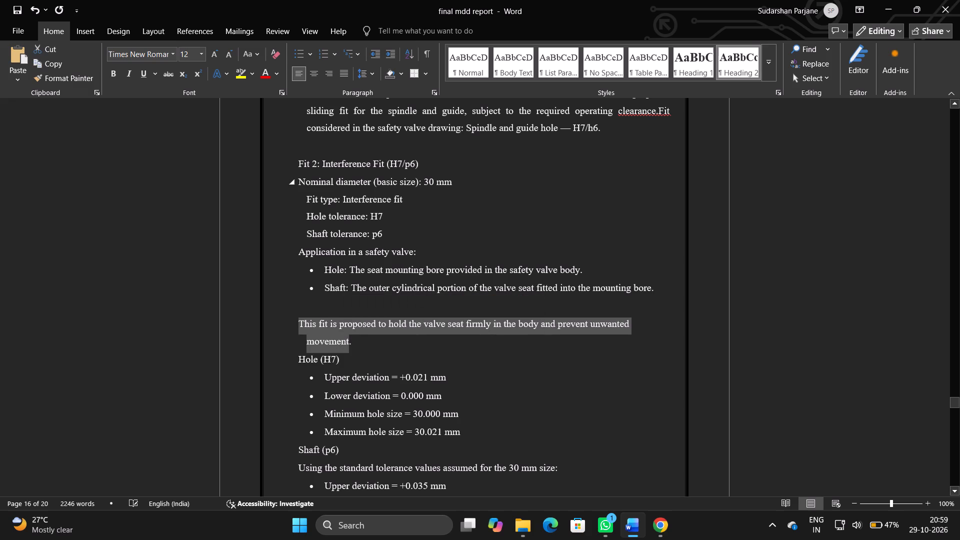
{"action": "left_click", "coordinate": [338, 70]}
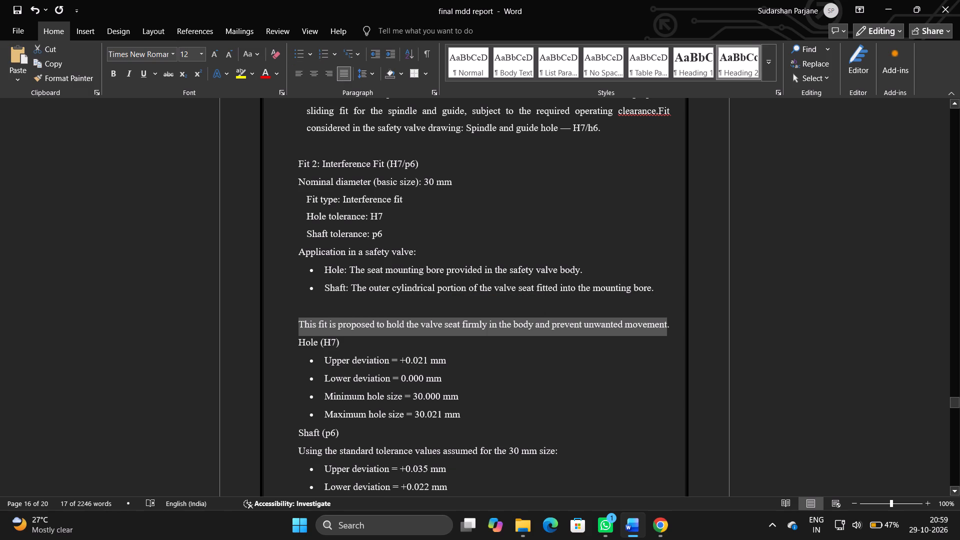
Insert a blank line above the Hole (H7) heading in Fit 2.
{"action": "left_click", "coordinate": [874, 341]}
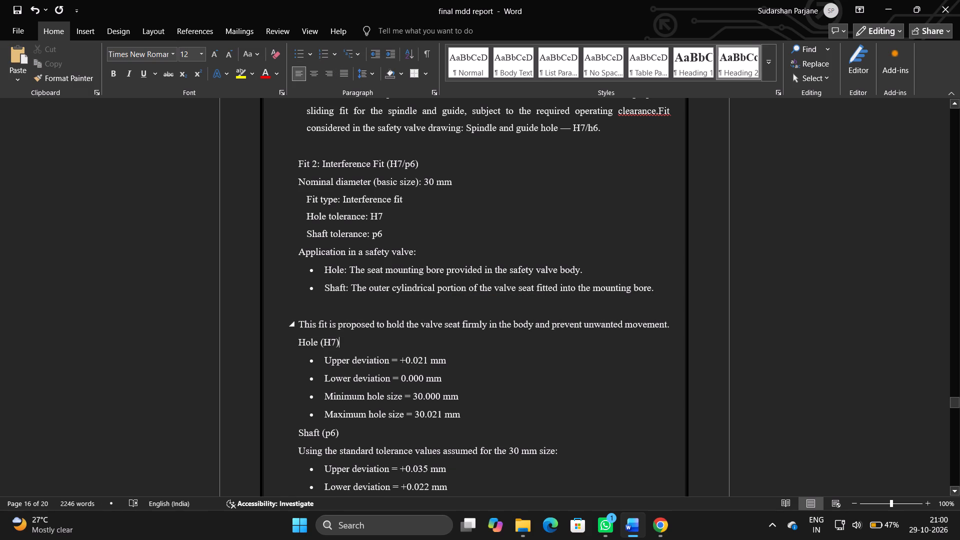
{"action": "key", "text": "Up"}
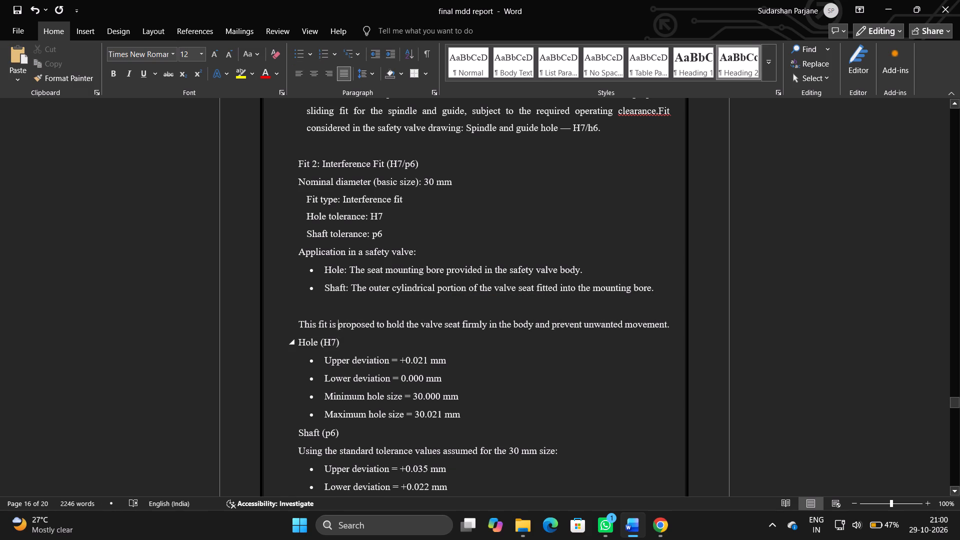
{"action": "key", "text": "Left"}
{"action": "key", "text": "Left"}
{"action": "key", "text": "Left"}
{"action": "key", "text": "Left"}
{"action": "key", "text": "Left"}
{"action": "key", "text": "Left"}
{"action": "key", "text": "Left"}
{"action": "key", "text": "Left"}
{"action": "key", "text": "Left"}
{"action": "key", "text": "Left"}
{"action": "key", "text": "Left"}
{"action": "key", "text": "Left"}
{"action": "key", "text": "Left"}
{"action": "key", "text": "Down"}
{"action": "key", "text": "Down"}
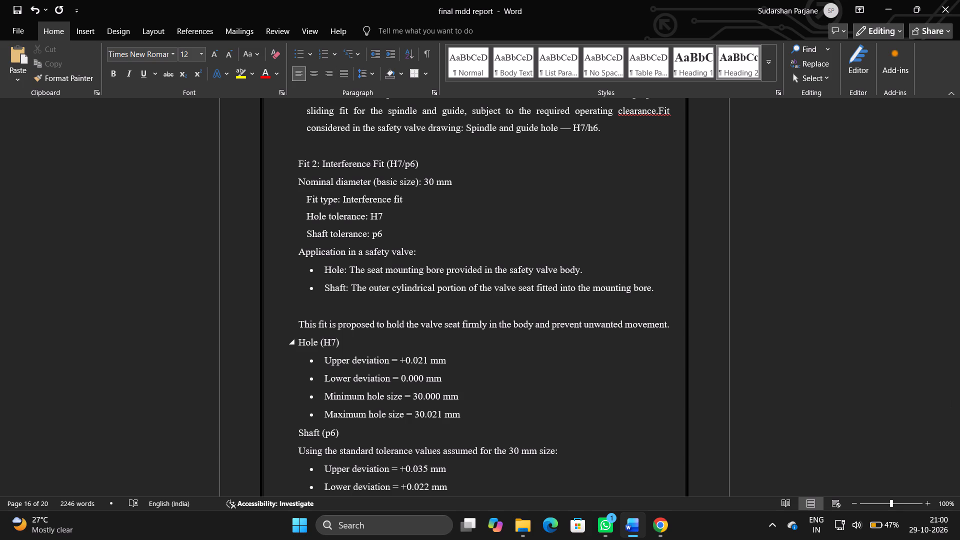
{"action": "key", "text": "Left"}
{"action": "key", "text": "Left"}
{"action": "key", "text": "Left"}
{"action": "key", "text": "Left"}
{"action": "key", "text": "Left"}
{"action": "key", "text": "Left"}
{"action": "key", "text": "Left"}
{"action": "key", "text": "Right"}
{"action": "key", "text": "Return"}
Review the layout of the remaining Fit 2 interference calculations up to the 11. Drawing In Autocad section.
{"action": "scroll", "coordinate": [574, 326], "scroll_direction": "down", "scroll_amount": 4}
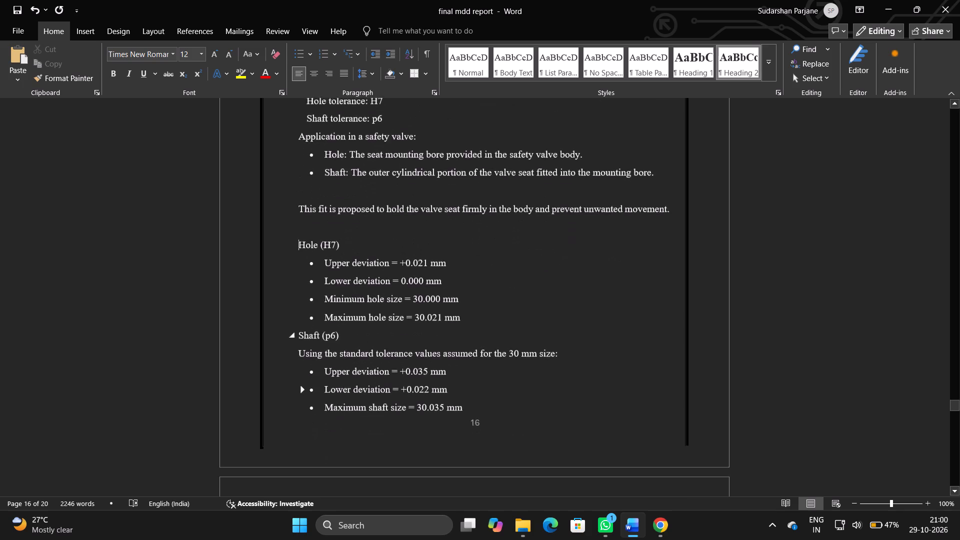
{"action": "scroll", "coordinate": [528, 264], "scroll_direction": "down", "scroll_amount": 16}
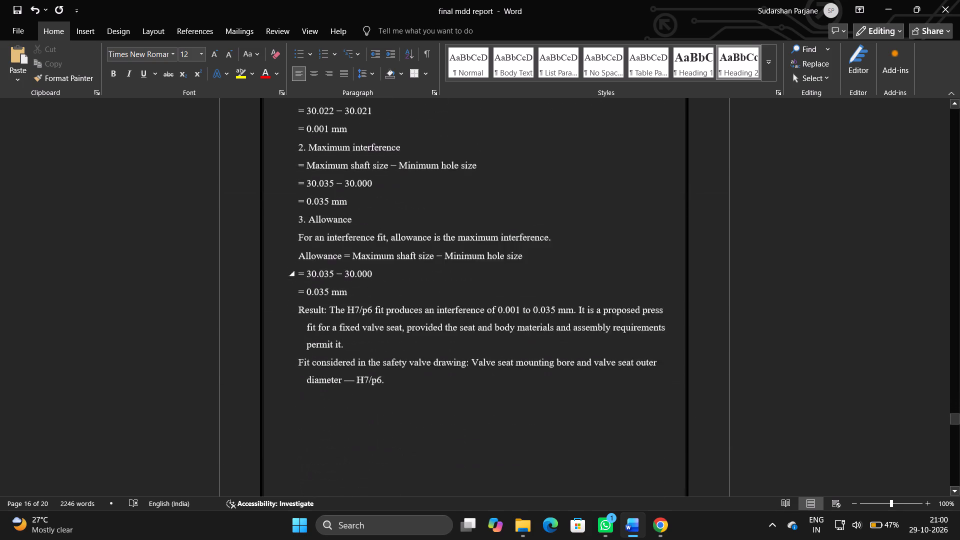
{"action": "scroll", "coordinate": [532, 265], "scroll_direction": "down", "scroll_amount": 6}
{"action": "scroll", "coordinate": [532, 265], "scroll_direction": "up", "scroll_amount": 8}
{"action": "scroll", "coordinate": [532, 265], "scroll_direction": "down", "scroll_amount": 15}
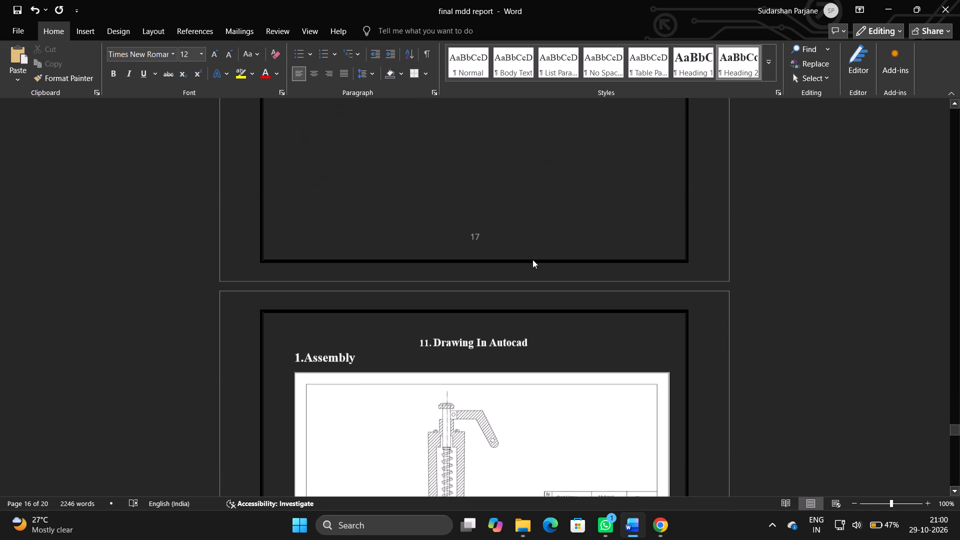
{"action": "scroll", "coordinate": [532, 259], "scroll_direction": "up", "scroll_amount": 17}
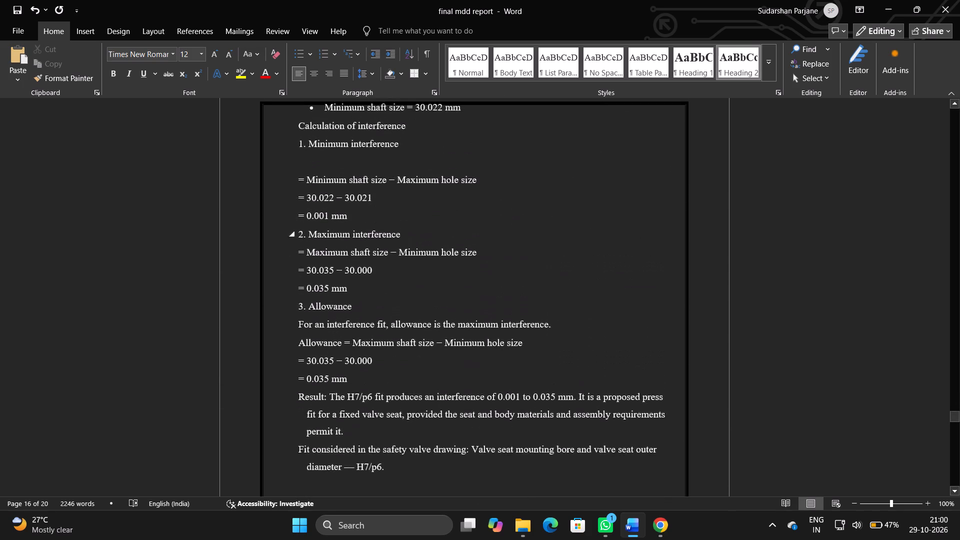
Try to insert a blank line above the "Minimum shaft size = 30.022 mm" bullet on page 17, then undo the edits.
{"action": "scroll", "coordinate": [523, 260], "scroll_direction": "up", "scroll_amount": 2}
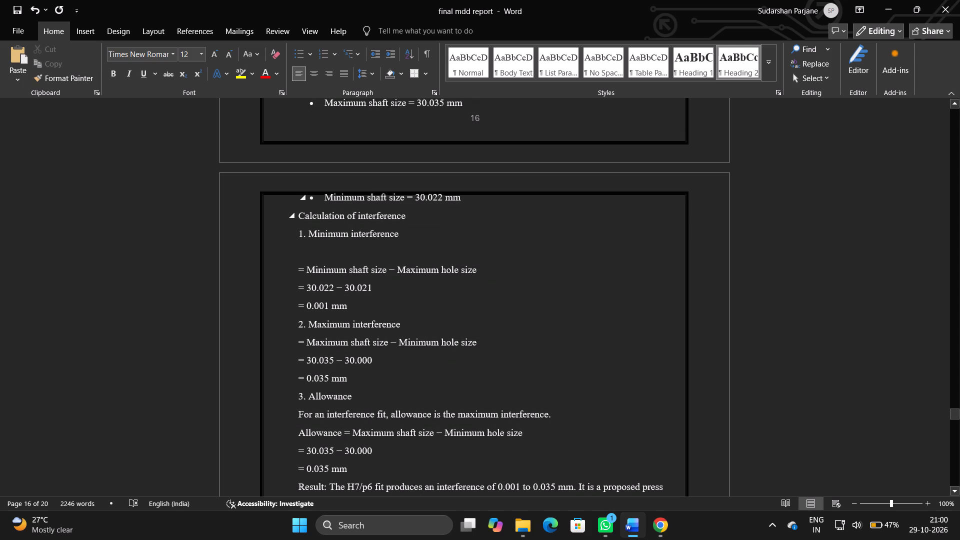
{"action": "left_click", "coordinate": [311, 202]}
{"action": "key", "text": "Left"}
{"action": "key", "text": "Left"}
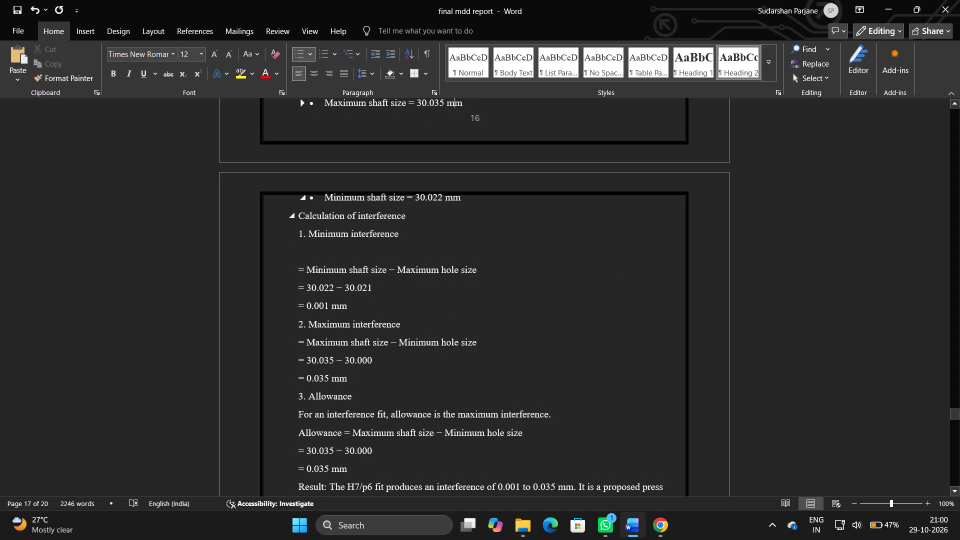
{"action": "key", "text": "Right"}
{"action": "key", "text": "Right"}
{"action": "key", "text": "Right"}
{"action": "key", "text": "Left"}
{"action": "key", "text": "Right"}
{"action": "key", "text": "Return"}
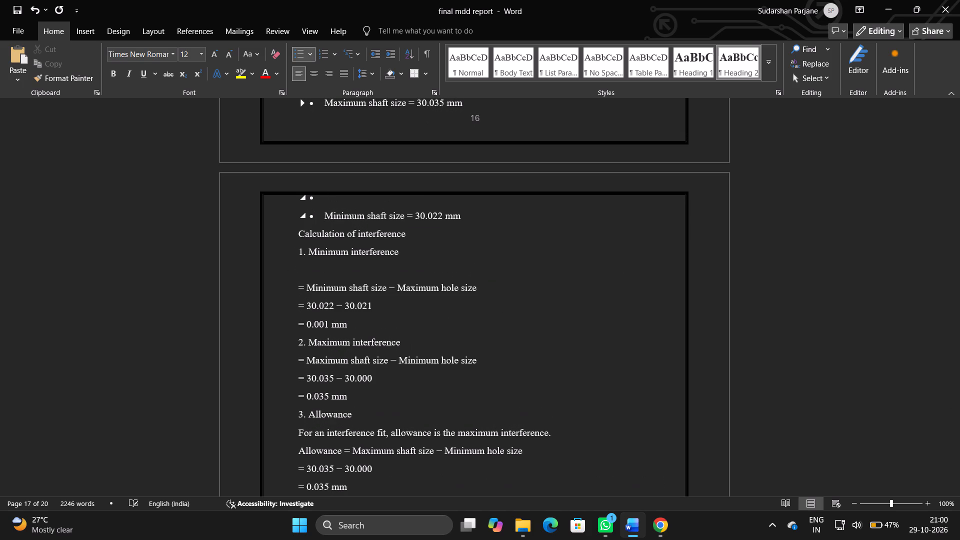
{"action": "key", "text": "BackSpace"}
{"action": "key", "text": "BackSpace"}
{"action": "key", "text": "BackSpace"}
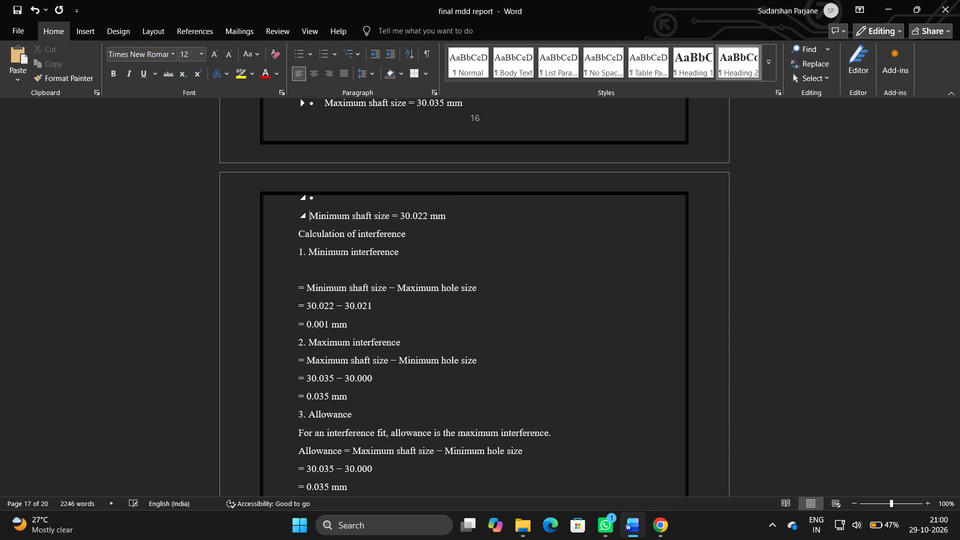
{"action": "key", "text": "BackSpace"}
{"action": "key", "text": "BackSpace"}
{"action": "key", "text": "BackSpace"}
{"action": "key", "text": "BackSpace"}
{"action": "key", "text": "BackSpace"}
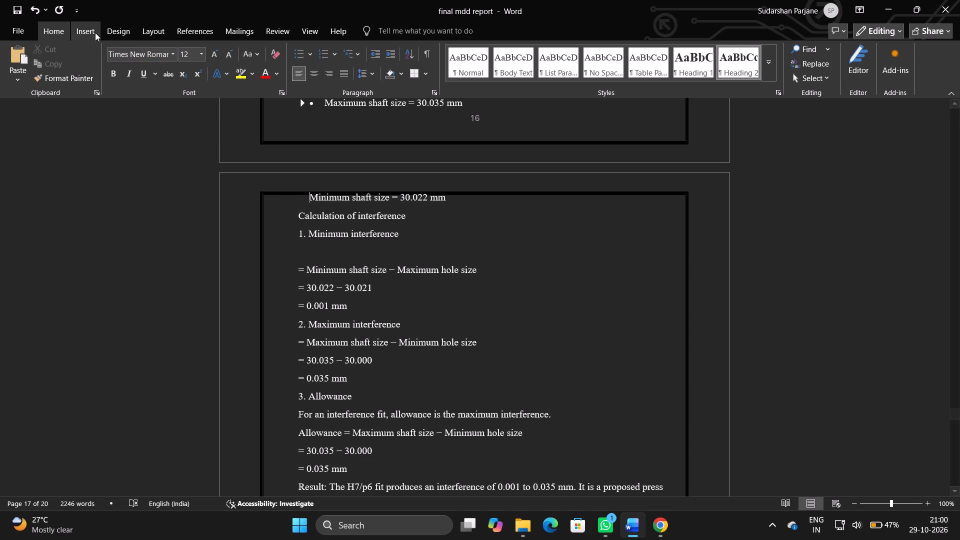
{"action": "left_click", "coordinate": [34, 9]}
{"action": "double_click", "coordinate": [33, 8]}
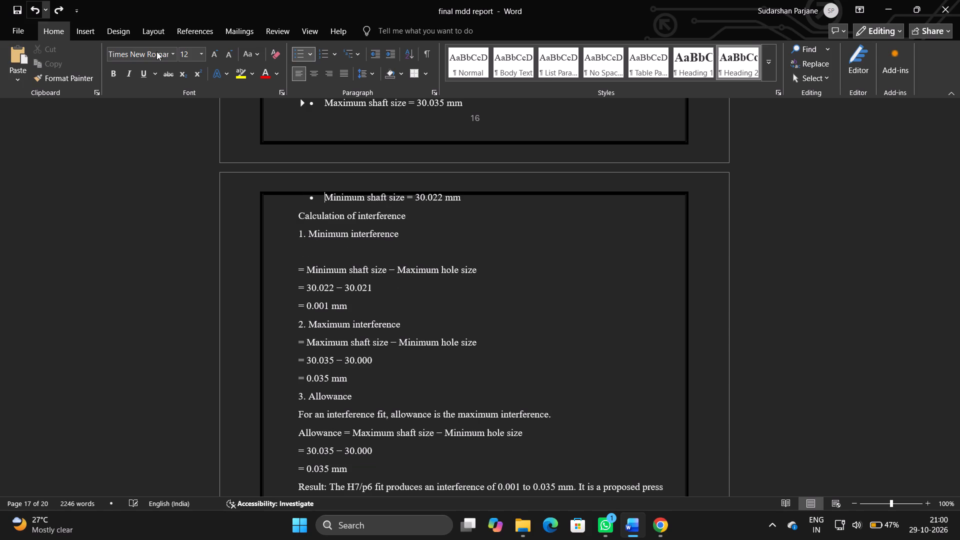
Insert a blank, unbulleted line between the "Maximum shaft size = 30.035 mm" and "Minimum shaft size = 30.022 mm" bullets.
{"action": "left_click", "coordinate": [474, 103]}
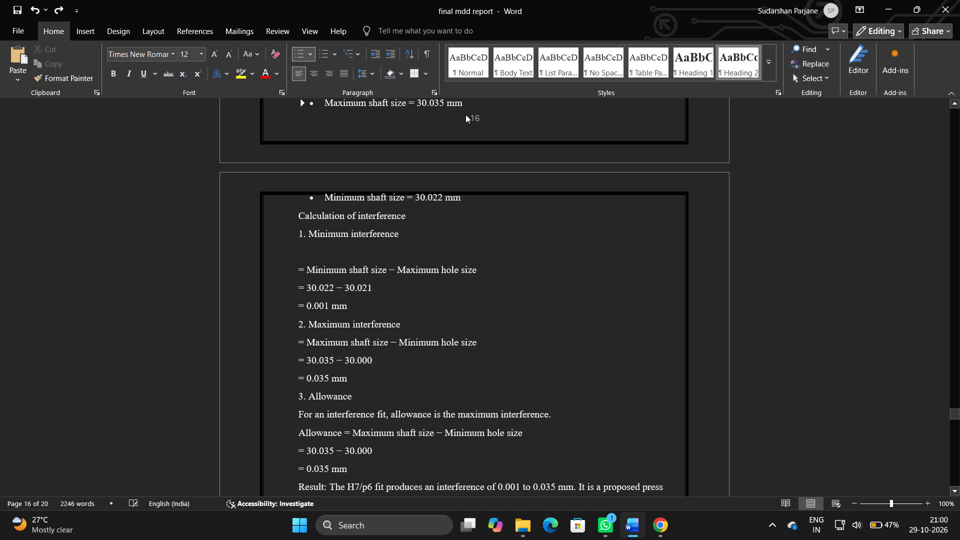
{"action": "key", "text": "Return"}
{"action": "key", "text": "Return"}
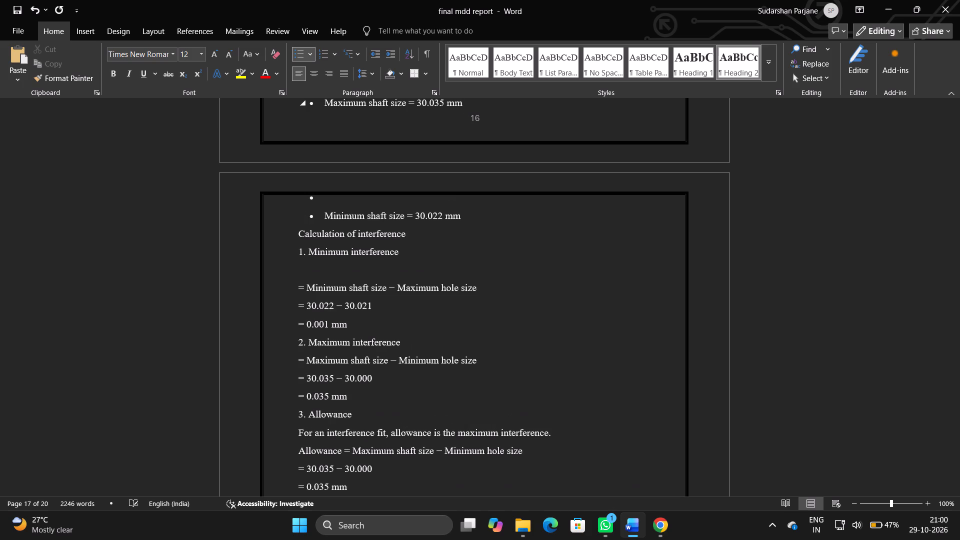
{"action": "key", "text": "BackSpace"}
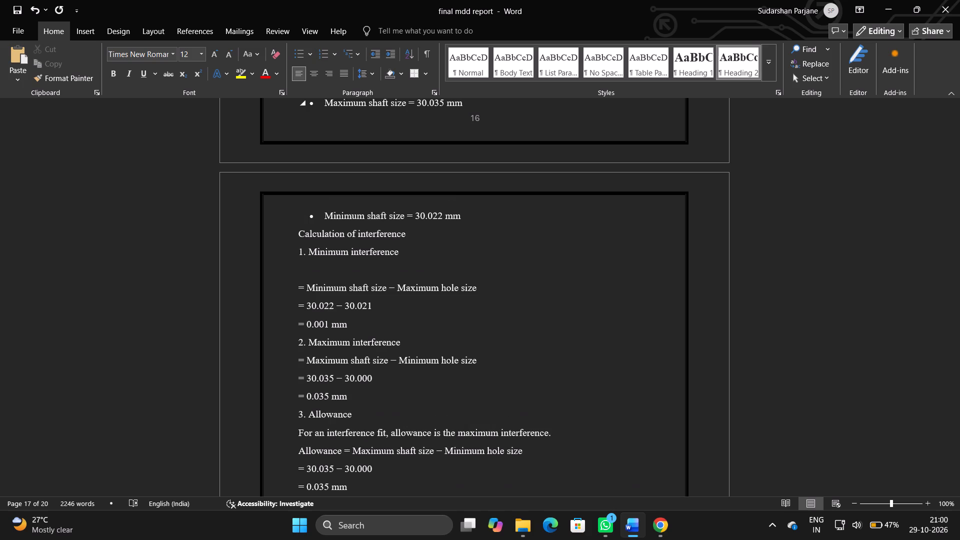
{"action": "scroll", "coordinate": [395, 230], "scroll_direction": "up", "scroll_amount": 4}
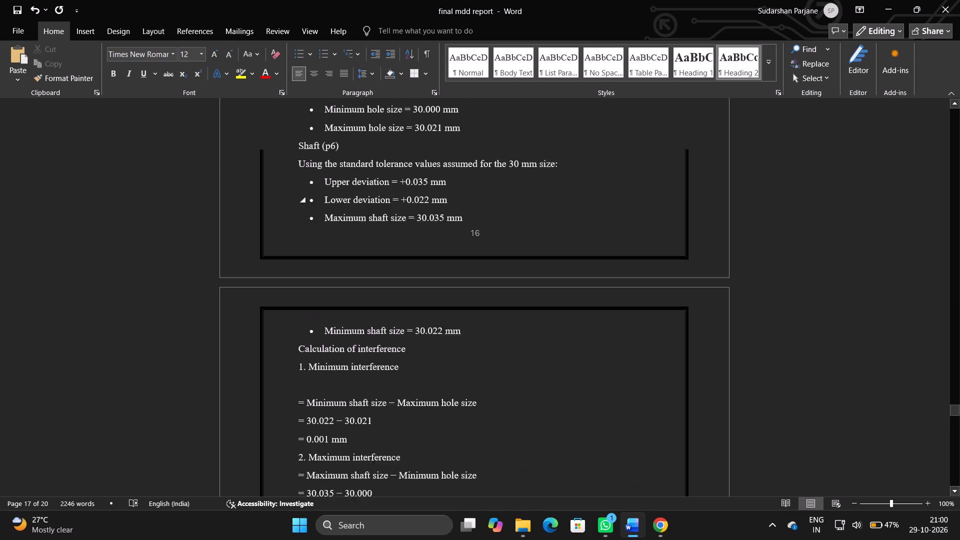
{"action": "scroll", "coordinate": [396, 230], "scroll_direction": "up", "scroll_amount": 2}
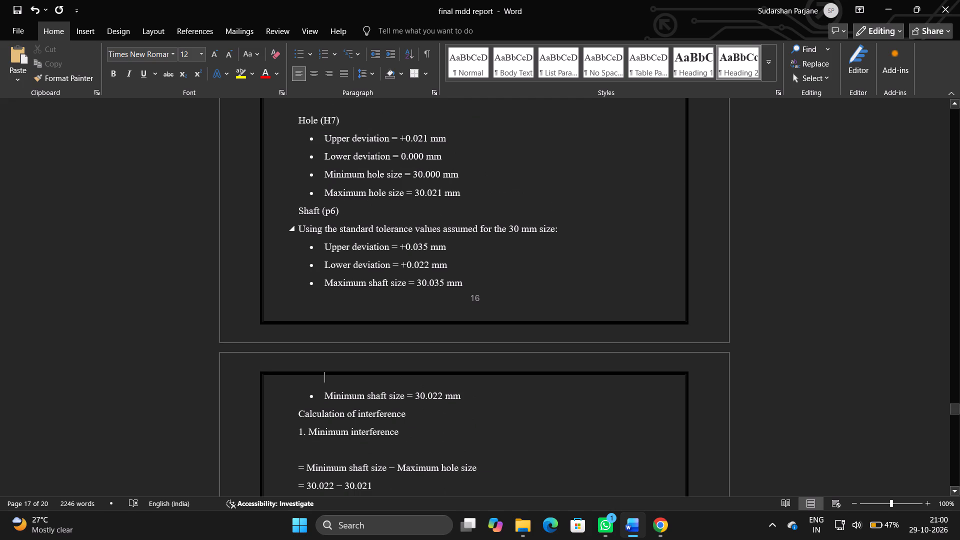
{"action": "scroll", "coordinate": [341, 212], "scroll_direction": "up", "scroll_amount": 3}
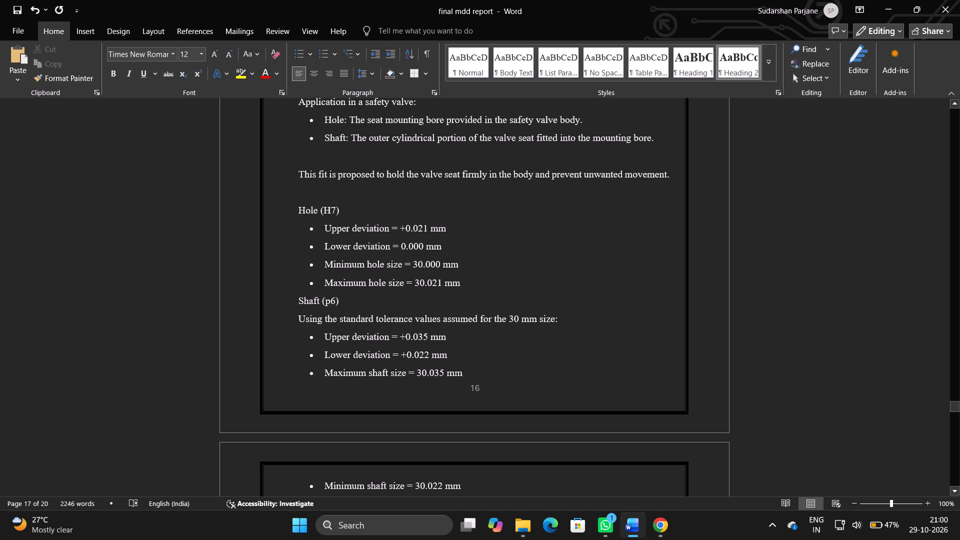
Remove the blank line below the "1. Minimum interference" heading in Fit 2.
{"action": "scroll", "coordinate": [849, 300], "scroll_direction": "up", "scroll_amount": 6}
{"action": "scroll", "coordinate": [849, 300], "scroll_direction": "down", "scroll_amount": 7}
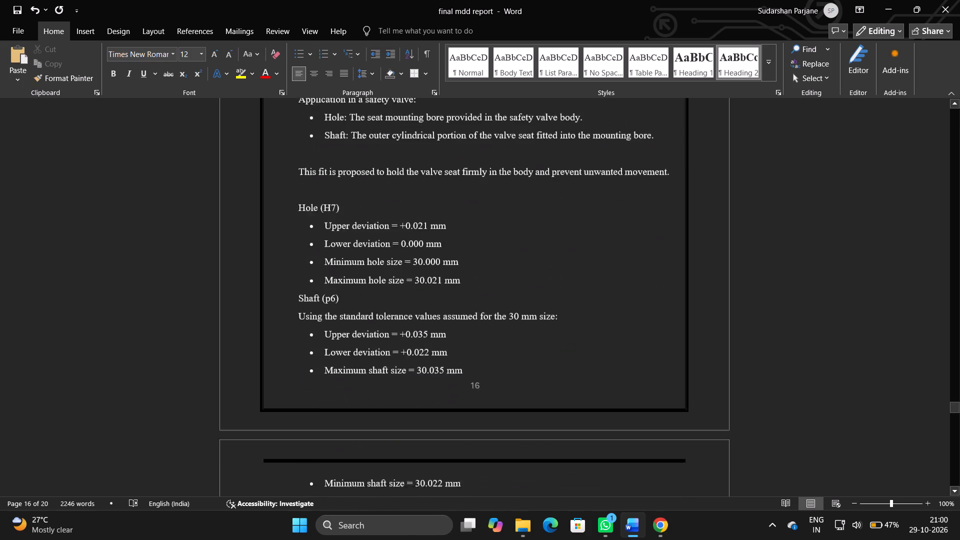
{"action": "scroll", "coordinate": [849, 296], "scroll_direction": "down", "scroll_amount": 10}
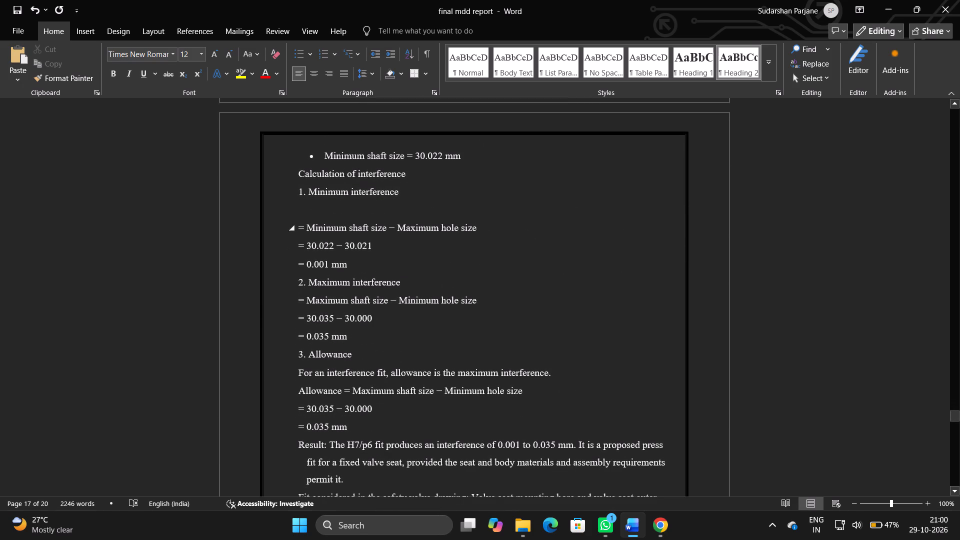
{"action": "left_click", "coordinate": [336, 215]}
{"action": "key", "text": "BackSpace"}
{"action": "key", "text": "BackSpace"}
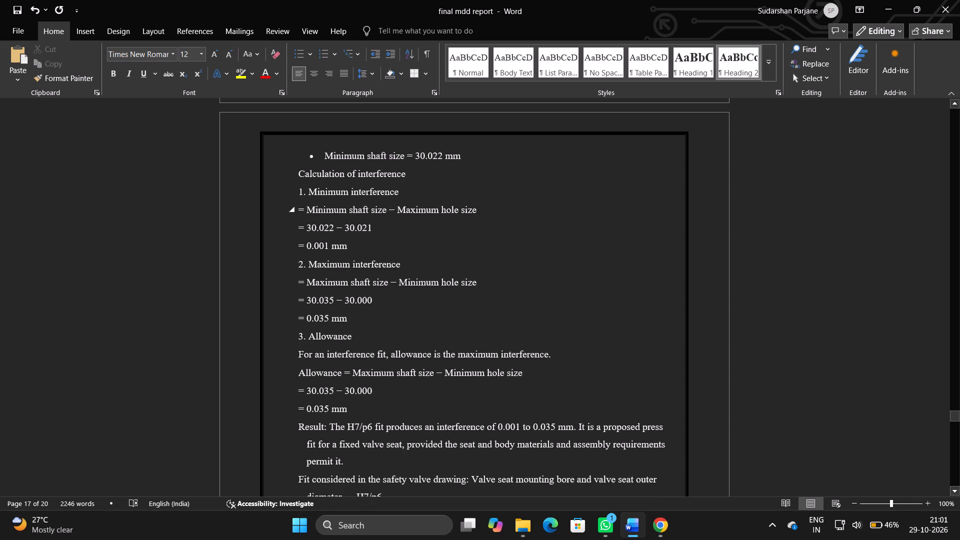
Indent the three calculation lines under "1. Minimum interference" so they align with the bullet text above.
{"action": "key", "text": "Down"}
{"action": "key", "text": "Left"}
{"action": "key", "text": "Left"}
{"action": "key", "text": "Left"}
{"action": "key", "text": "Left"}
{"action": "key", "text": "Left"}
{"action": "key", "text": "Left"}
{"action": "key", "text": "Left"}
{"action": "key", "text": "Left"}
{"action": "key", "text": "Left"}
{"action": "key", "text": "Left"}
{"action": "key", "text": "Left"}
{"action": "key", "text": "Left"}
{"action": "key", "text": "Left"}
{"action": "key", "text": "Left"}
{"action": "key", "text": "Left"}
{"action": "key", "text": "Left"}
{"action": "key", "text": "Left"}
{"action": "key", "text": "Left"}
{"action": "key", "text": "Left"}
{"action": "key", "text": "Left"}
{"action": "key", "text": "Left"}
{"action": "key", "text": "Left"}
{"action": "key", "text": "Left"}
{"action": "key", "text": "Tab"}
{"action": "key", "text": "Tab"}
{"action": "key", "text": "Down"}
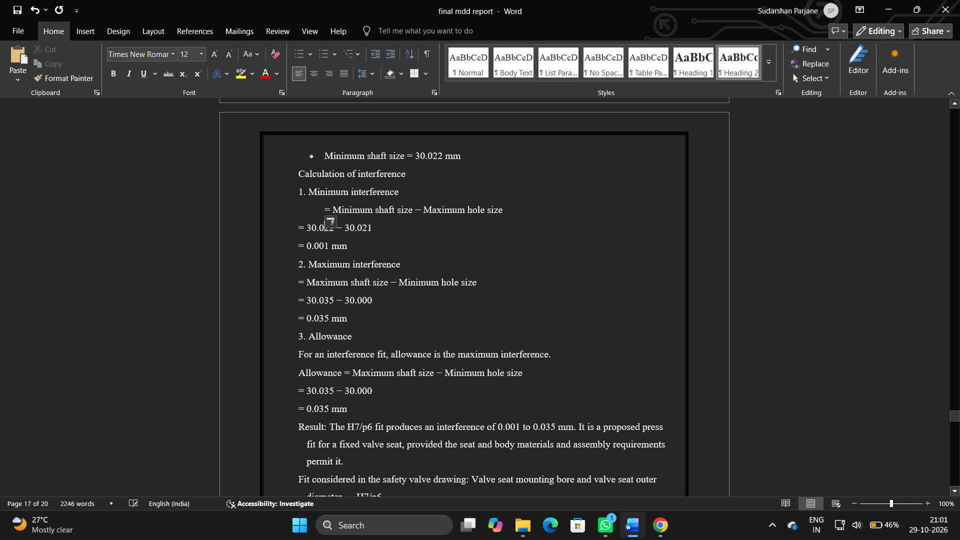
{"action": "key", "text": "Left"}
{"action": "key", "text": "Left"}
{"action": "key", "text": "Left"}
{"action": "key", "text": "Left"}
{"action": "key", "text": "Left"}
{"action": "key", "text": "Left"}
{"action": "key", "text": "Tab"}
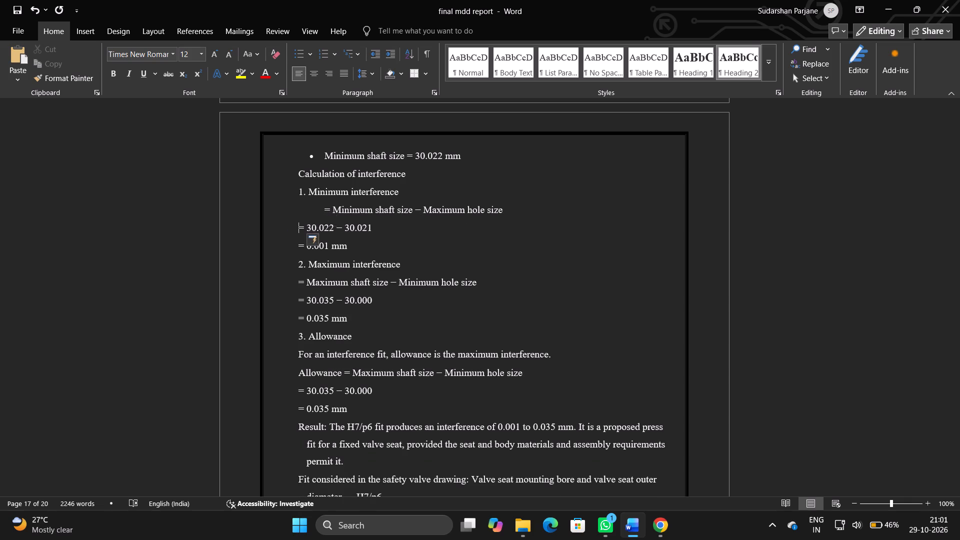
{"action": "key", "text": "Tab"}
{"action": "key", "text": "Down"}
{"action": "key", "text": "Left"}
{"action": "key", "text": "Left"}
{"action": "key", "text": "Left"}
{"action": "key", "text": "Left"}
{"action": "key", "text": "Left"}
{"action": "key", "text": "Left"}
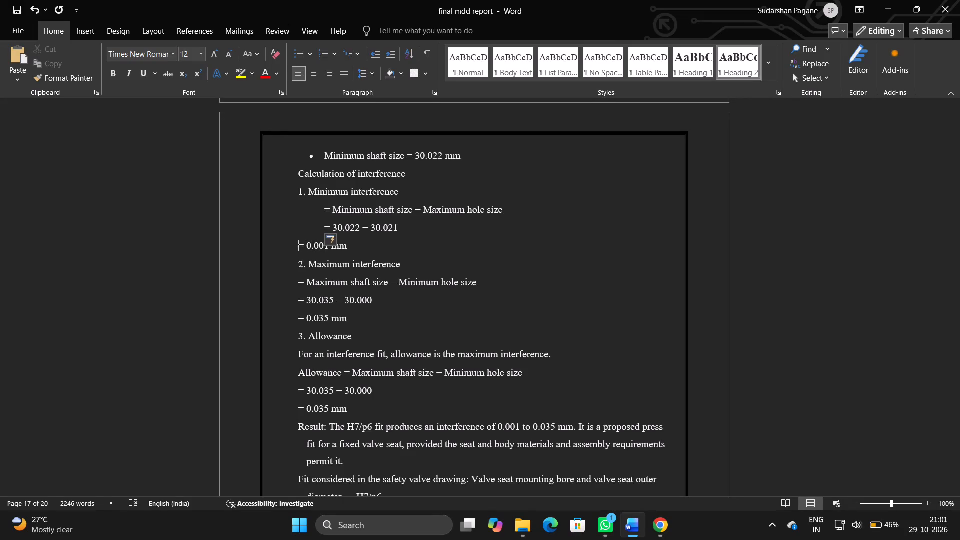
{"action": "key", "text": "Tab"}
{"action": "key", "text": "Tab"}
Indent the three calculation lines under "2. Maximum interference" to match those under "1. Minimum interference".
{"action": "key", "text": "Down"}
{"action": "key", "text": "Down"}
{"action": "key", "text": "Left"}
{"action": "key", "text": "Left"}
{"action": "key", "text": "Left"}
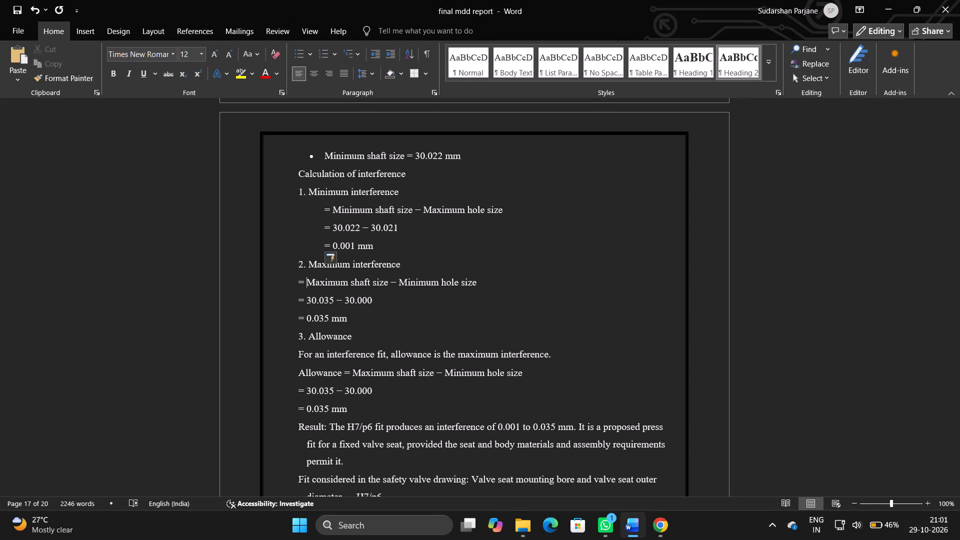
{"action": "key", "text": "Left"}
{"action": "key", "text": "Left"}
{"action": "key", "text": "Left"}
{"action": "key", "text": "Right"}
{"action": "key", "text": "Tab"}
{"action": "key", "text": "Tab"}
{"action": "key", "text": "Down"}
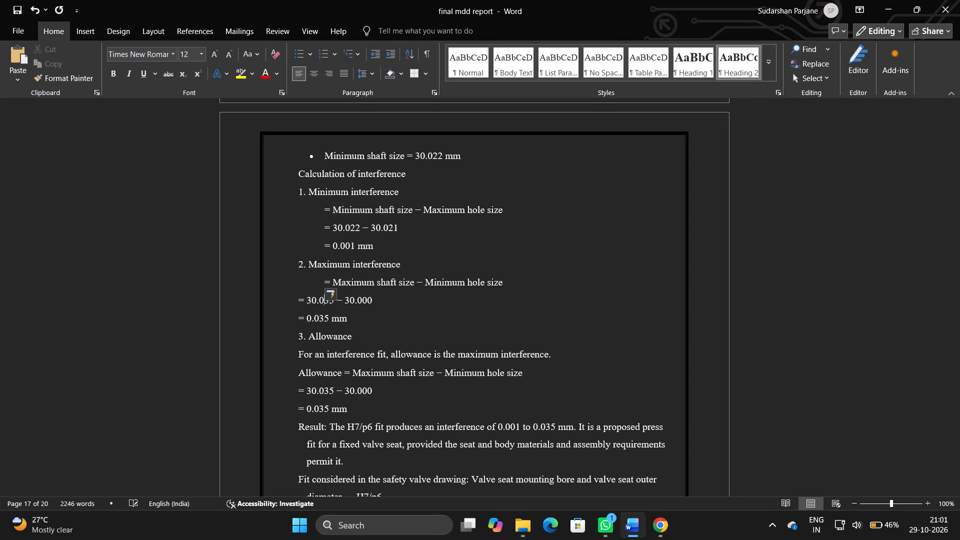
{"action": "key", "text": "Left"}
{"action": "key", "text": "Left"}
{"action": "key", "text": "Left"}
{"action": "key", "text": "Left"}
{"action": "key", "text": "Left"}
{"action": "key", "text": "Left"}
{"action": "key", "text": "Tab"}
{"action": "key", "text": "Tab"}
{"action": "key", "text": "Down"}
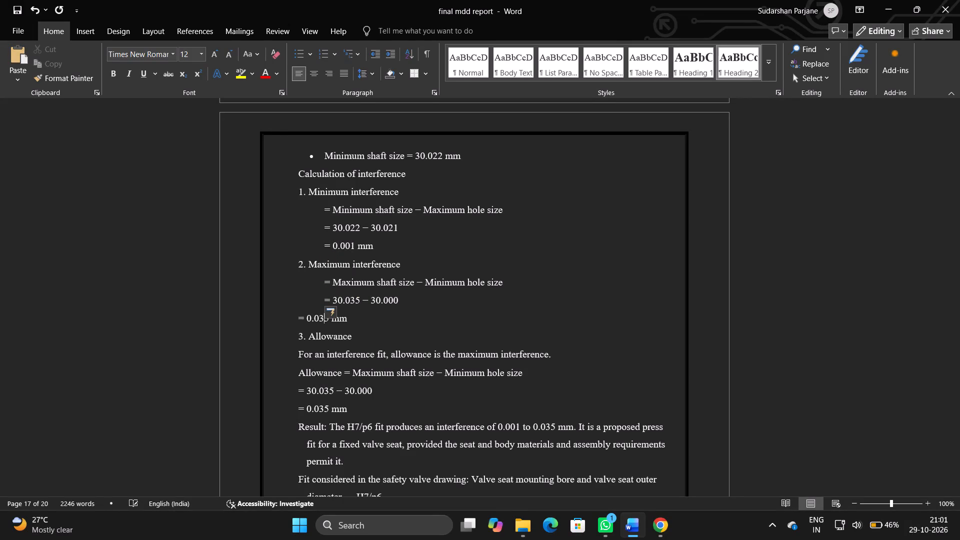
{"action": "key", "text": "Left"}
{"action": "key", "text": "Left"}
{"action": "key", "text": "Left"}
{"action": "key", "text": "Left"}
{"action": "key", "text": "Left"}
{"action": "key", "text": "Left"}
{"action": "key", "text": "Tab"}
{"action": "key", "text": "Tab"}
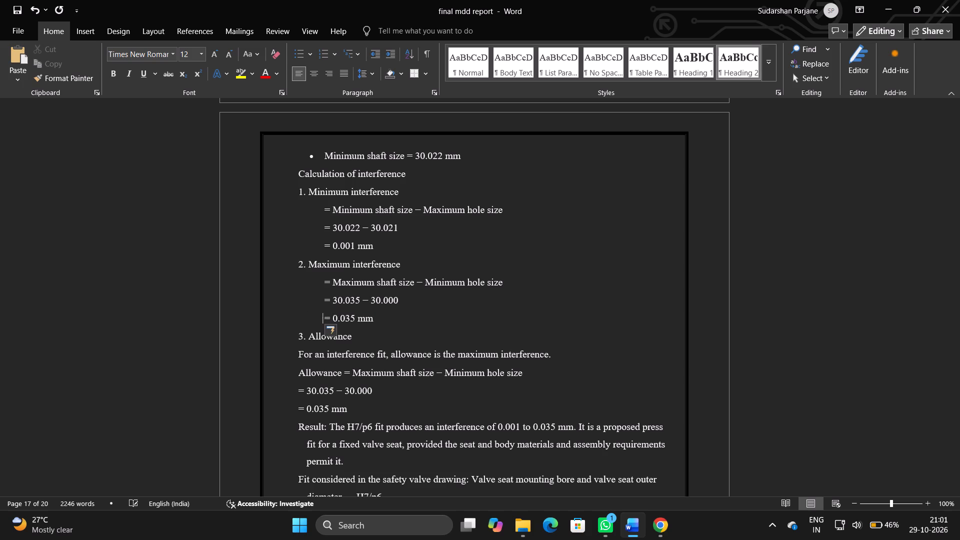
Indent the "= 30.035 − 30.000" and "= 0.035 mm" lines below the Fit 2 Allowance formula to match the calculations above.
{"action": "key", "text": "Down"}
{"action": "key", "text": "Down"}
{"action": "key", "text": "Down"}
{"action": "key", "text": "Down"}
{"action": "key", "text": "Left"}
{"action": "key", "text": "Left"}
{"action": "key", "text": "Left"}
{"action": "key", "text": "Left"}
{"action": "key", "text": "Left"}
{"action": "key", "text": "Left"}
{"action": "key", "text": "Tab"}
{"action": "key", "text": "Tab"}
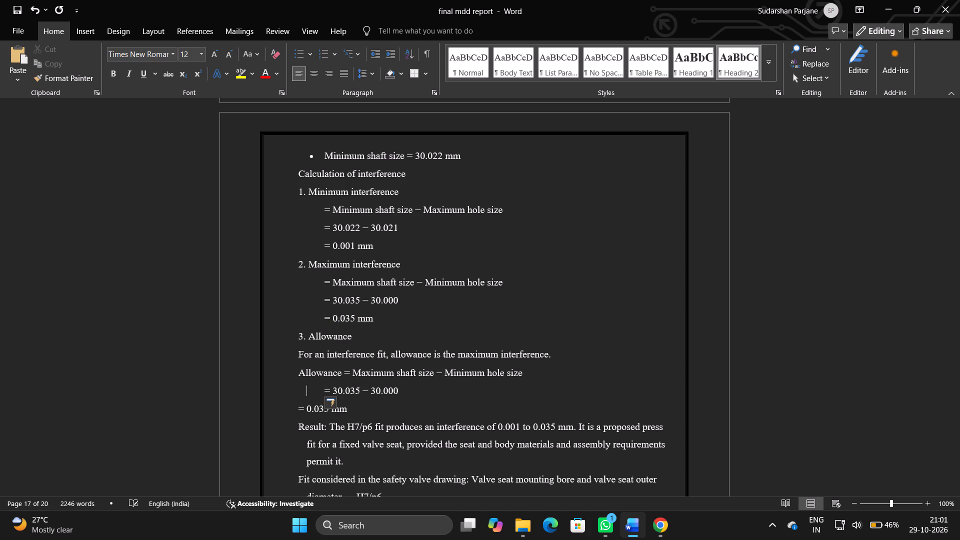
{"action": "key", "text": "Down"}
{"action": "key", "text": "Left"}
{"action": "key", "text": "Left"}
{"action": "key", "text": "Left"}
{"action": "key", "text": "Left"}
{"action": "key", "text": "Left"}
{"action": "key", "text": "Left"}
{"action": "key", "text": "Left"}
{"action": "key", "text": "Right"}
{"action": "key", "text": "Tab"}
{"action": "key", "text": "Tab"}
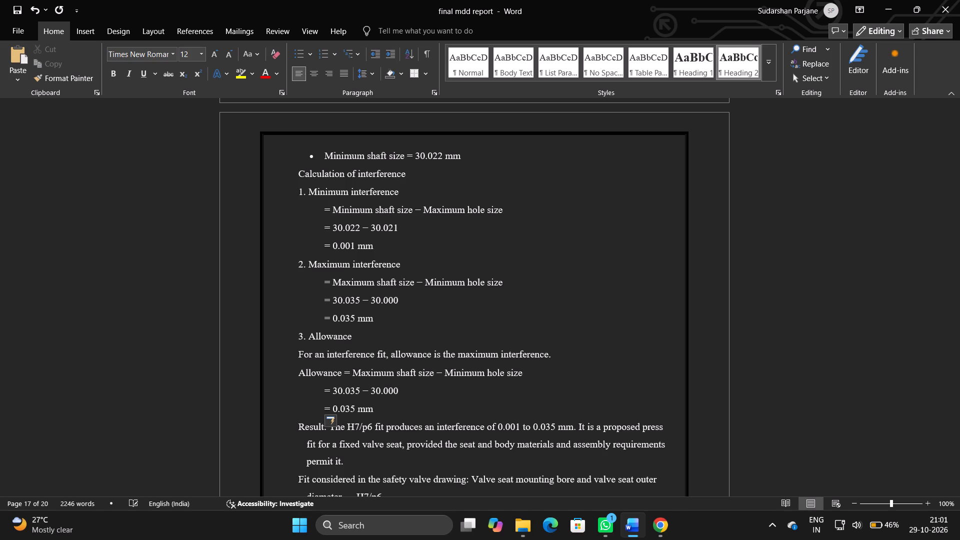
Insert a blank line between the Fit 2 Result paragraph and the "Fit considered in the safety valve drawing" paragraph.
{"action": "key", "text": "Down"}
{"action": "key", "text": "Down"}
{"action": "key", "text": "Down"}
{"action": "key", "text": "Down"}
{"action": "scroll", "coordinate": [457, 226], "scroll_direction": "down", "scroll_amount": 6}
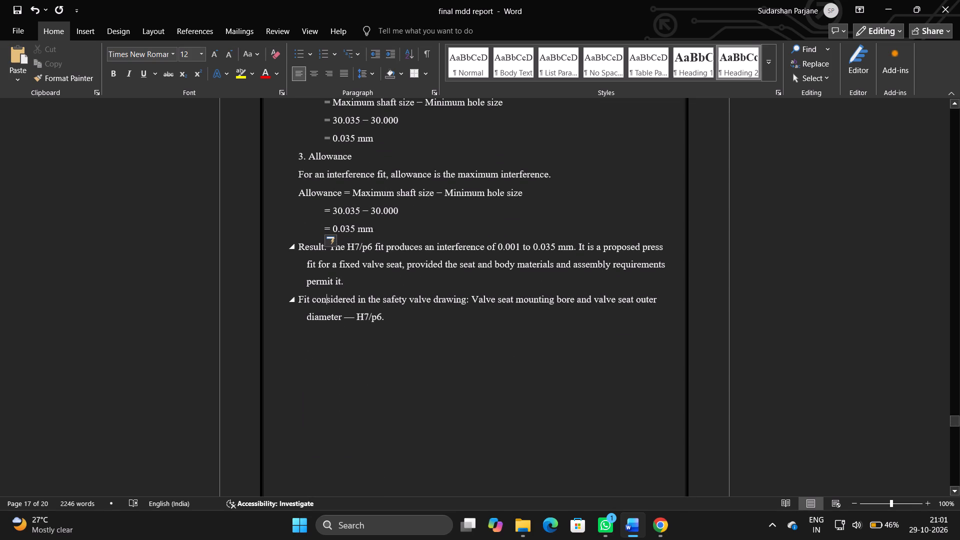
{"action": "left_click", "coordinate": [366, 285]}
{"action": "key", "text": "Return"}
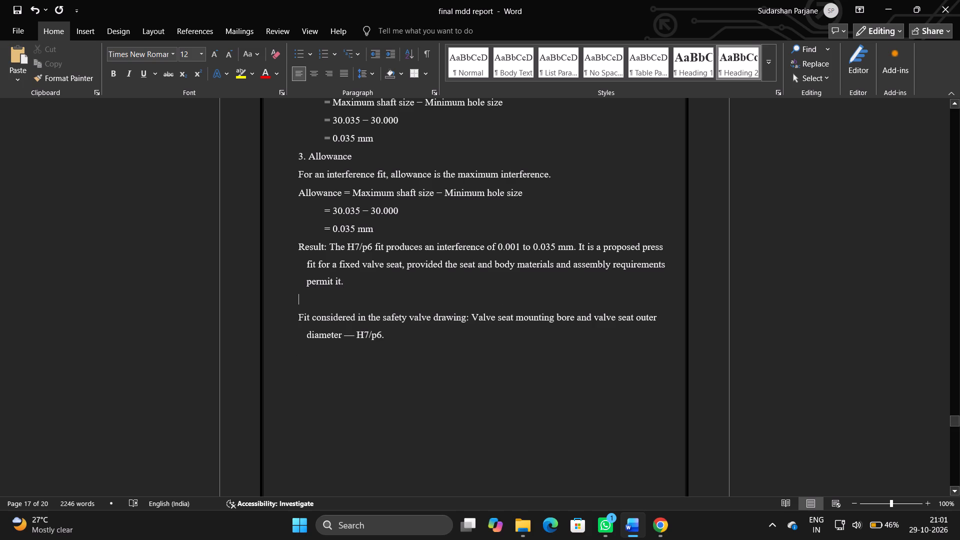
Review the spacing and formatting of the Calculate Fits section, from the end of Fit 2 back through the Fit 1 clearance calculations.
{"action": "scroll", "coordinate": [870, 336], "scroll_direction": "down", "scroll_amount": 4}
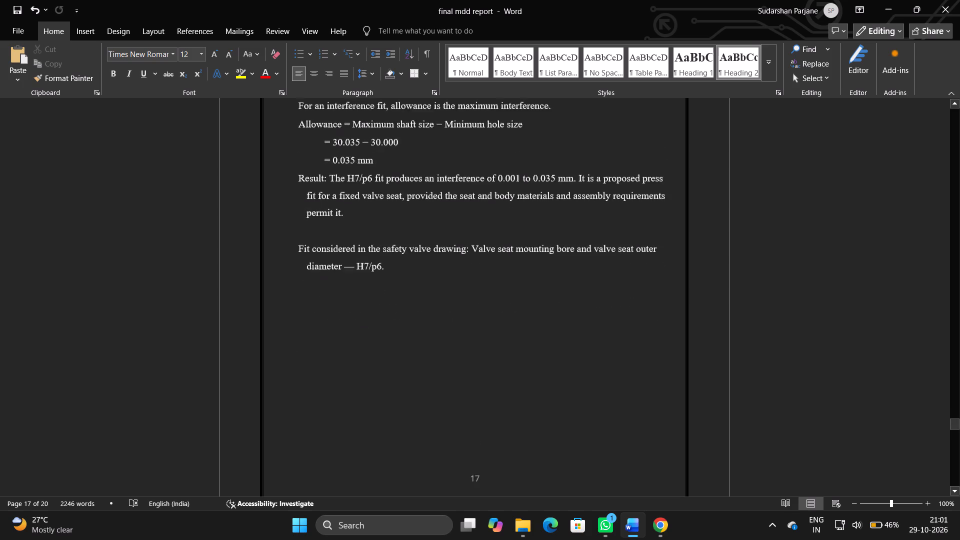
{"action": "scroll", "coordinate": [871, 329], "scroll_direction": "down", "scroll_amount": 9}
{"action": "scroll", "coordinate": [871, 331], "scroll_direction": "up", "scroll_amount": 20}
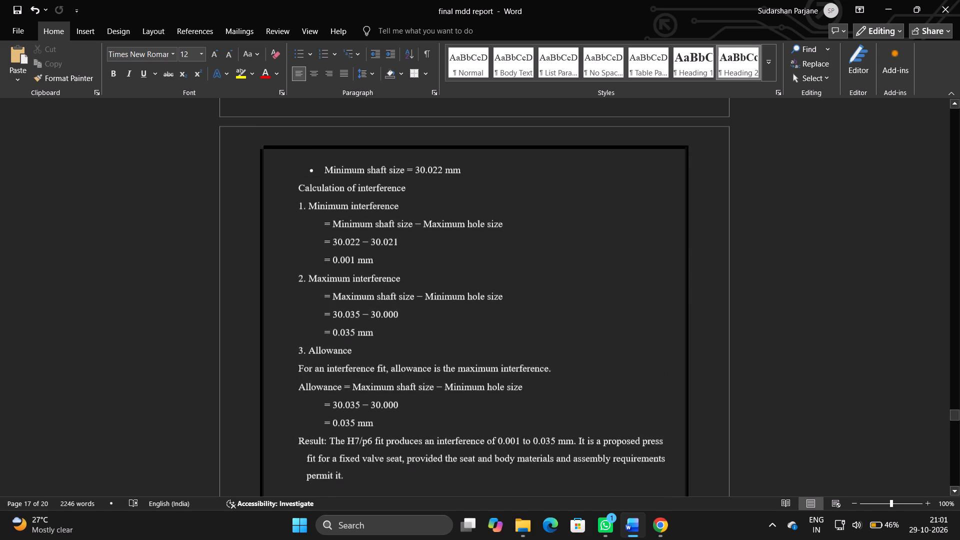
{"action": "scroll", "coordinate": [875, 328], "scroll_direction": "up", "scroll_amount": 20}
{"action": "scroll", "coordinate": [877, 325], "scroll_direction": "up", "scroll_amount": 6}
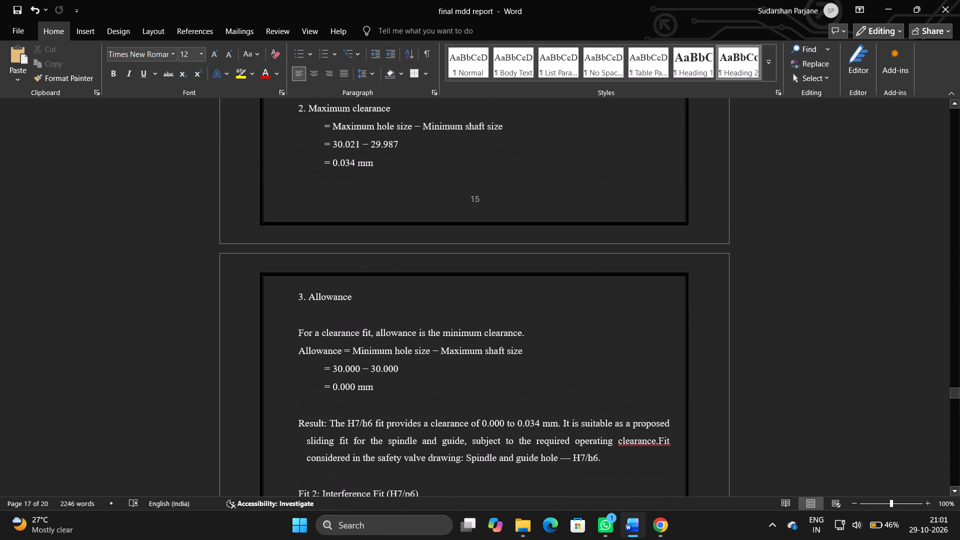
{"action": "scroll", "coordinate": [878, 323], "scroll_direction": "up", "scroll_amount": 1}
{"action": "scroll", "coordinate": [878, 323], "scroll_direction": "down", "scroll_amount": 8}
{"action": "scroll", "coordinate": [876, 326], "scroll_direction": "up", "scroll_amount": 8}
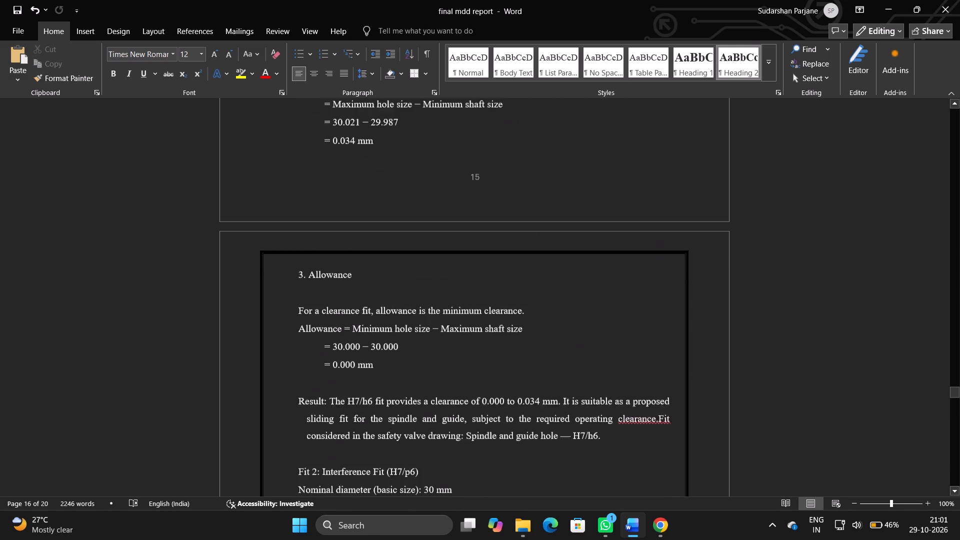
{"action": "scroll", "coordinate": [877, 325], "scroll_direction": "up", "scroll_amount": 14}
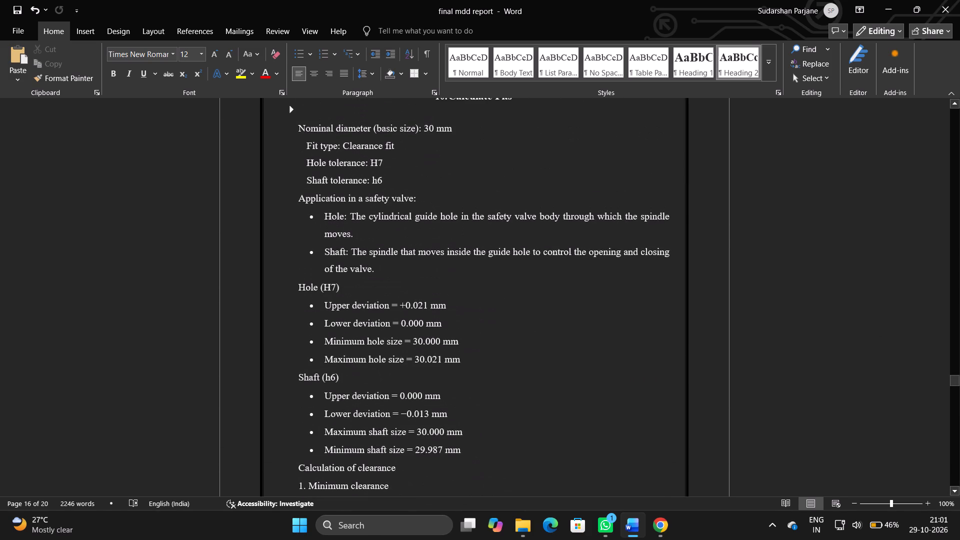
{"action": "scroll", "coordinate": [877, 325], "scroll_direction": "up", "scroll_amount": 4}
{"action": "scroll", "coordinate": [877, 325], "scroll_direction": "down", "scroll_amount": 13}
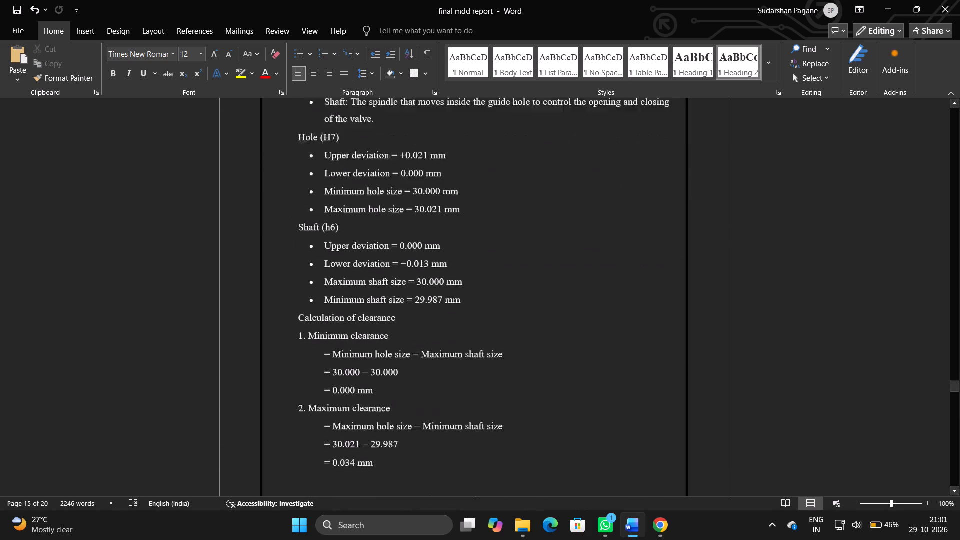
{"action": "scroll", "coordinate": [877, 321], "scroll_direction": "down", "scroll_amount": 13}
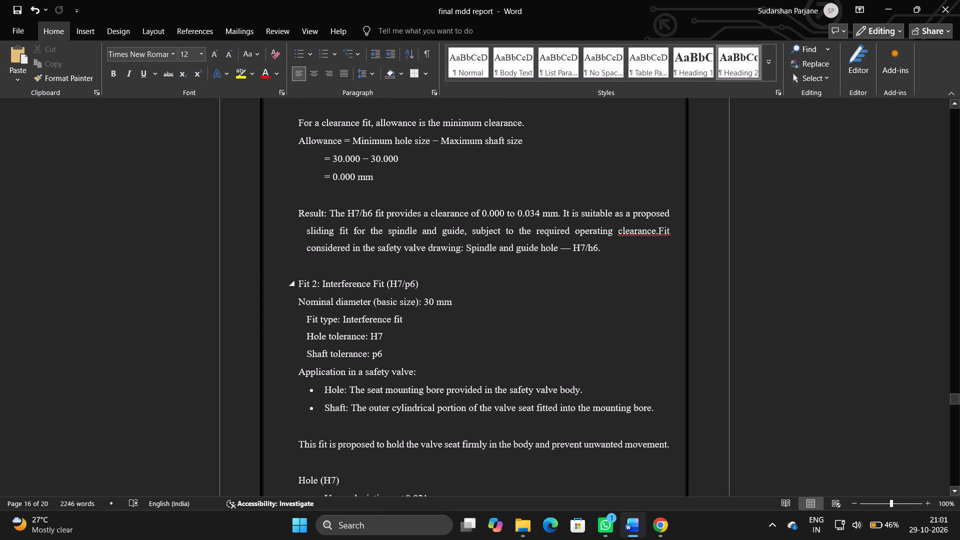
Format the "Fit 2: Interference Fit (H7/p6)" heading as bold 14-point text.
{"action": "left_click_drag", "start_coordinate": [298, 282], "coordinate": [430, 278]}
{"action": "left_click", "coordinate": [438, 260]}
{"action": "left_click", "coordinate": [521, 243]}
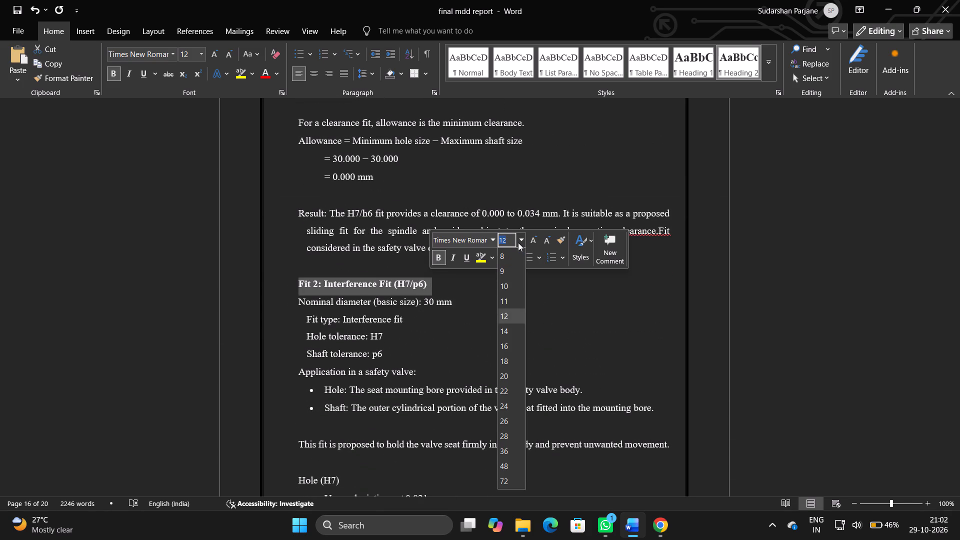
{"action": "left_click", "coordinate": [515, 329]}
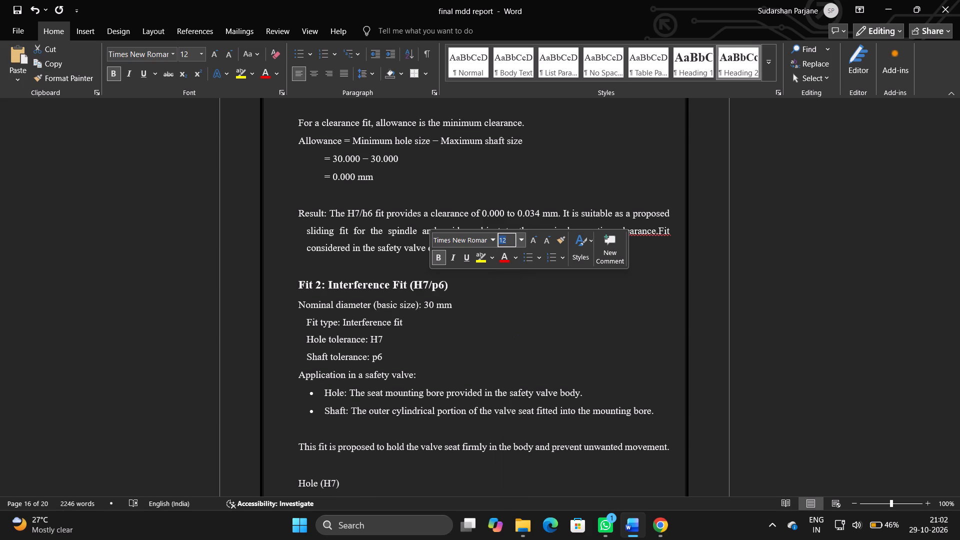
{"action": "left_click", "coordinate": [838, 324]}
Insert a blank line below the "Fit 2: Interference Fit (H7/p6)" heading.
{"action": "left_click", "coordinate": [483, 282]}
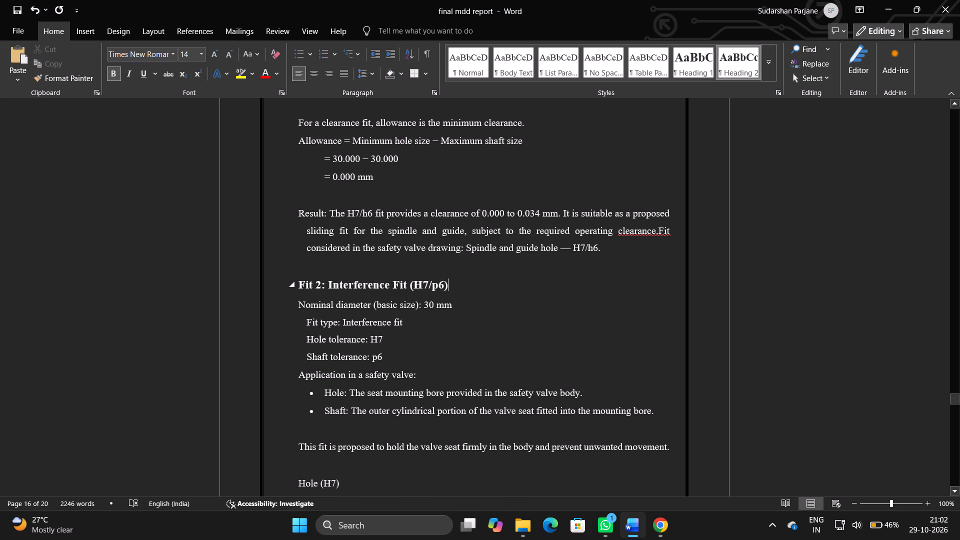
{"action": "key", "text": "Return"}
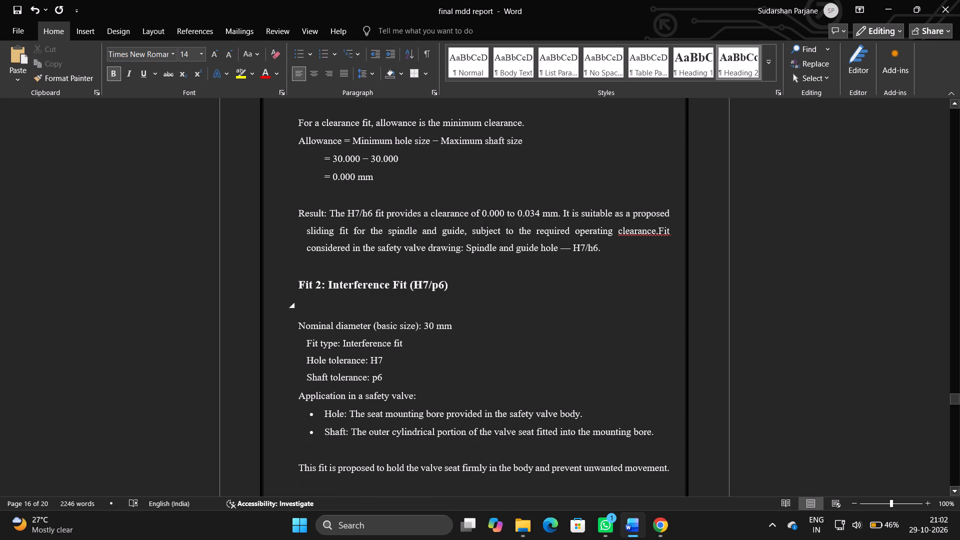
Compare the opening lines under the 10. Calculate Fits heading with the layout of the Fit 2 details.
{"action": "scroll", "coordinate": [891, 333], "scroll_direction": "up", "scroll_amount": 20}
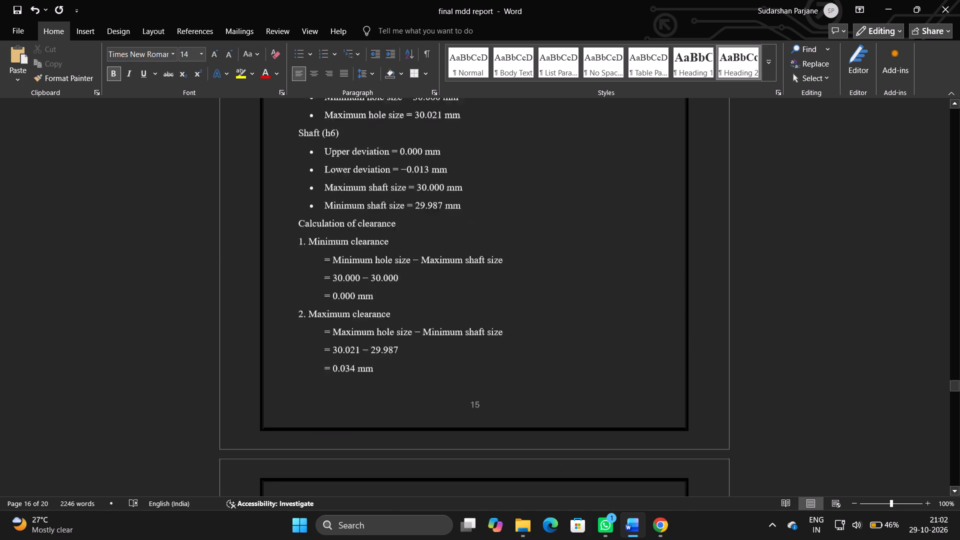
{"action": "scroll", "coordinate": [893, 316], "scroll_direction": "up", "scroll_amount": 7}
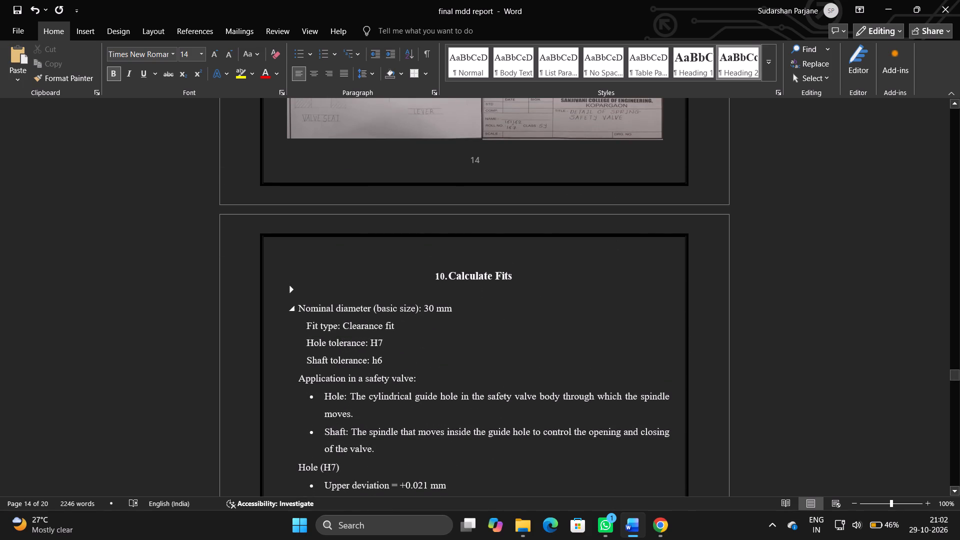
{"action": "left_click", "coordinate": [440, 305]}
{"action": "scroll", "coordinate": [653, 302], "scroll_direction": "down", "scroll_amount": 16}
{"action": "scroll", "coordinate": [653, 301], "scroll_direction": "down", "scroll_amount": 10}
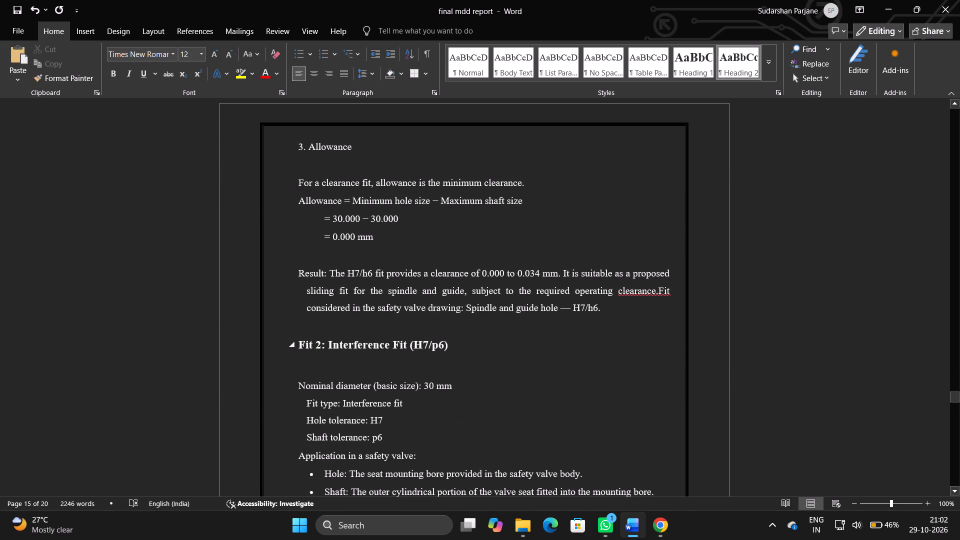
{"action": "left_click", "coordinate": [405, 387]}
{"action": "scroll", "coordinate": [562, 370], "scroll_direction": "down", "scroll_amount": 8}
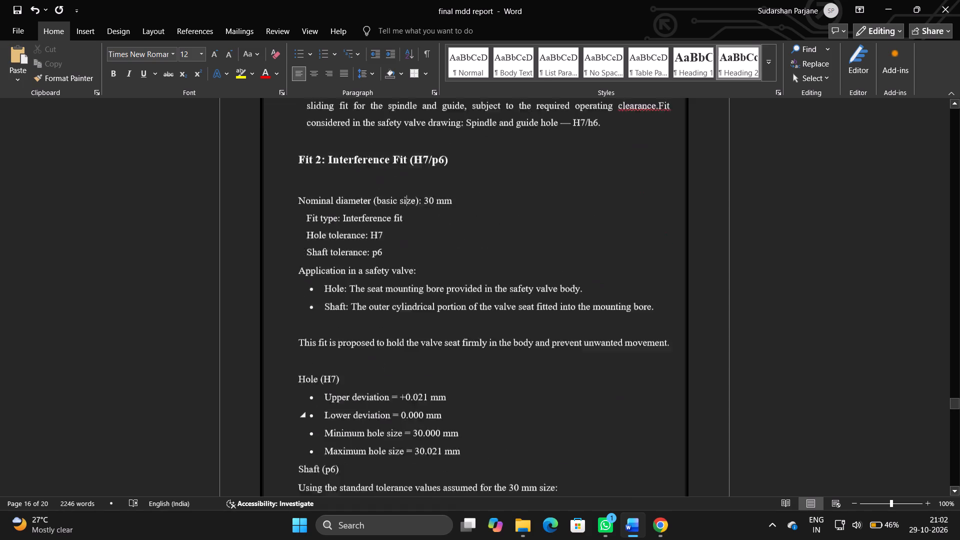
Insert an unbulleted blank line after "Upper deviation = +0.035 mm" in the Shaft (p6) list, at the start of the following page.
{"action": "scroll", "coordinate": [568, 366], "scroll_direction": "down", "scroll_amount": 14}
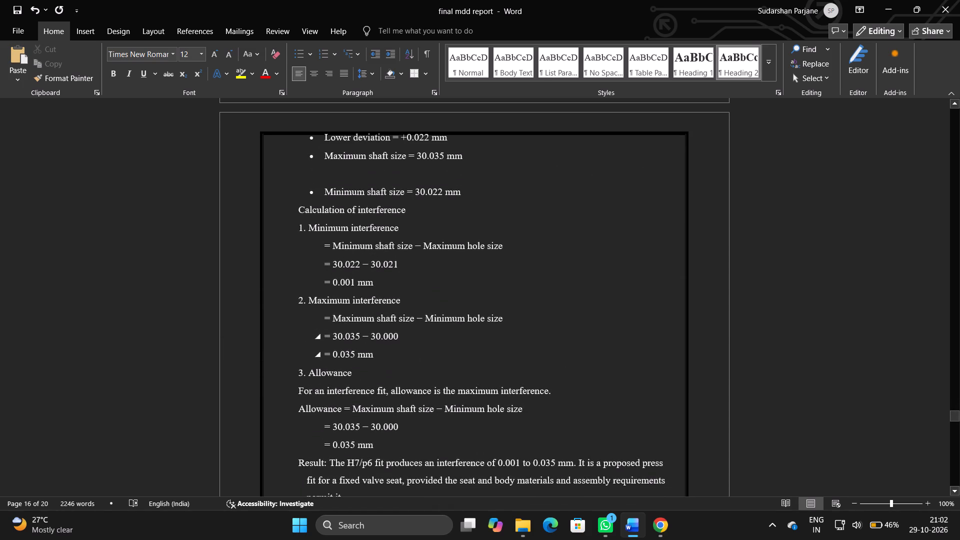
{"action": "scroll", "coordinate": [366, 205], "scroll_direction": "up", "scroll_amount": 5}
{"action": "left_click", "coordinate": [457, 183]}
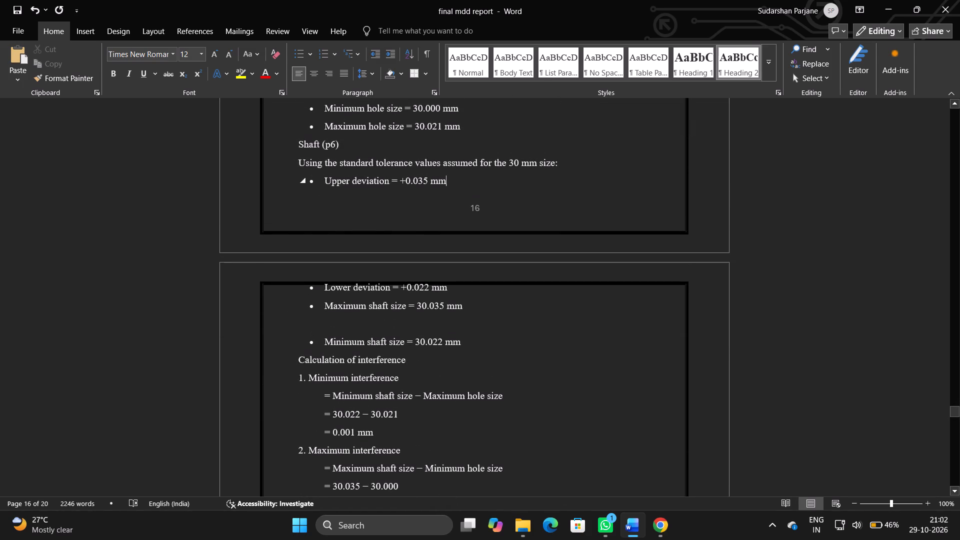
{"action": "key", "text": "Return"}
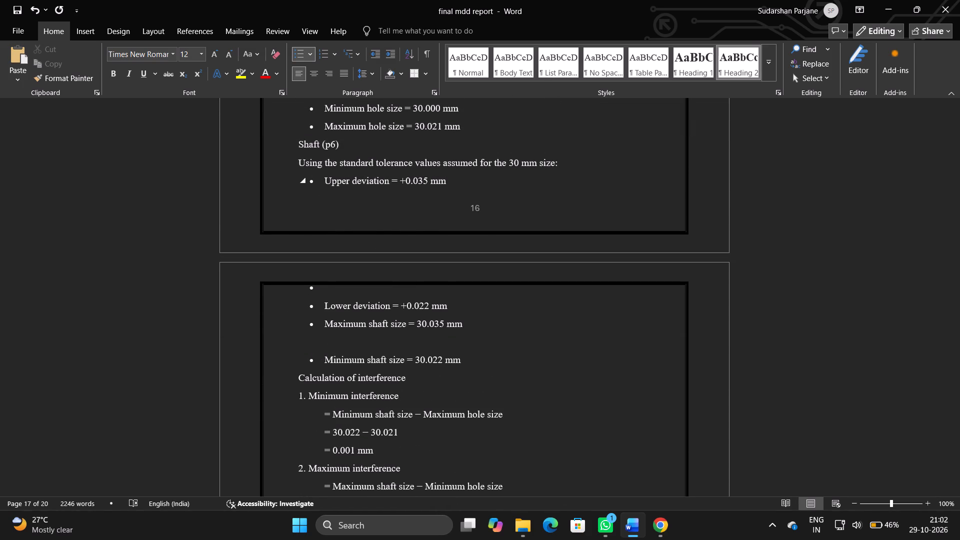
{"action": "key", "text": "BackSpace"}
Remove the blank line between the maximum and minimum shaft size bullets in the Shaft (p6) list.
{"action": "scroll", "coordinate": [458, 181], "scroll_direction": "down", "scroll_amount": 8}
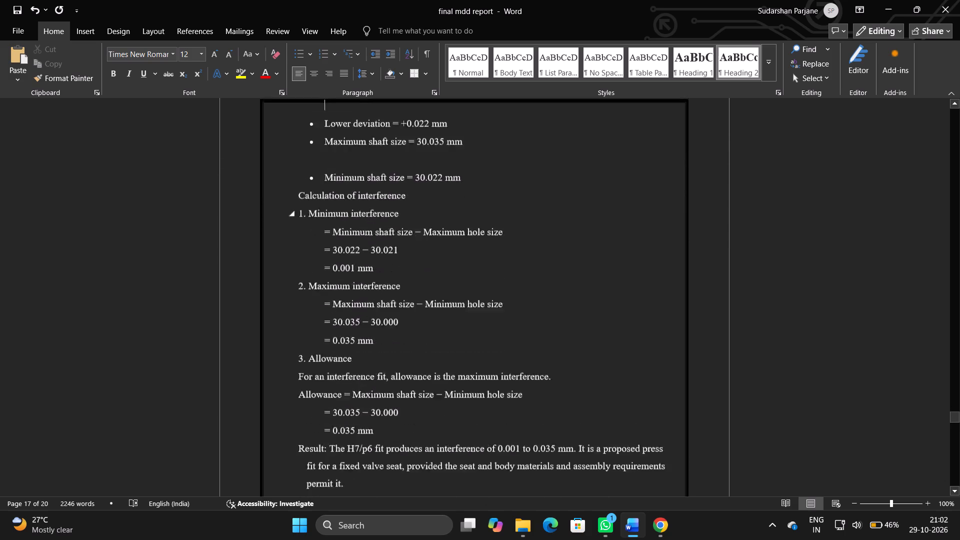
{"action": "scroll", "coordinate": [458, 181], "scroll_direction": "up", "scroll_amount": 3}
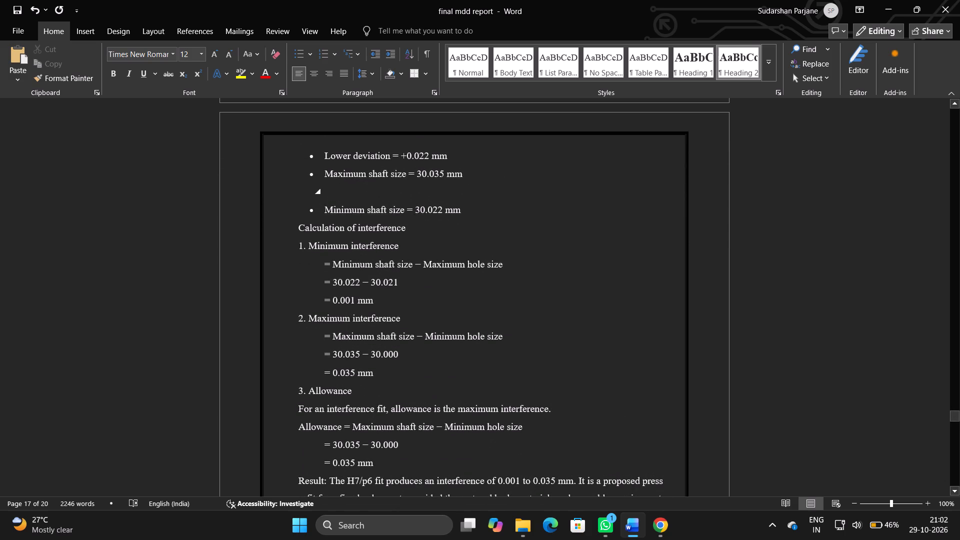
{"action": "left_click", "coordinate": [322, 196]}
{"action": "key", "text": "BackSpace"}
{"action": "key", "text": "BackSpace"}
{"action": "key", "text": "BackSpace"}
{"action": "key", "text": "BackSpace"}
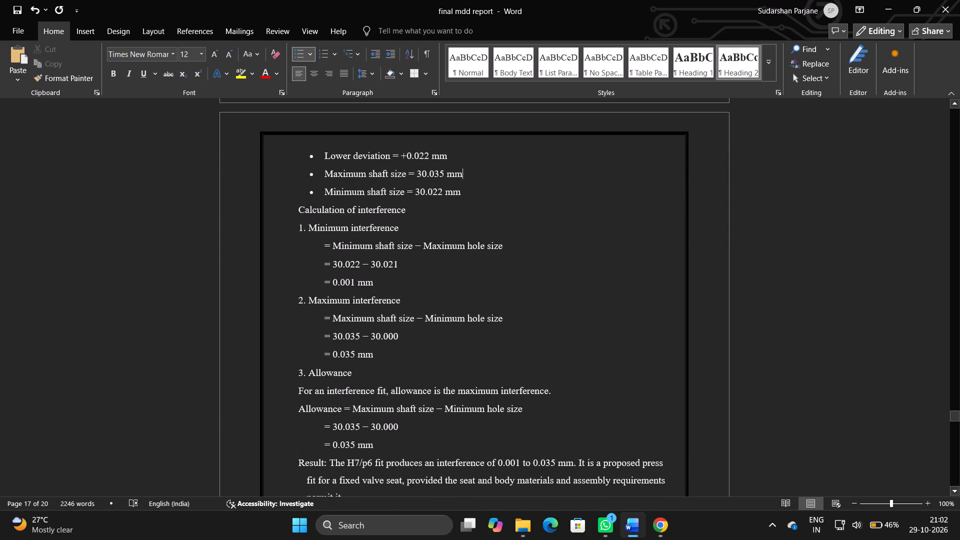
Review the layout of the rest of Fit 2, and the earlier pages back through the manual drawings to the line conventions.
{"action": "scroll", "coordinate": [882, 282], "scroll_direction": "down", "scroll_amount": 4}
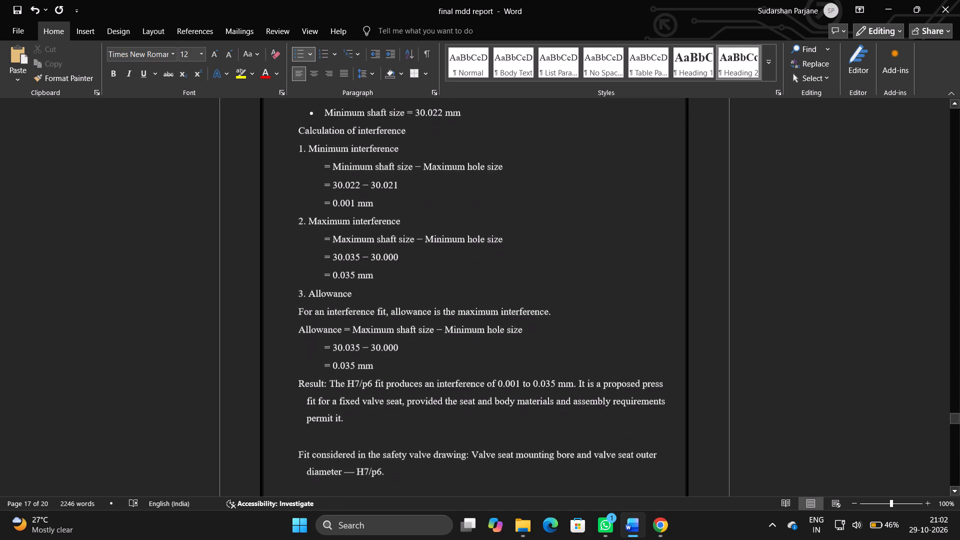
{"action": "scroll", "coordinate": [880, 281], "scroll_direction": "down", "scroll_amount": 10}
{"action": "scroll", "coordinate": [880, 277], "scroll_direction": "up", "scroll_amount": 5}
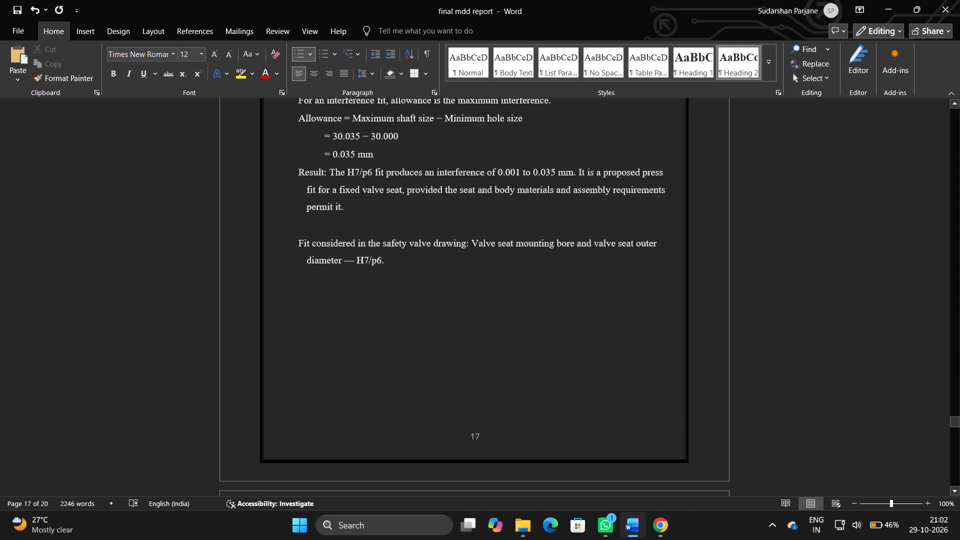
{"action": "scroll", "coordinate": [881, 274], "scroll_direction": "up", "scroll_amount": 20}
{"action": "scroll", "coordinate": [881, 274], "scroll_direction": "up", "scroll_amount": 20}
{"action": "scroll", "coordinate": [881, 274], "scroll_direction": "up", "scroll_amount": 2}
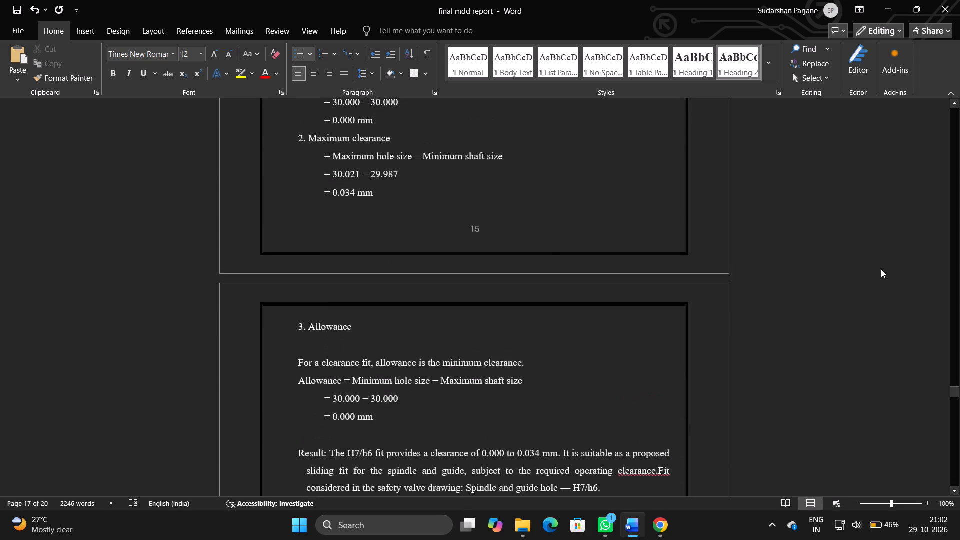
{"action": "scroll", "coordinate": [881, 269], "scroll_direction": "up", "scroll_amount": 19}
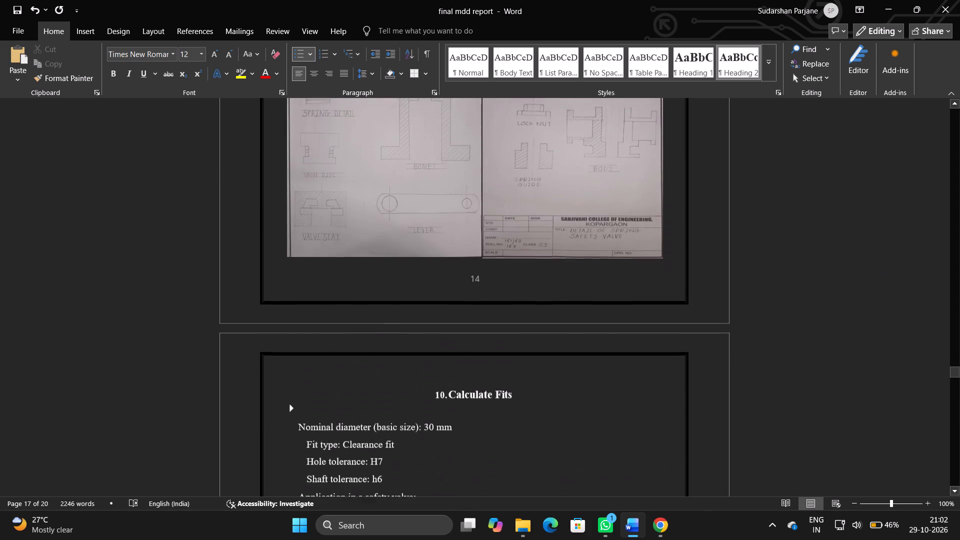
{"action": "scroll", "coordinate": [881, 268], "scroll_direction": "up", "scroll_amount": 13}
{"action": "scroll", "coordinate": [881, 267], "scroll_direction": "up", "scroll_amount": 11}
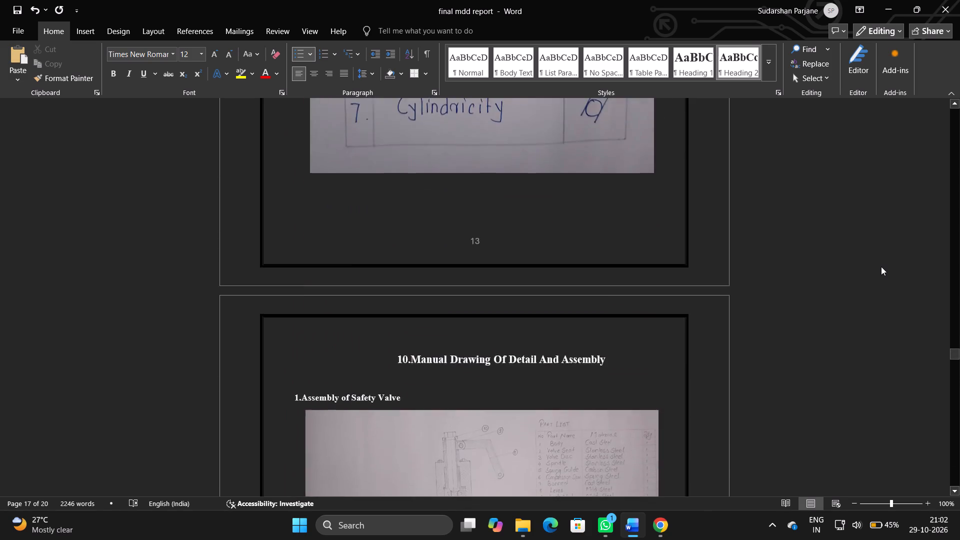
{"action": "scroll", "coordinate": [881, 266], "scroll_direction": "up", "scroll_amount": 20}
{"action": "scroll", "coordinate": [881, 266], "scroll_direction": "up", "scroll_amount": 6}
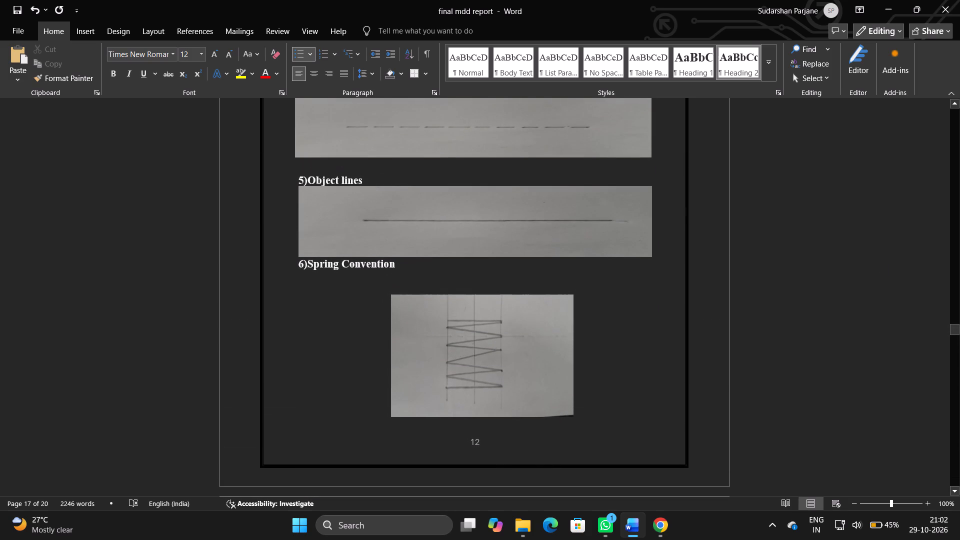
{"action": "scroll", "coordinate": [872, 283], "scroll_direction": "up", "scroll_amount": 6}
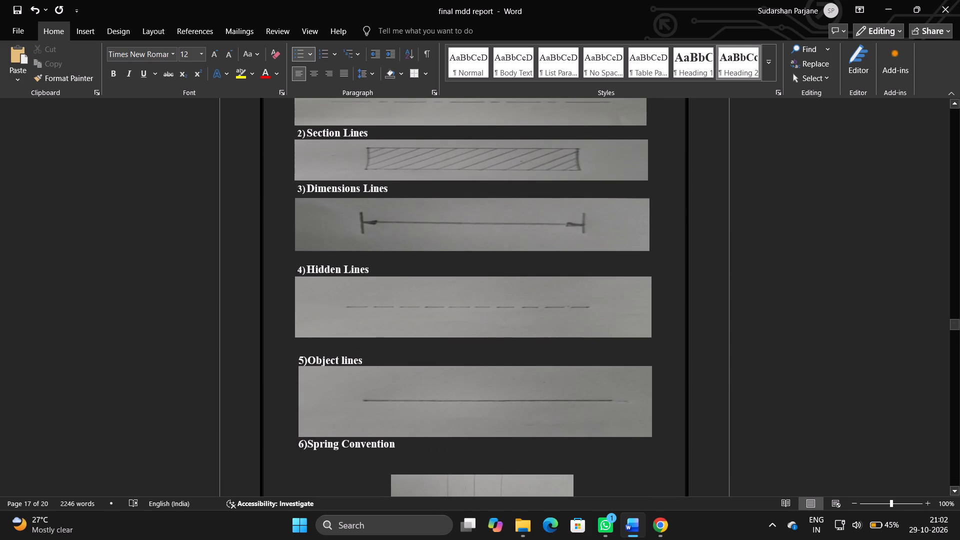
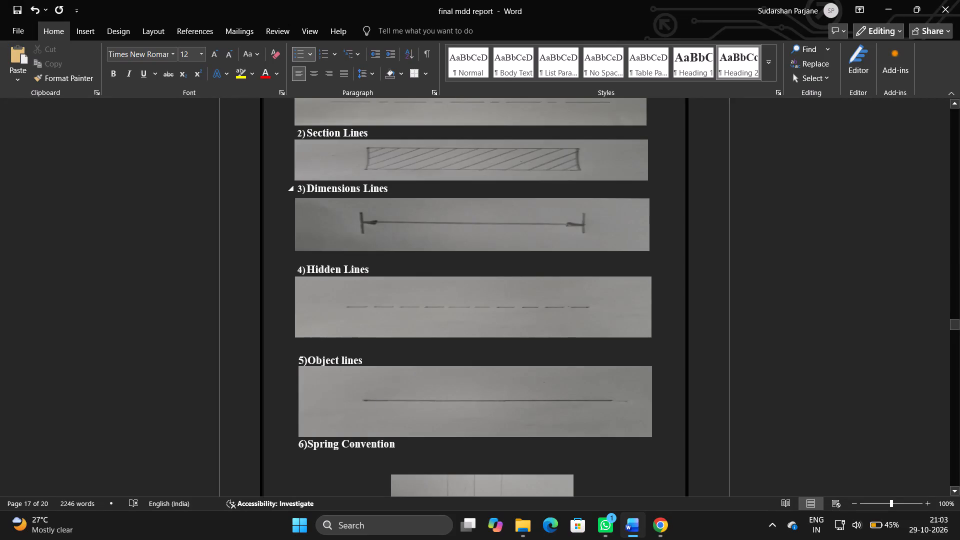
Delete the hand-drawn Centre Lines picture in the 8. IS Convention section.
{"action": "scroll", "coordinate": [332, 295], "scroll_direction": "up", "scroll_amount": 5}
{"action": "left_click_drag", "start_coordinate": [371, 263], "coordinate": [367, 254]}
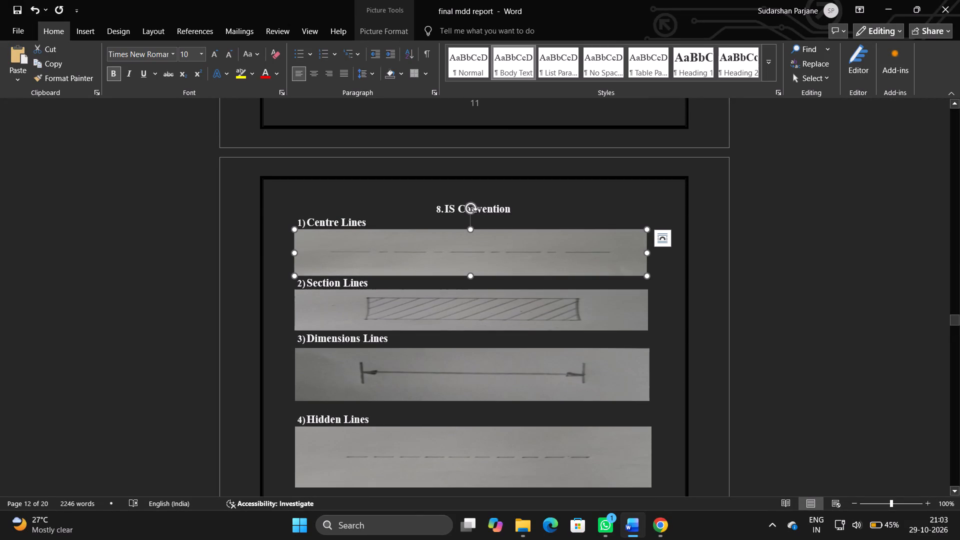
{"action": "key", "text": "BackSpace"}
Erase the end of the Centre Lines caption under the IS Convention heading, leaving only its first letter C.
{"action": "left_click", "coordinate": [372, 226]}
{"action": "key", "text": "BackSpace"}
{"action": "key", "text": "BackSpace"}
{"action": "key", "text": "BackSpace"}
{"action": "key", "text": "BackSpace"}
{"action": "key", "text": "BackSpace"}
{"action": "key", "text": "BackSpace"}
{"action": "key", "text": "BackSpace"}
{"action": "key", "text": "BackSpace"}
{"action": "key", "text": "BackSpace"}
{"action": "key", "text": "BackSpace"}
{"action": "key", "text": "BackSpace"}
{"action": "key", "text": "BackSpace"}
{"action": "key", "text": "BackSpace"}
{"action": "key", "text": "BackSpace"}
{"action": "key", "text": "BackSpace"}
{"action": "key", "text": "BackSpace"}
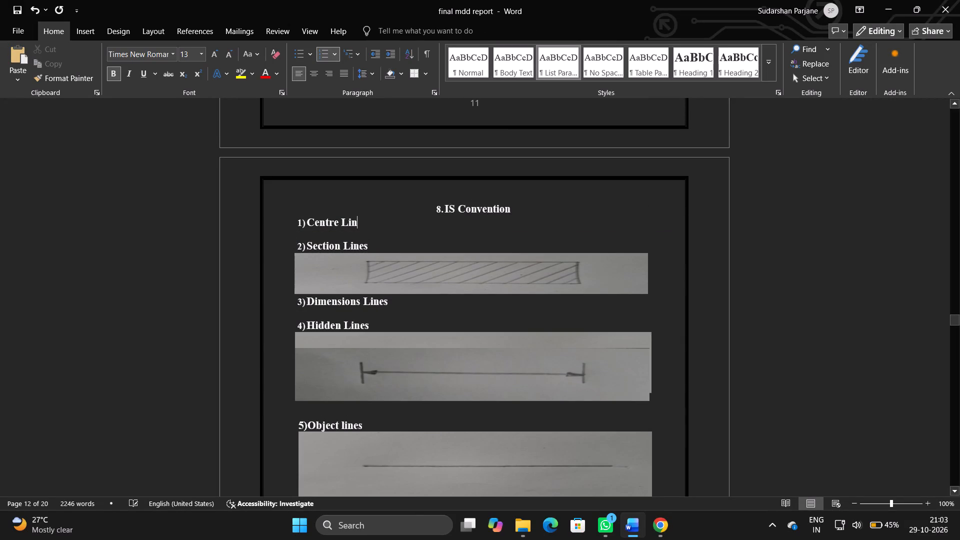
Delete everything from the Centre Lines item through the 9. Geometric and Dimensional tolerance heading, keeping the 8. IS Convention heading.
{"action": "left_click_drag", "start_coordinate": [297, 222], "coordinate": [338, 248]}
{"action": "scroll", "coordinate": [334, 247], "scroll_direction": "down", "scroll_amount": 3}
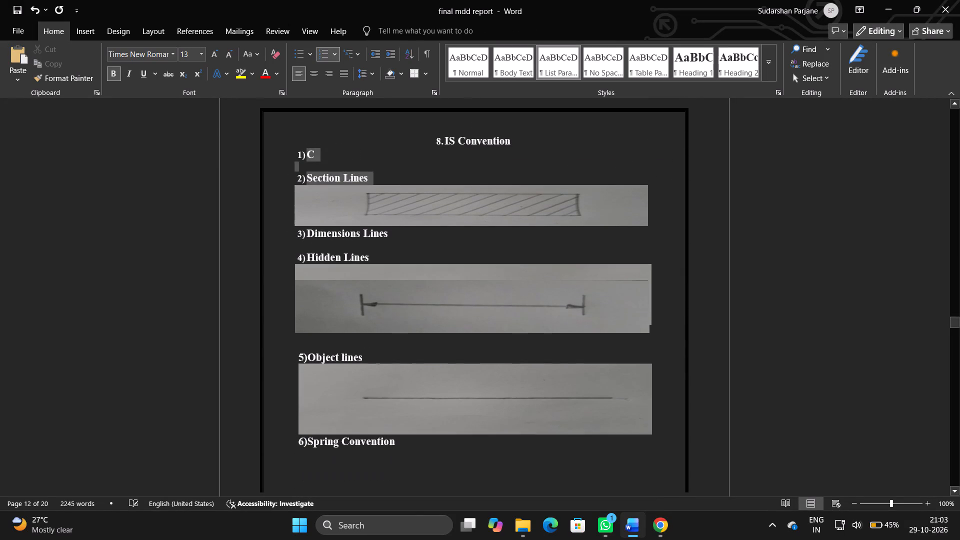
{"action": "scroll", "coordinate": [338, 248], "scroll_direction": "down", "scroll_amount": 4}
{"action": "left_click_drag", "start_coordinate": [338, 248], "coordinate": [468, 266]}
{"action": "scroll", "coordinate": [340, 246], "scroll_direction": "down", "scroll_amount": 2}
{"action": "scroll", "coordinate": [386, 271], "scroll_direction": "down", "scroll_amount": 7}
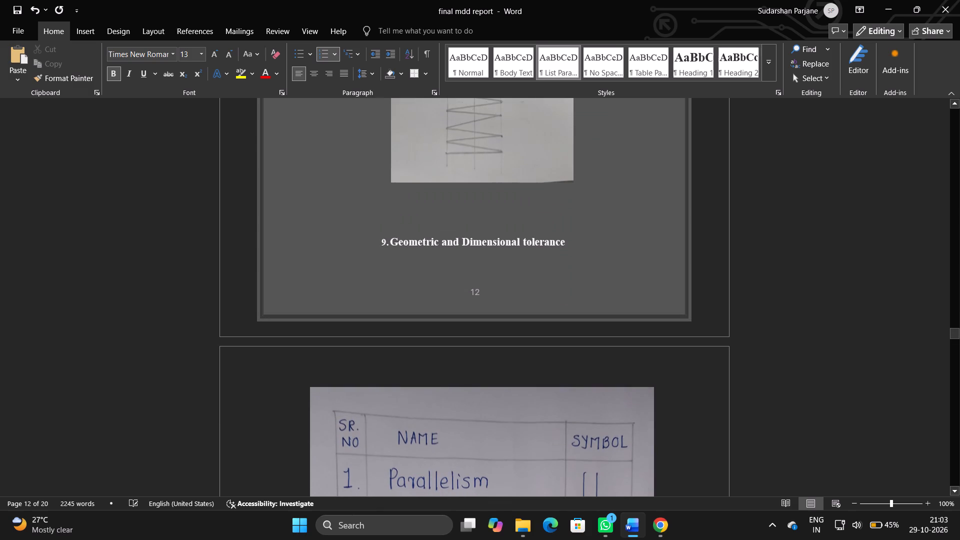
{"action": "left_click_drag", "start_coordinate": [468, 266], "coordinate": [578, 237]}
{"action": "key", "text": "BackSpace"}
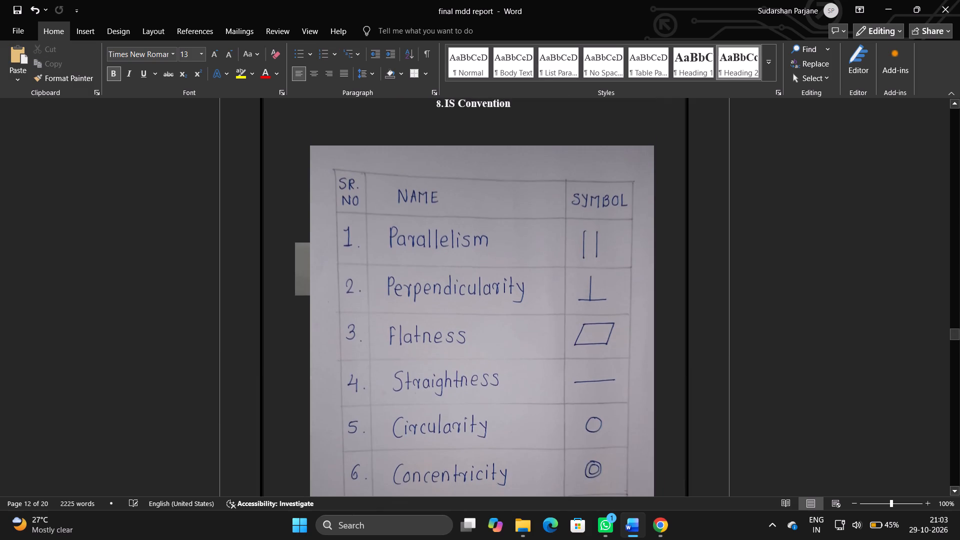
Delete the leftover Dimensions Lines picture sticking out from behind the handwritten symbol table below the IS Convention heading.
{"action": "scroll", "coordinate": [540, 284], "scroll_direction": "up", "scroll_amount": 17}
{"action": "scroll", "coordinate": [541, 283], "scroll_direction": "down", "scroll_amount": 5}
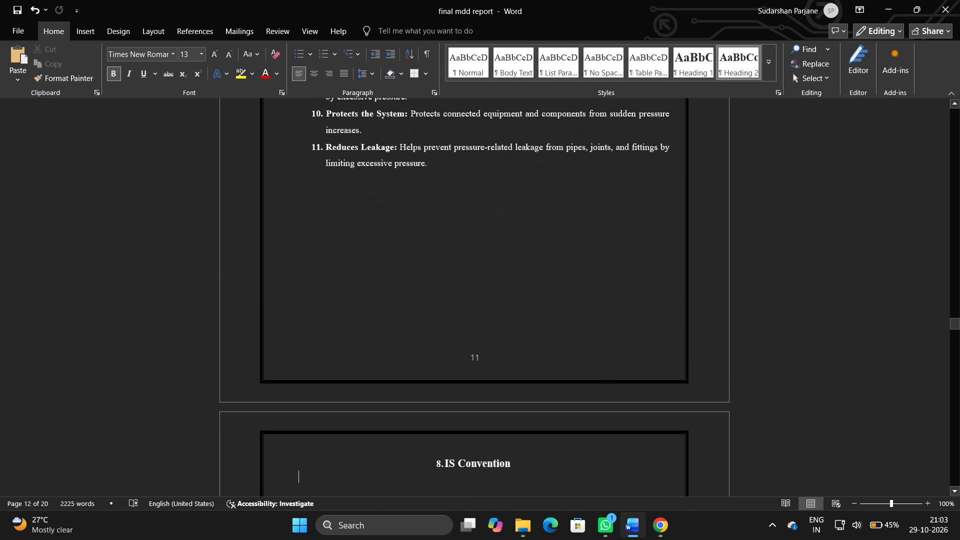
{"action": "scroll", "coordinate": [541, 282], "scroll_direction": "up", "scroll_amount": 15}
{"action": "scroll", "coordinate": [542, 278], "scroll_direction": "down", "scroll_amount": 15}
{"action": "scroll", "coordinate": [545, 277], "scroll_direction": "down", "scroll_amount": 6}
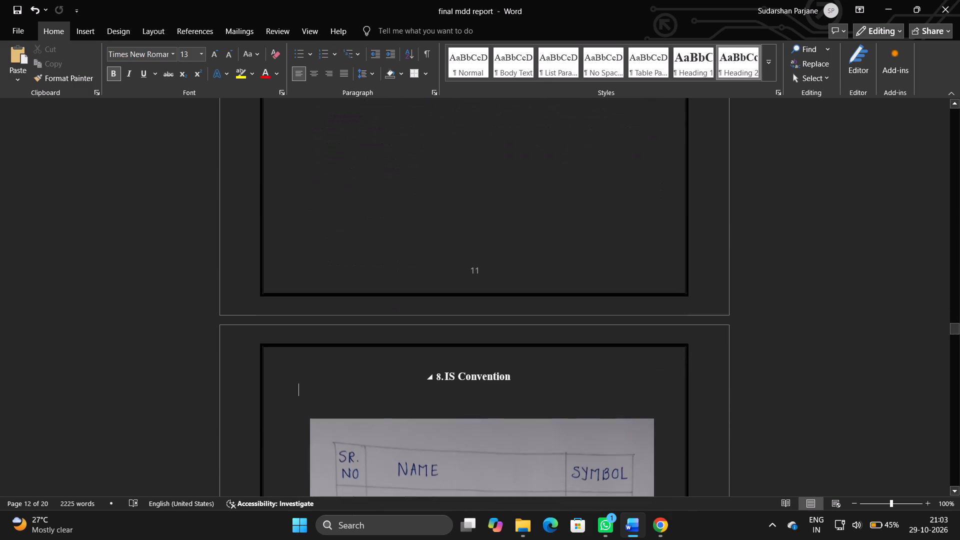
{"action": "scroll", "coordinate": [546, 277], "scroll_direction": "down", "scroll_amount": 6}
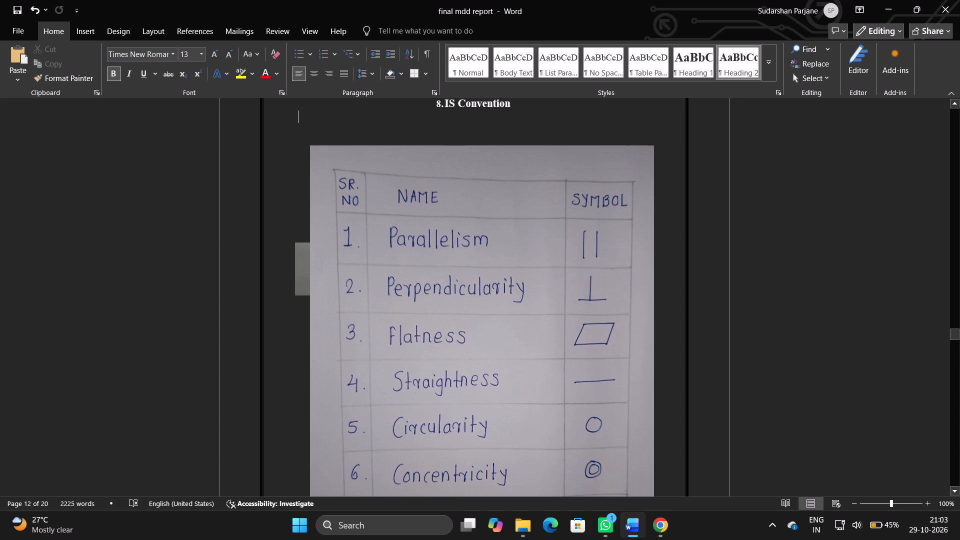
{"action": "left_click", "coordinate": [298, 271]}
{"action": "key", "text": "BackSpace"}
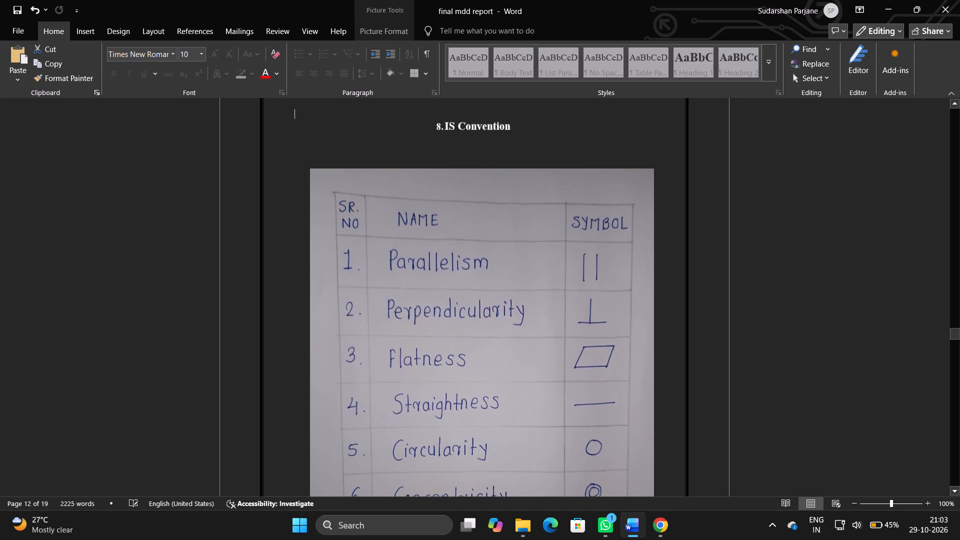
Add an unnumbered blank line directly below the 8. IS Convention heading.
{"action": "scroll", "coordinate": [396, 292], "scroll_direction": "down", "scroll_amount": 2}
{"action": "scroll", "coordinate": [394, 290], "scroll_direction": "up", "scroll_amount": 6}
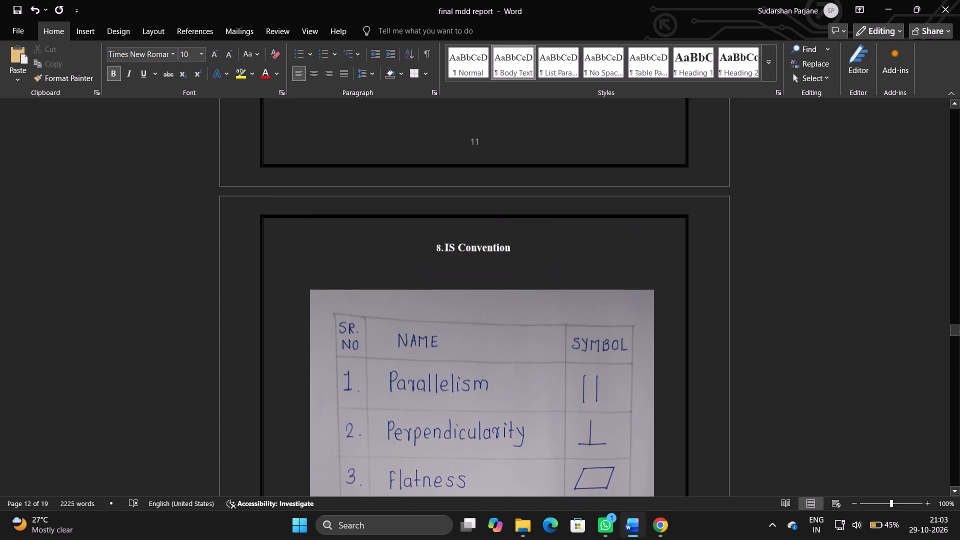
{"action": "left_click", "coordinate": [547, 254]}
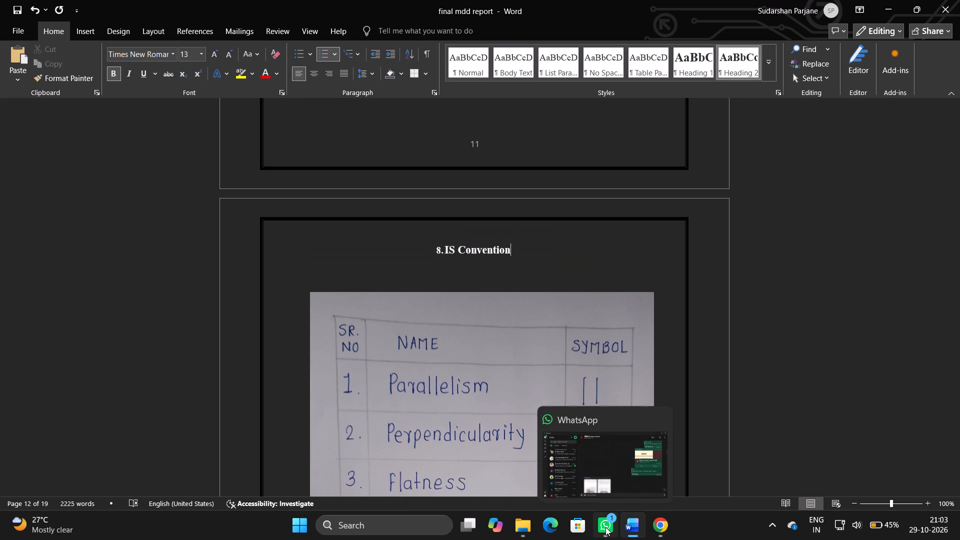
{"action": "key", "text": "Return"}
{"action": "key", "text": "BackSpace"}
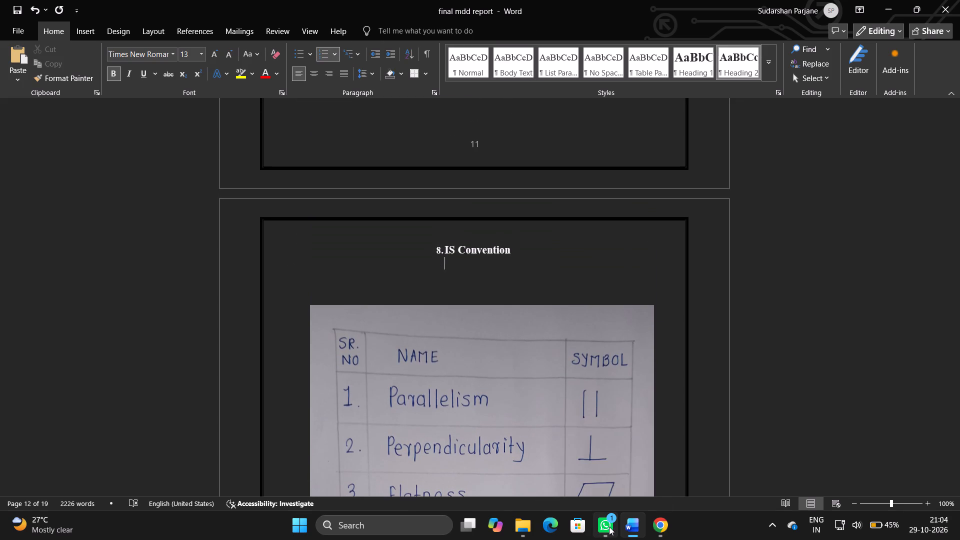